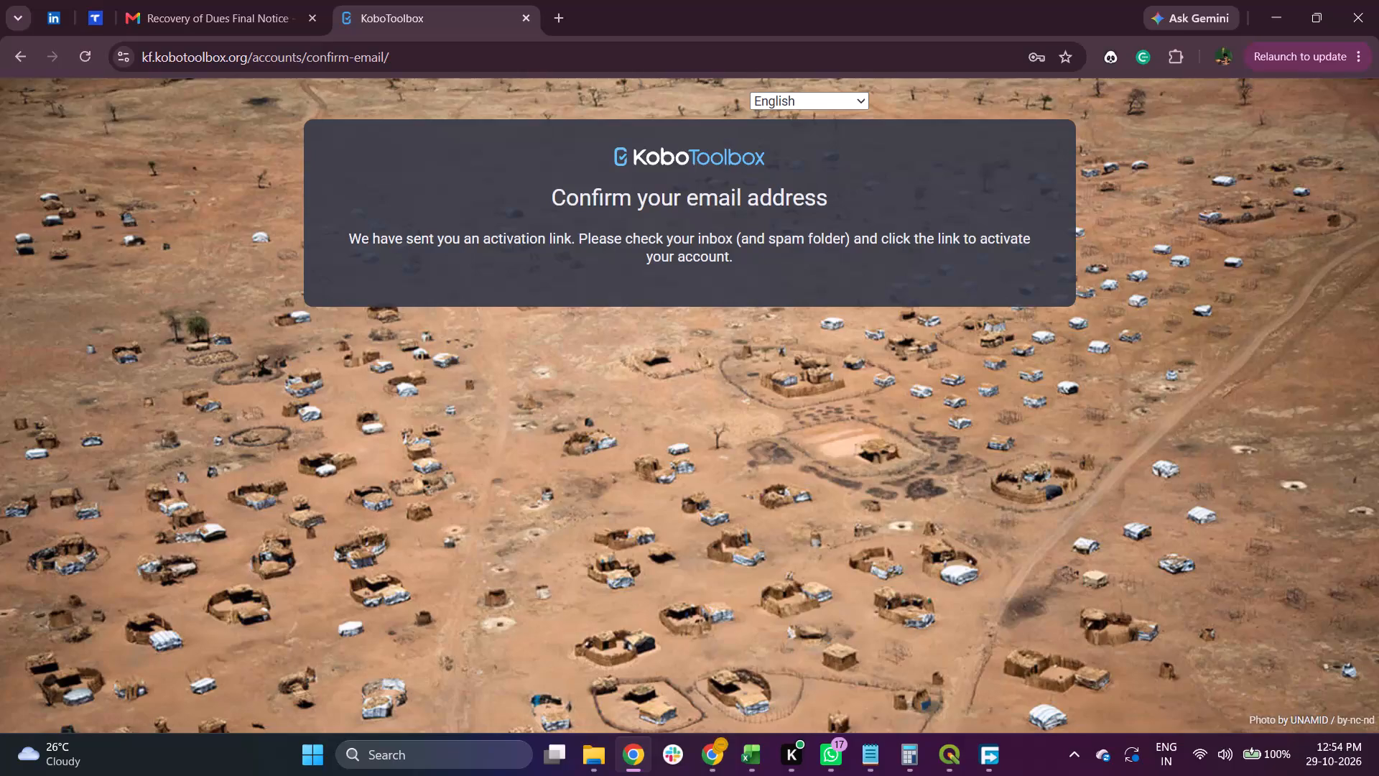
Switch to the Skill and Employability Survey workbook in Excel and check the yes/no answers in columns BP to BS for consistent capitalisation.
key(alt+Tab)
key(alt+Right)
key(alt+Left)
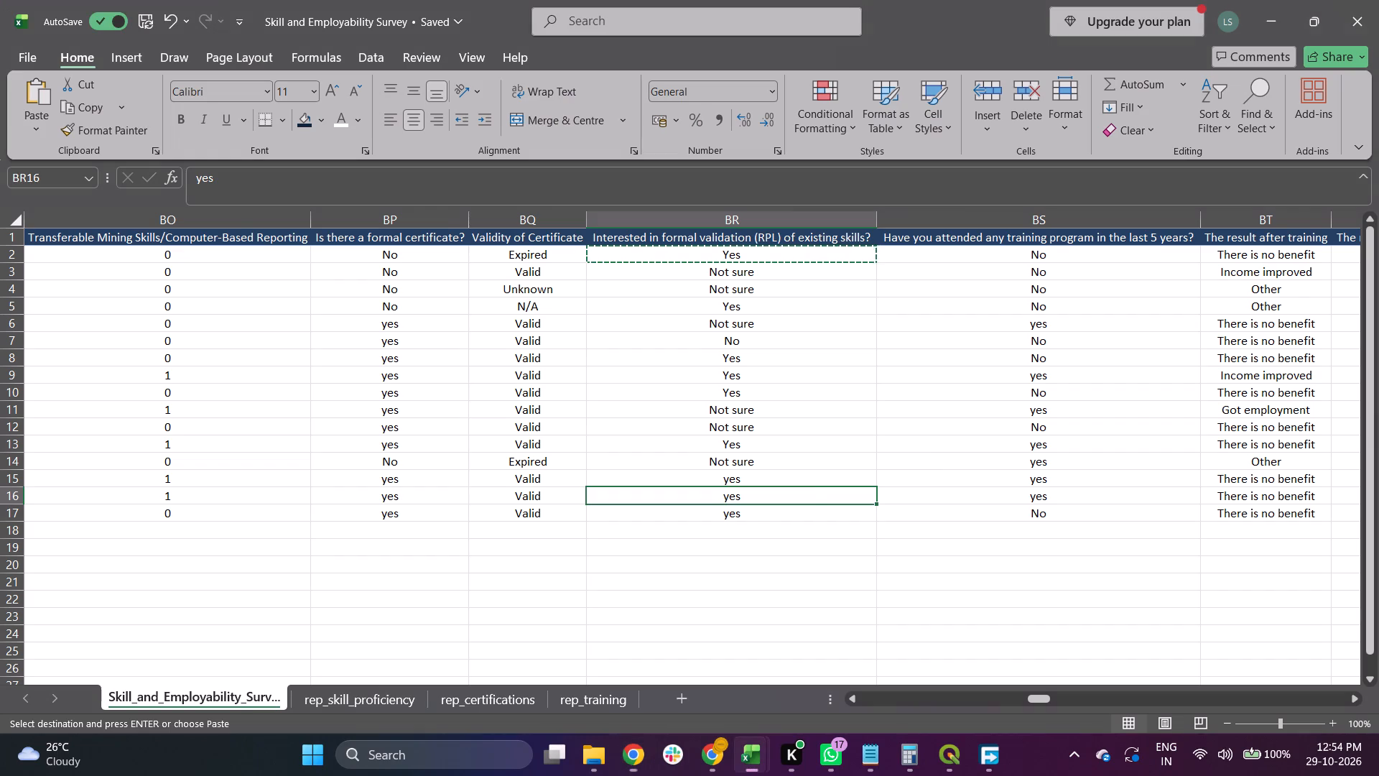
key(Right)
key(Down)
key(Left)
key(Left)
key(Left)
key(Up)
key(Up)
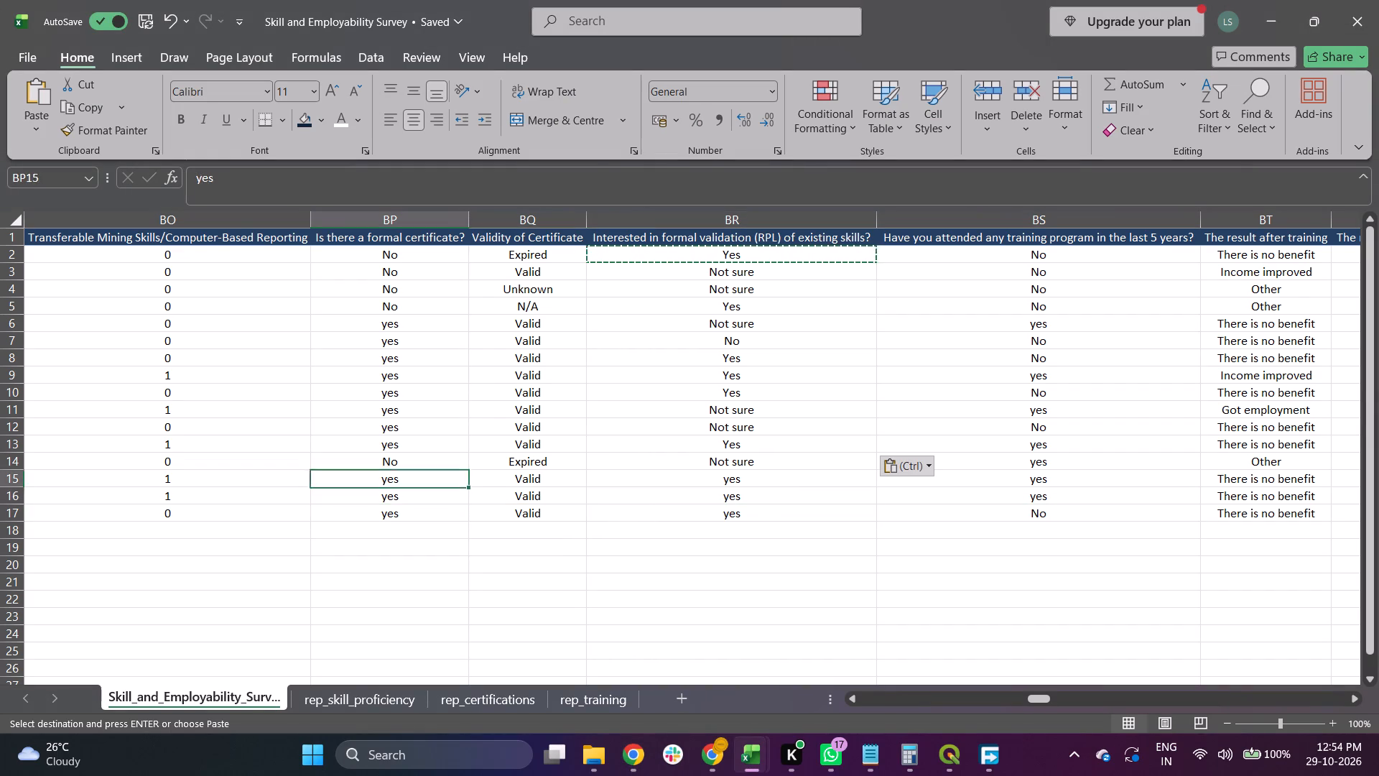
key(Up)
key(Up)
key(Up)
key(Up)
key(Up)
key(Up)
key(Up)
key(Up)
key(Up)
key(Up)
key(Up)
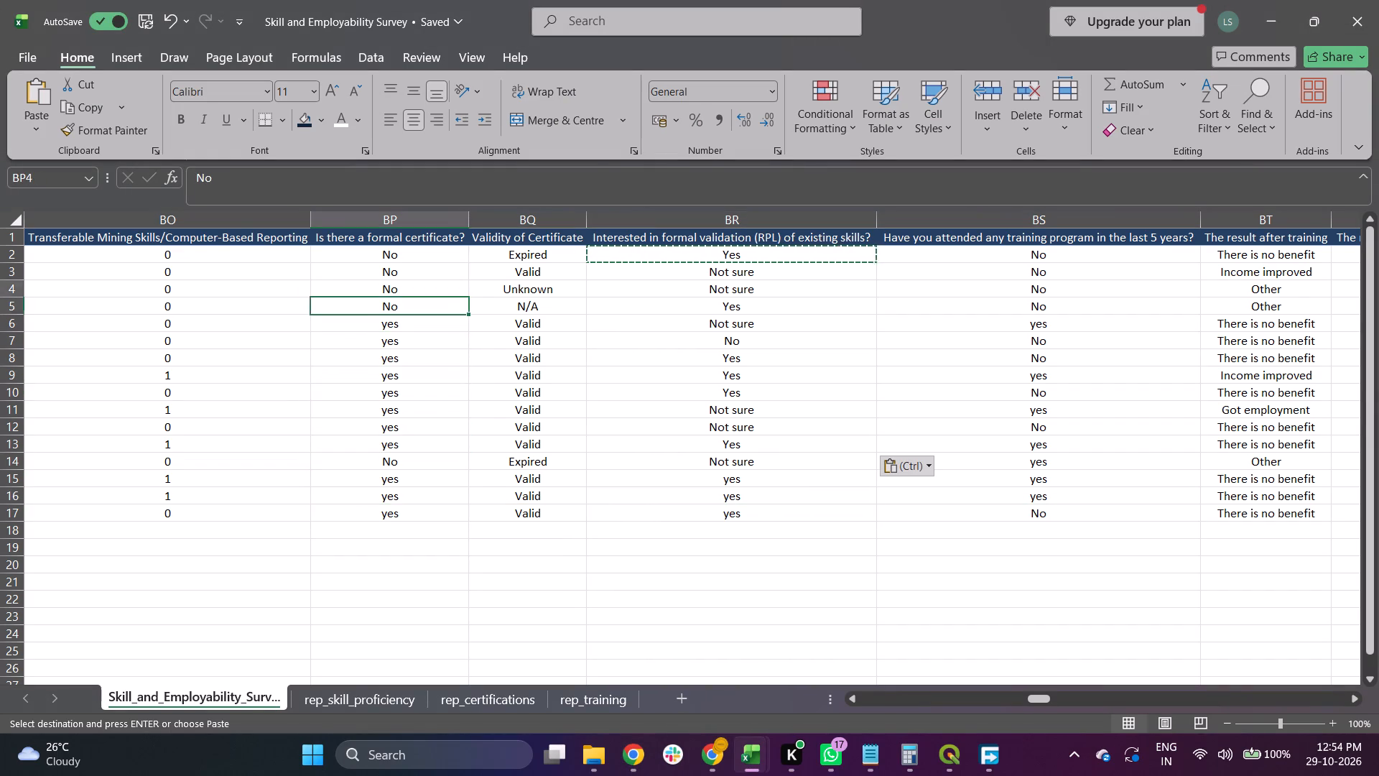
key(Up)
key(Up)
key(Right)
key(Right)
key(Right)
key(Down)
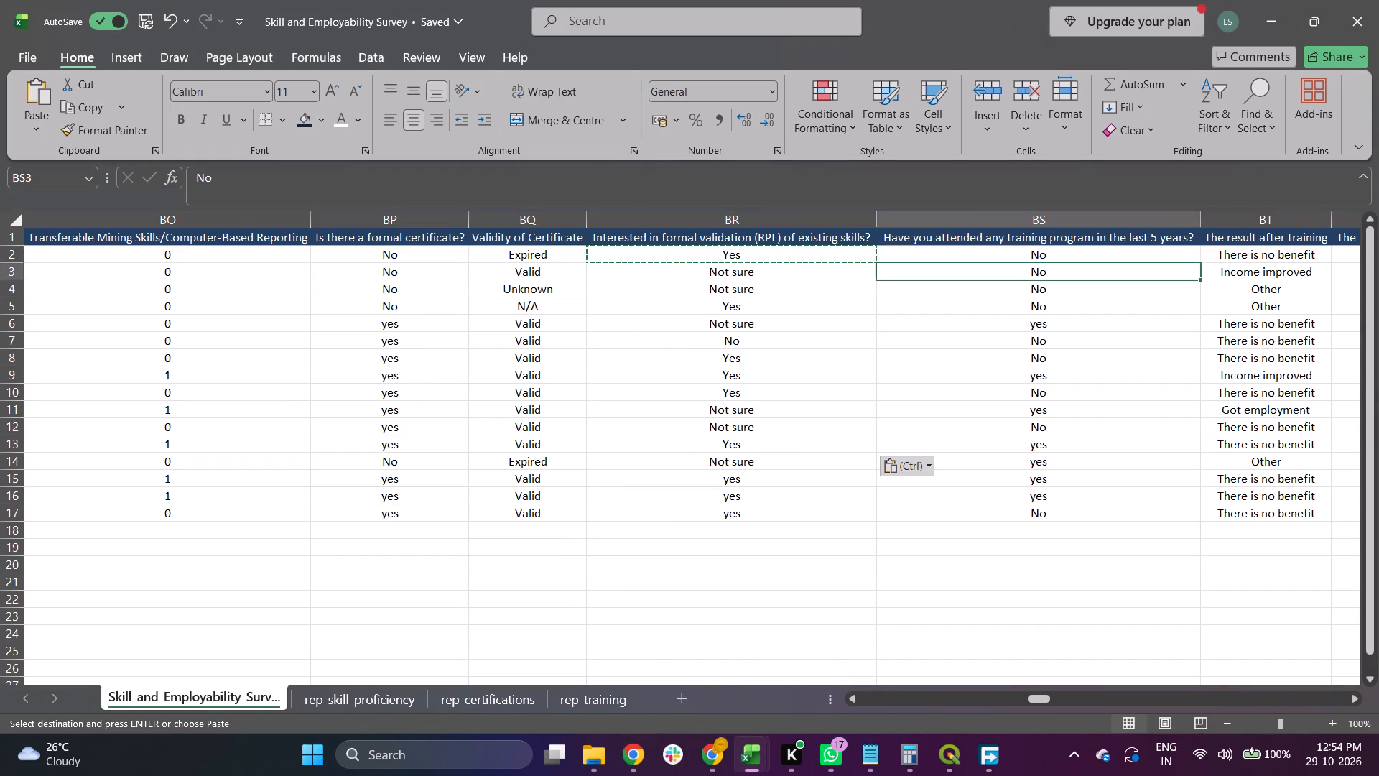
key(Down)
key(Down)
Copy the "Yes" answer from BR5 into BS6, BS9 and BS11 of the training attendance column.
key(Right)
key(Right)
key(Left)
key(Left)
key(Left)
key(Left)
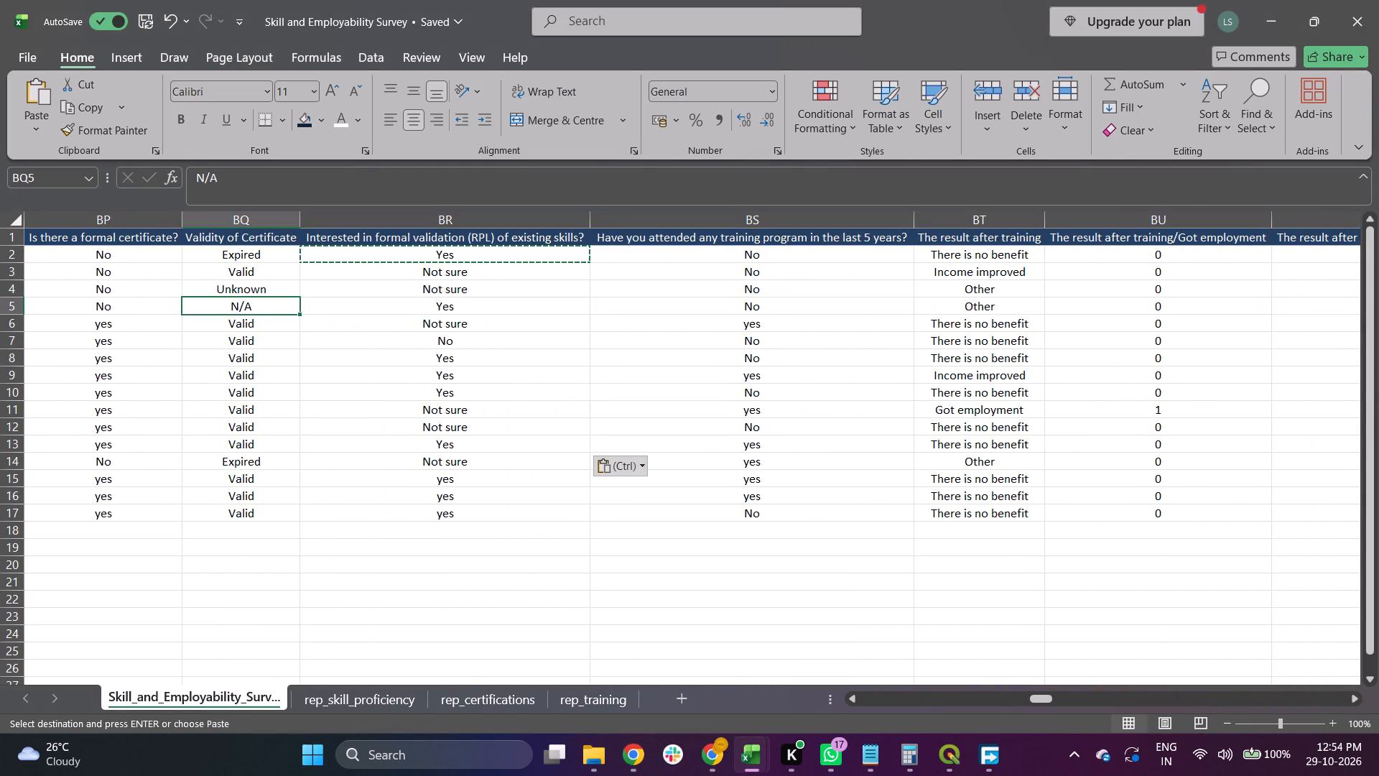
key(Right)
key(ctrl+c)
key(Right)
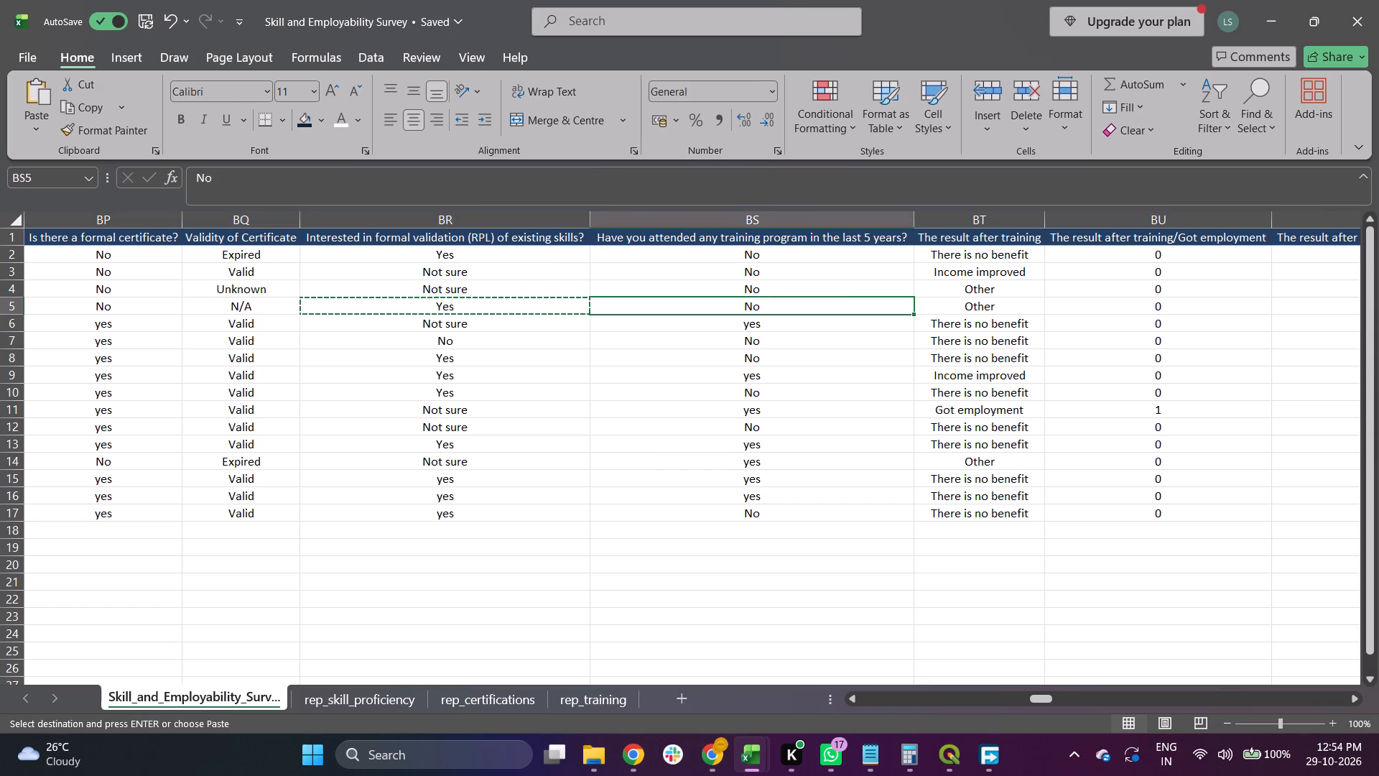
key(Down)
key(ctrl+v)
key(Down)
key(Down)
key(Down)
key(ctrl+v)
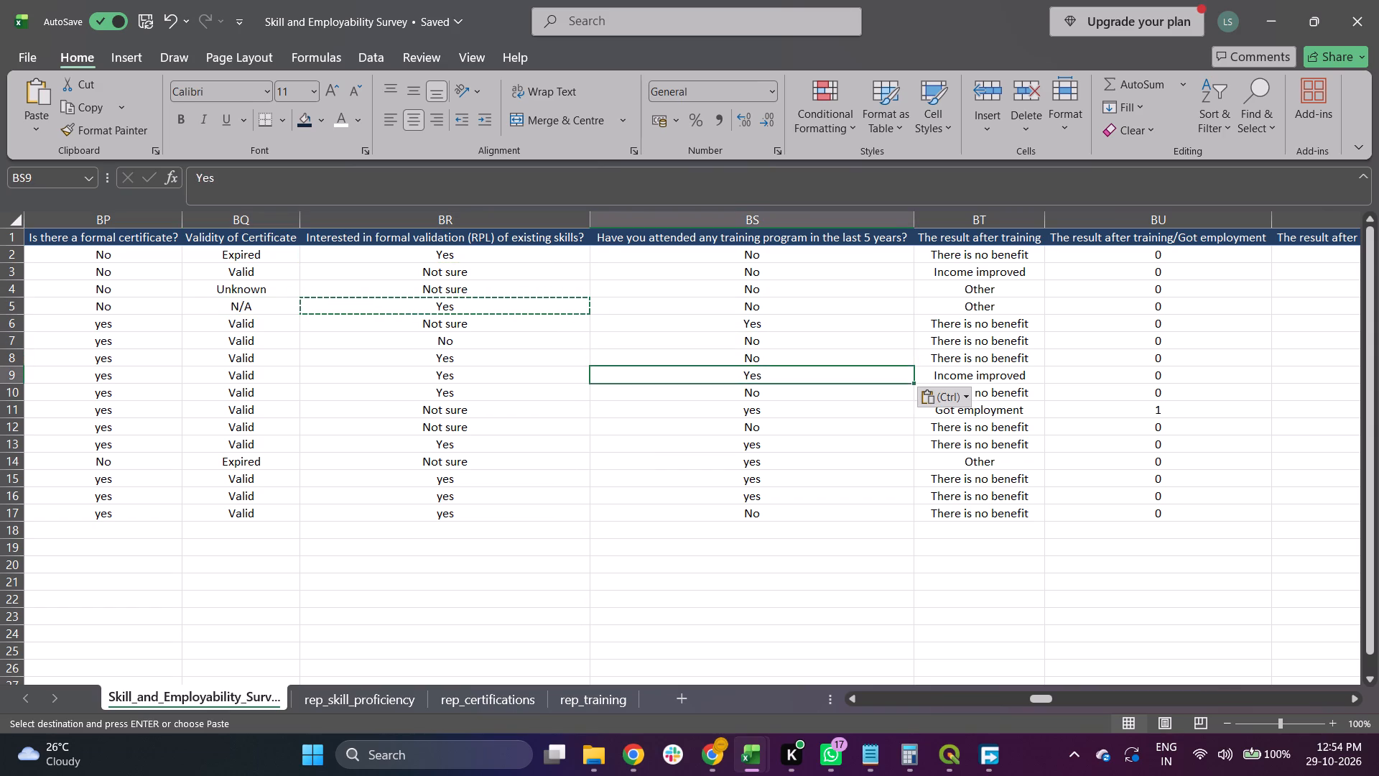
key(Down)
key(Down)
key(Down)
key(Up)
key(ctrl+v)
Paste the copied "Yes" answer into cells BS13 through BS16 of the training attendance column.
key(Down)
key(Down)
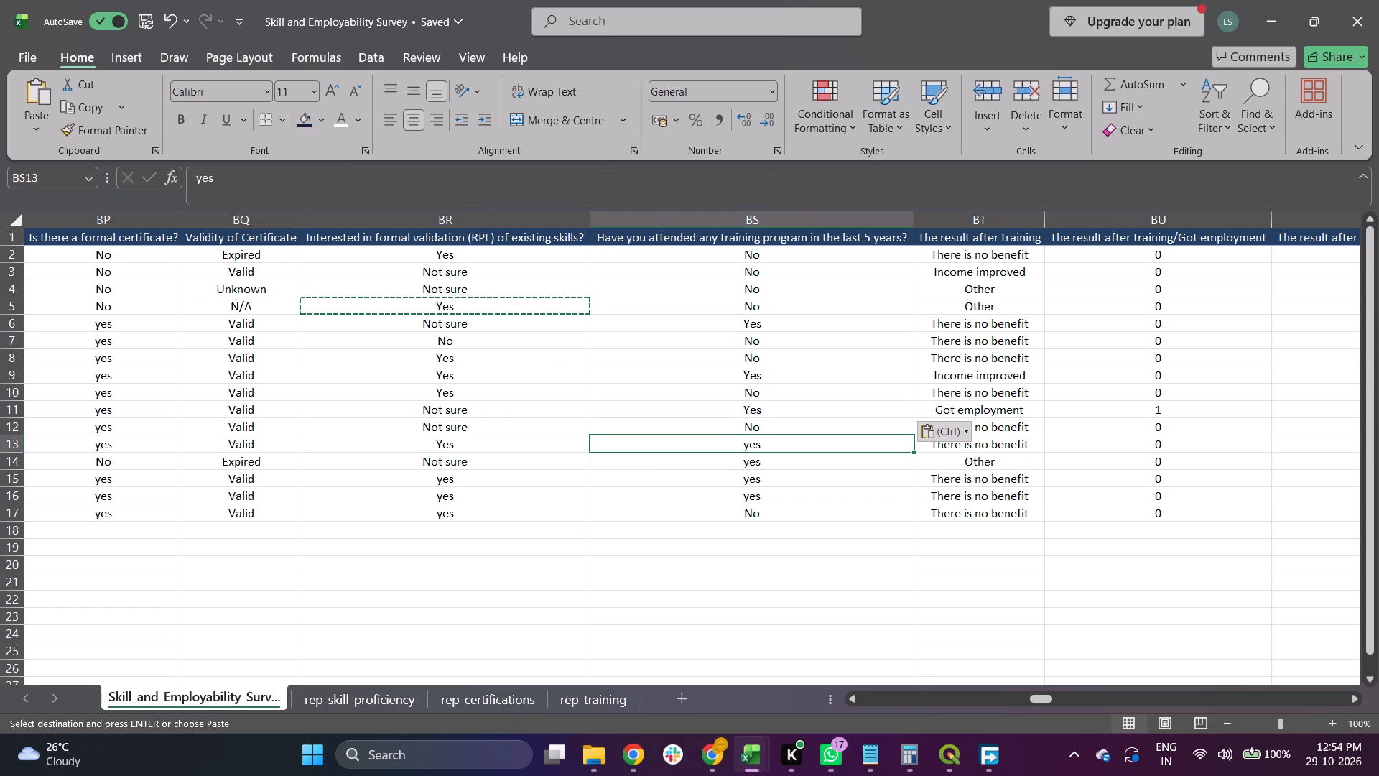
key(ctrl+v)
key(Down)
key(ctrl+v)
key(Down)
key(ctrl+v)
key(Down)
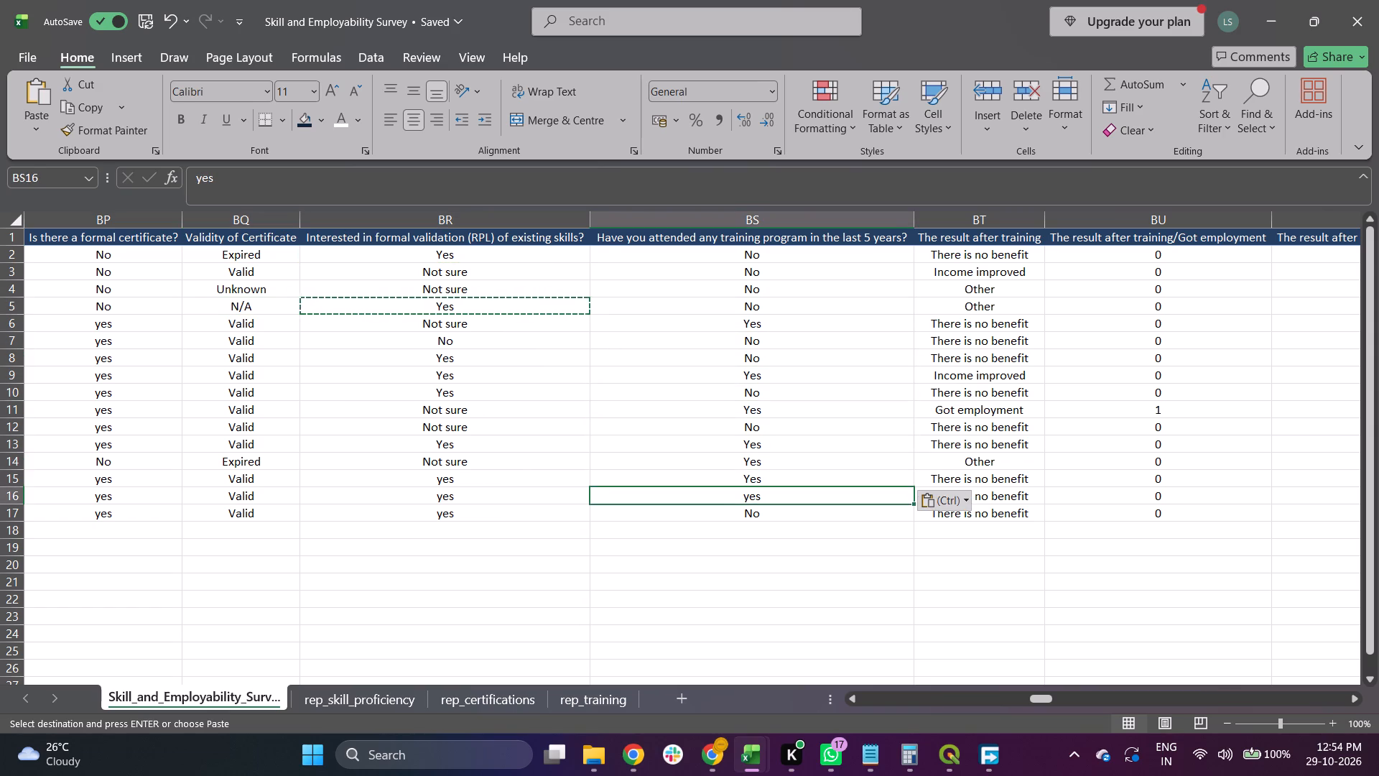
key(ctrl+v)
Examine the entries in column BT, "The result after training", for inconsistent wording or capitalisation.
key(Up)
key(Up)
key(Up)
key(Up)
key(Up)
key(Up)
key(Up)
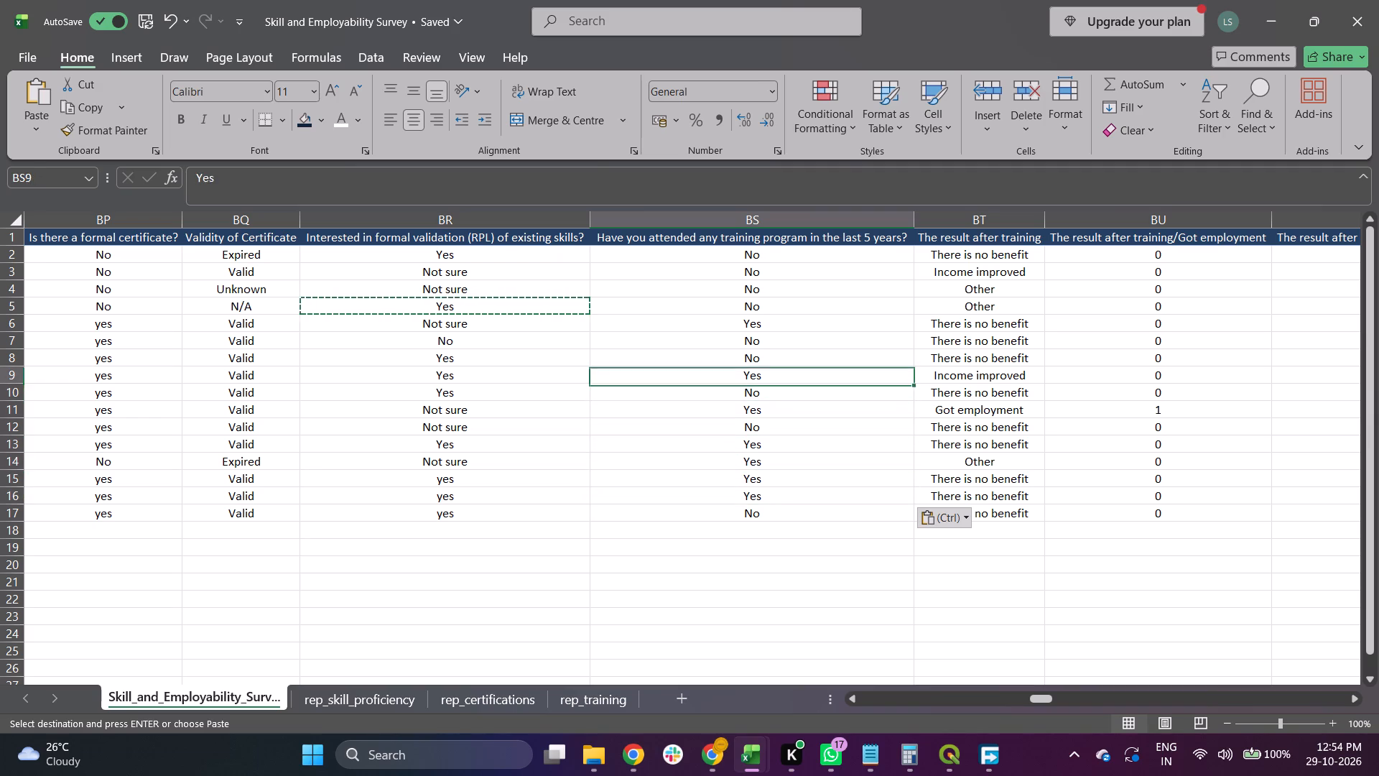
key(Up)
key(Up)
key(Up)
key(Up)
key(Up)
key(Up)
key(Up)
key(Right)
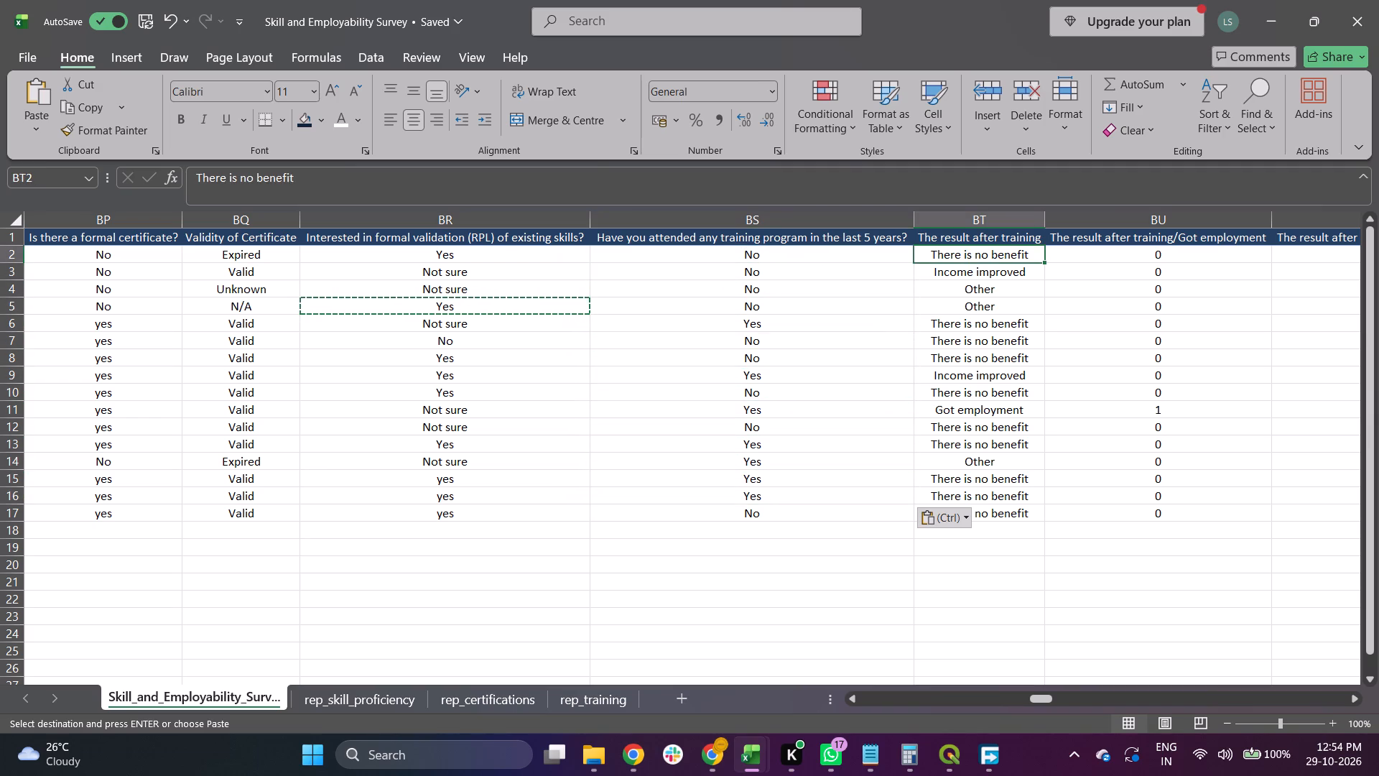
key(Down)
key(Down)
key(Down)
key(Down)
key(Down)
key(Down)
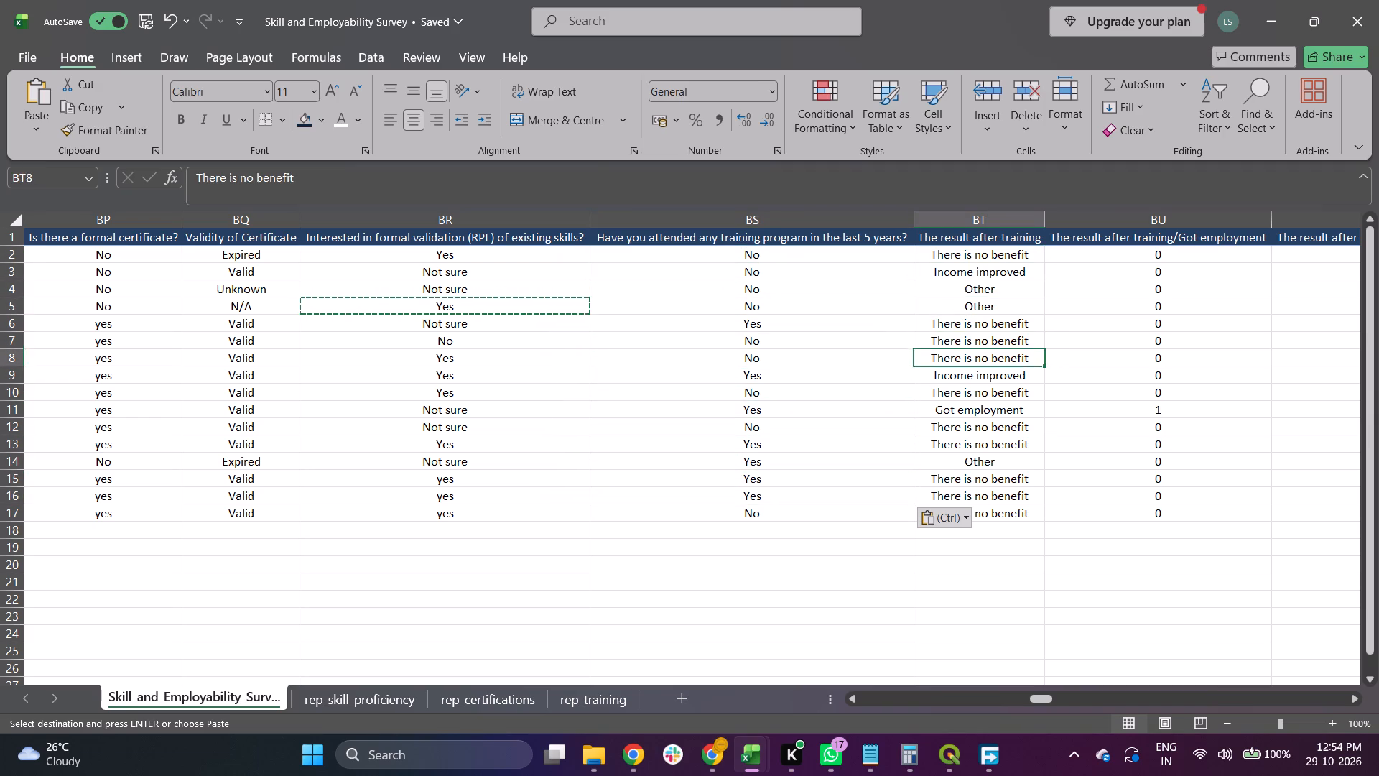
key(Down)
key(Down)
key(Down)
key(Down)
key(Down)
key(Down)
key(Down)
key(Down)
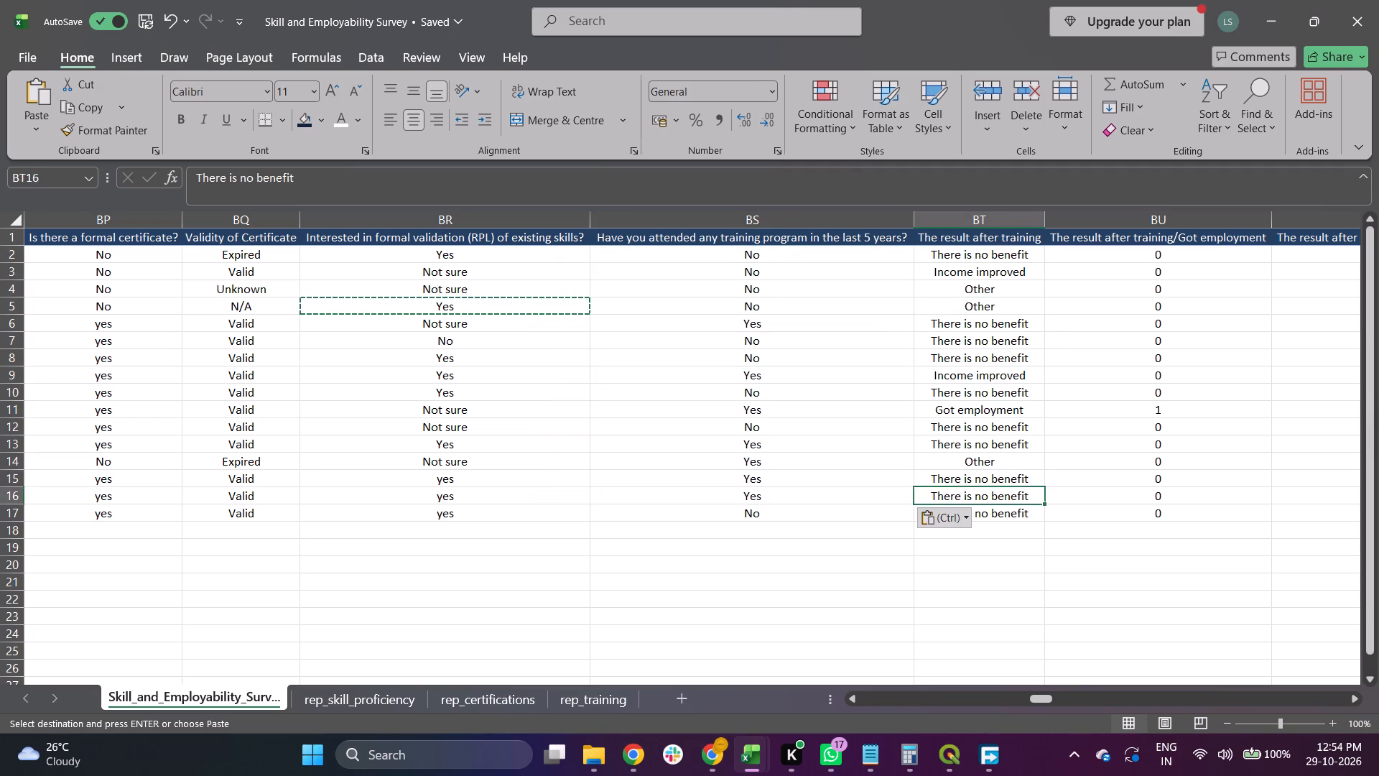
key(Down)
key(Down)
key(Up)
key(Up)
key(Up)
key(Up)
key(Up)
key(Up)
key(Up)
key(Up)
key(Up)
key(Up)
key(Up)
key(Up)
key(Up)
key(Up)
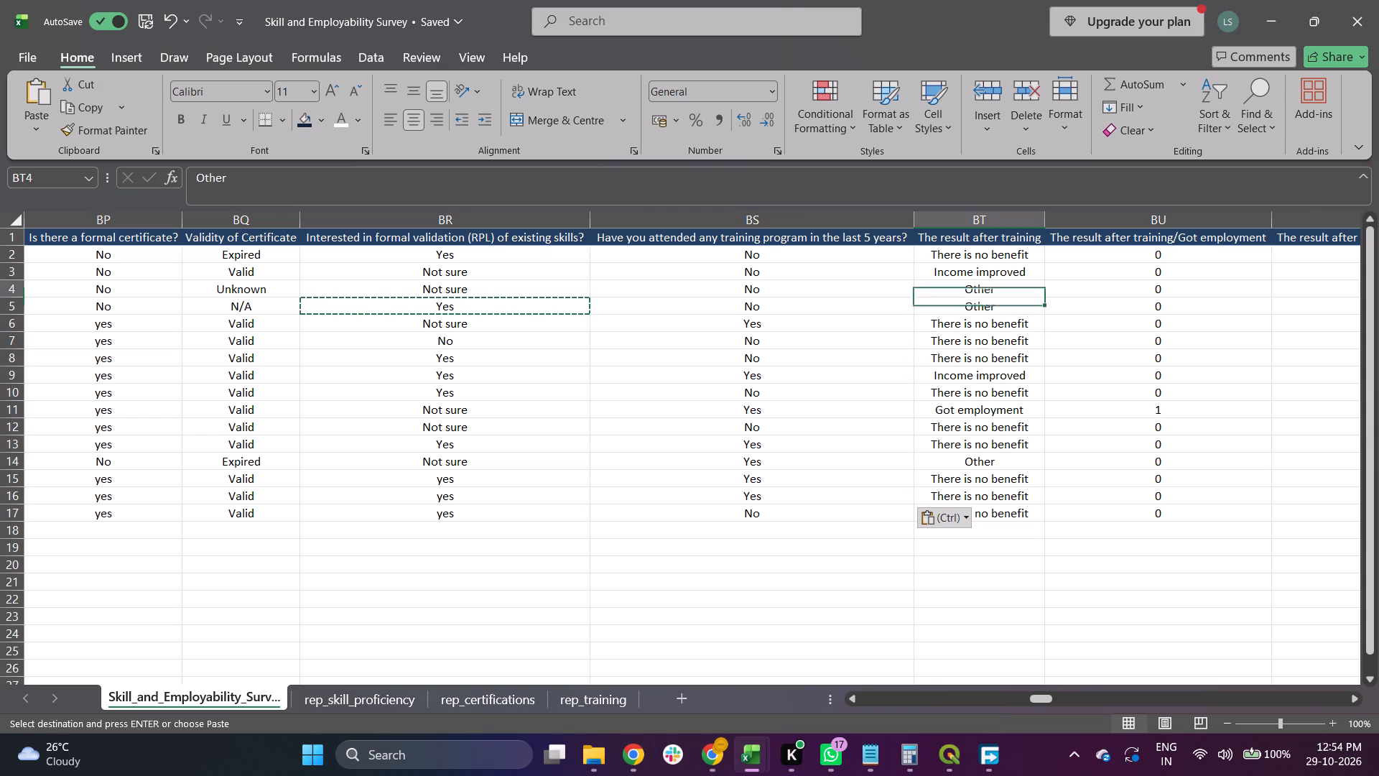
key(Up)
key(Up)
key(Up)
key(Down)
key(Down)
key(Down)
key(Up)
key(Up)
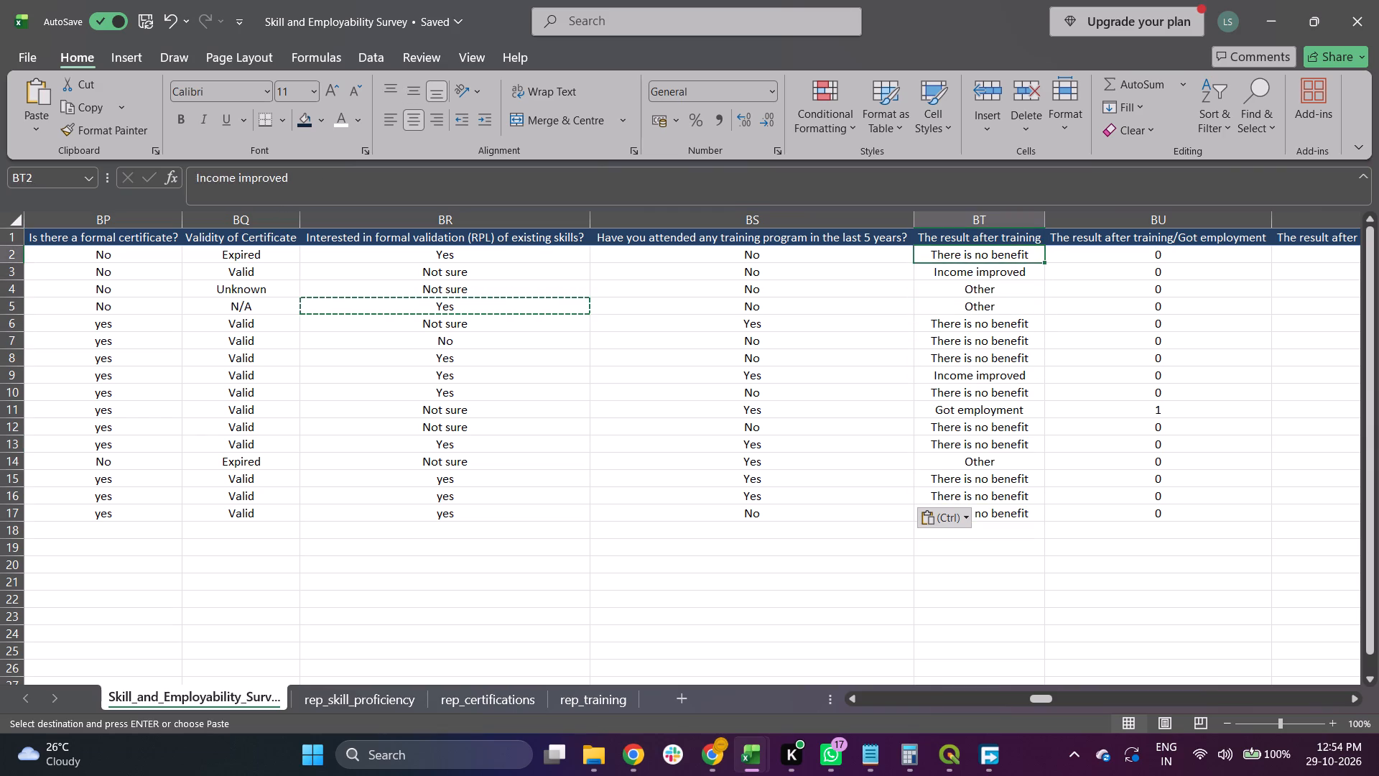
key(Down)
key(Down)
key(Down)
key(Down)
key(Down)
key(Down)
key(Down)
key(Down)
key(Down)
key(Down)
key(Down)
key(Down)
key(Down)
key(Down)
key(Down)
key(Down)
key(Down)
key(Down)
key(Down)
key(Down)
key(Up)
key(Up)
key(Up)
key(Up)
key(Up)
key(Up)
key(Up)
key(Up)
key(Up)
key(Up)
key(Up)
key(Up)
key(Up)
key(Up)
key(Up)
key(Up)
key(Up)
key(Up)
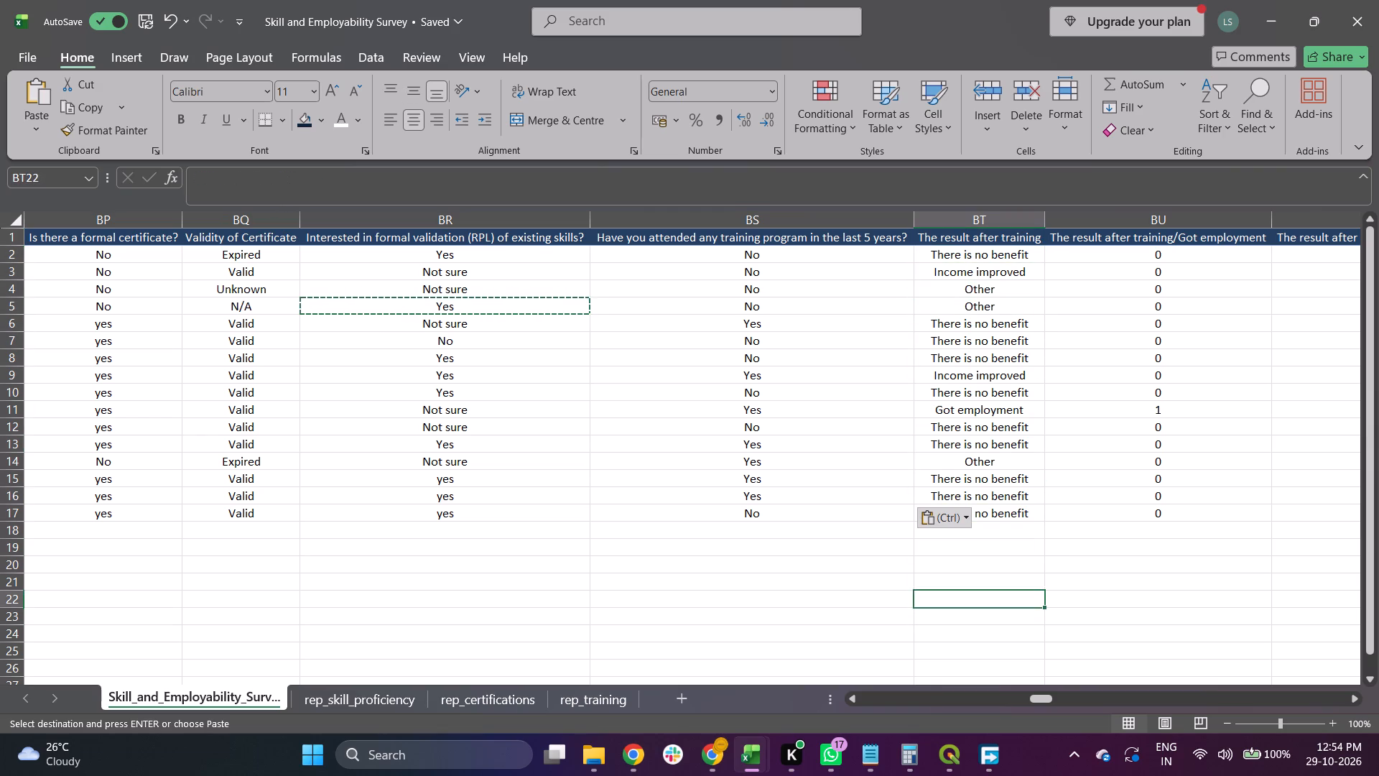
key(Up)
key(Up)
key(Up)
Examine the training result, training satisfaction and preferred future occupation columns from BU onward for inconsistent entries.
key(Right)
key(Right)
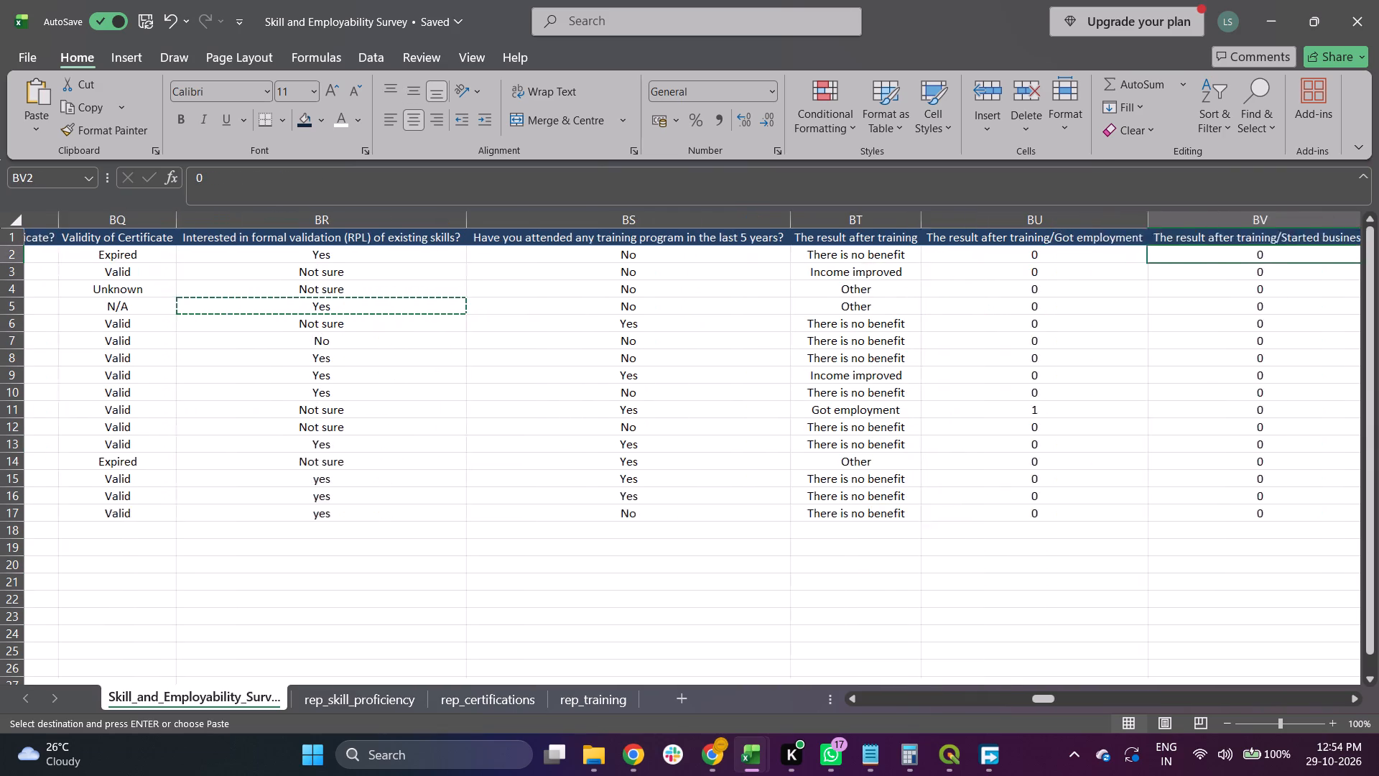
key(Right)
key(Right)
key(Right)
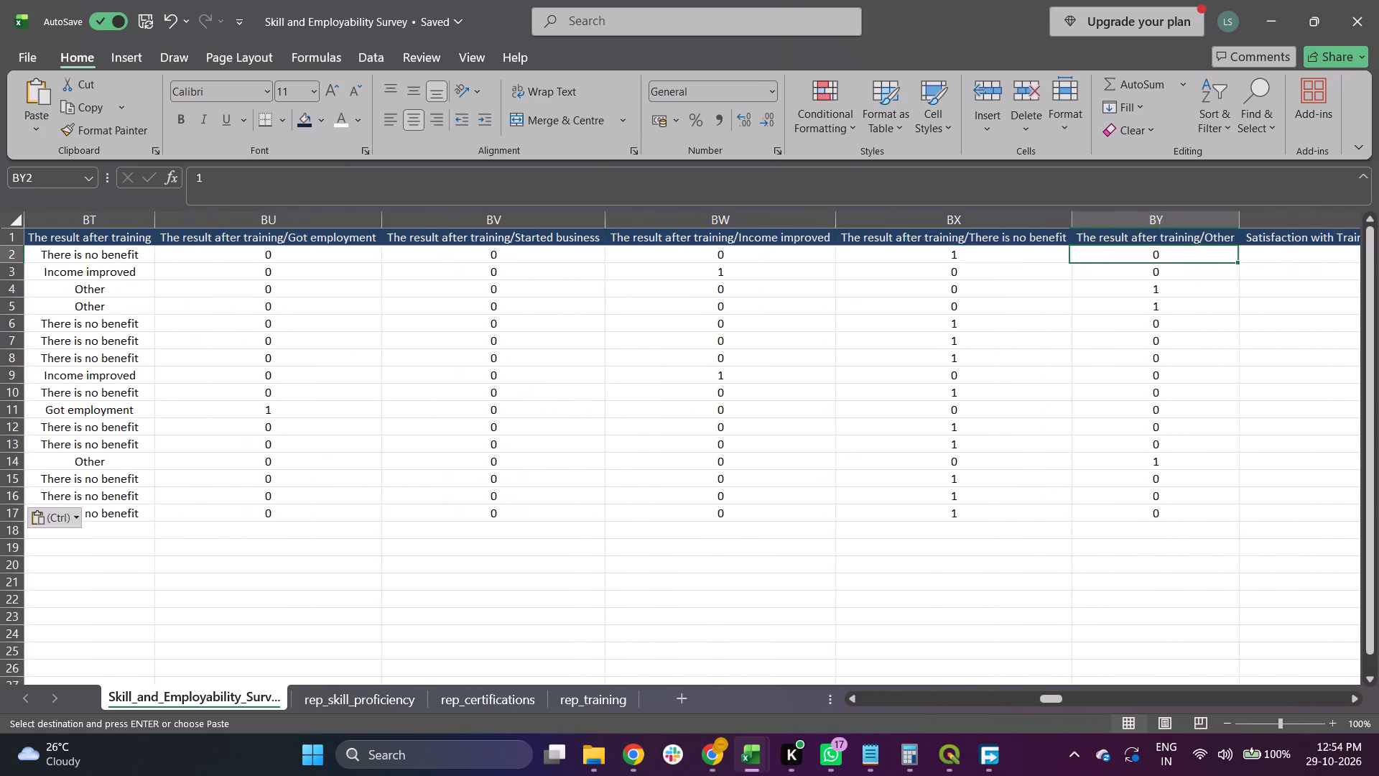
key(Right)
key(Right)
key(Right)
key(Left)
key(Left)
key(Right)
key(Right)
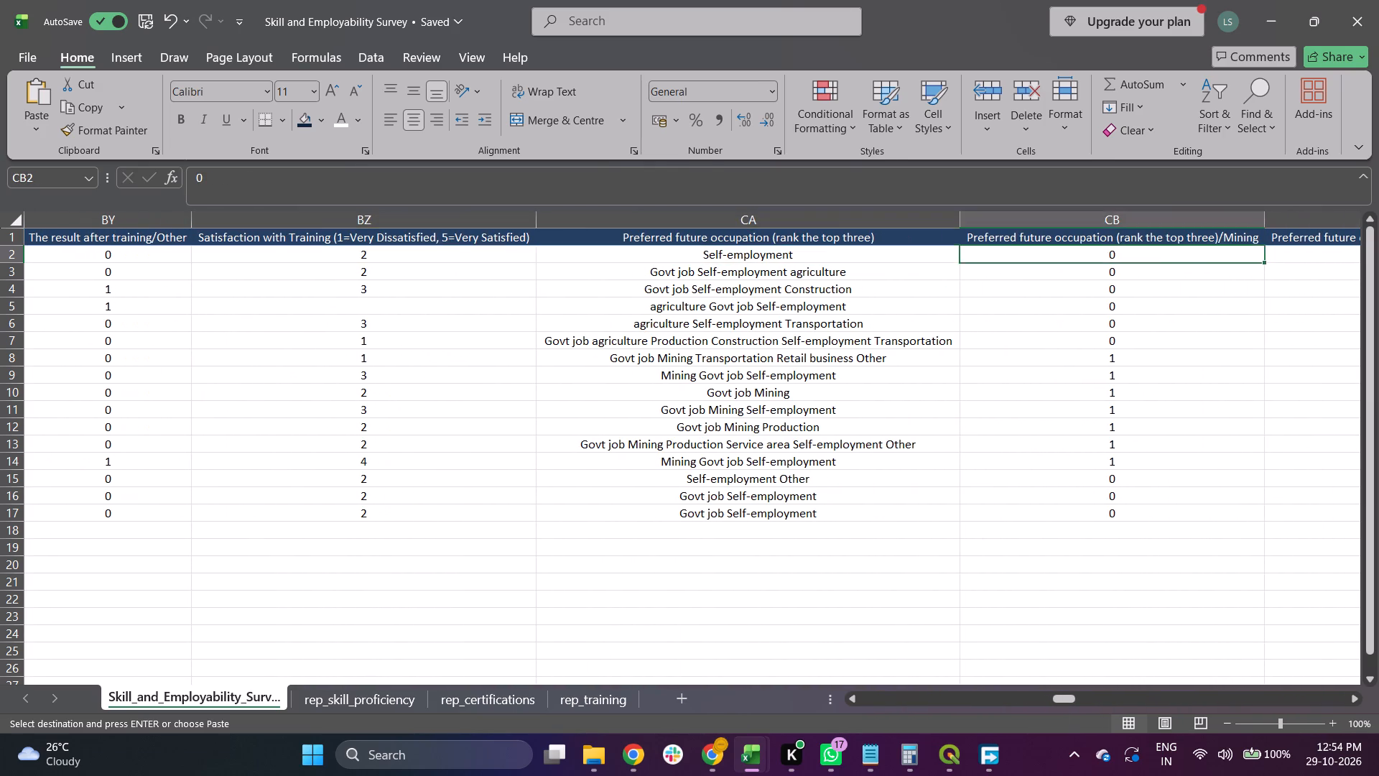
key(Right)
key(Right)
key(Right)
key(Right)
key(Left)
key(Left)
key(Left)
key(Left)
key(Left)
key(Left)
key(Left)
key(Left)
key(Left)
key(Left)
key(Left)
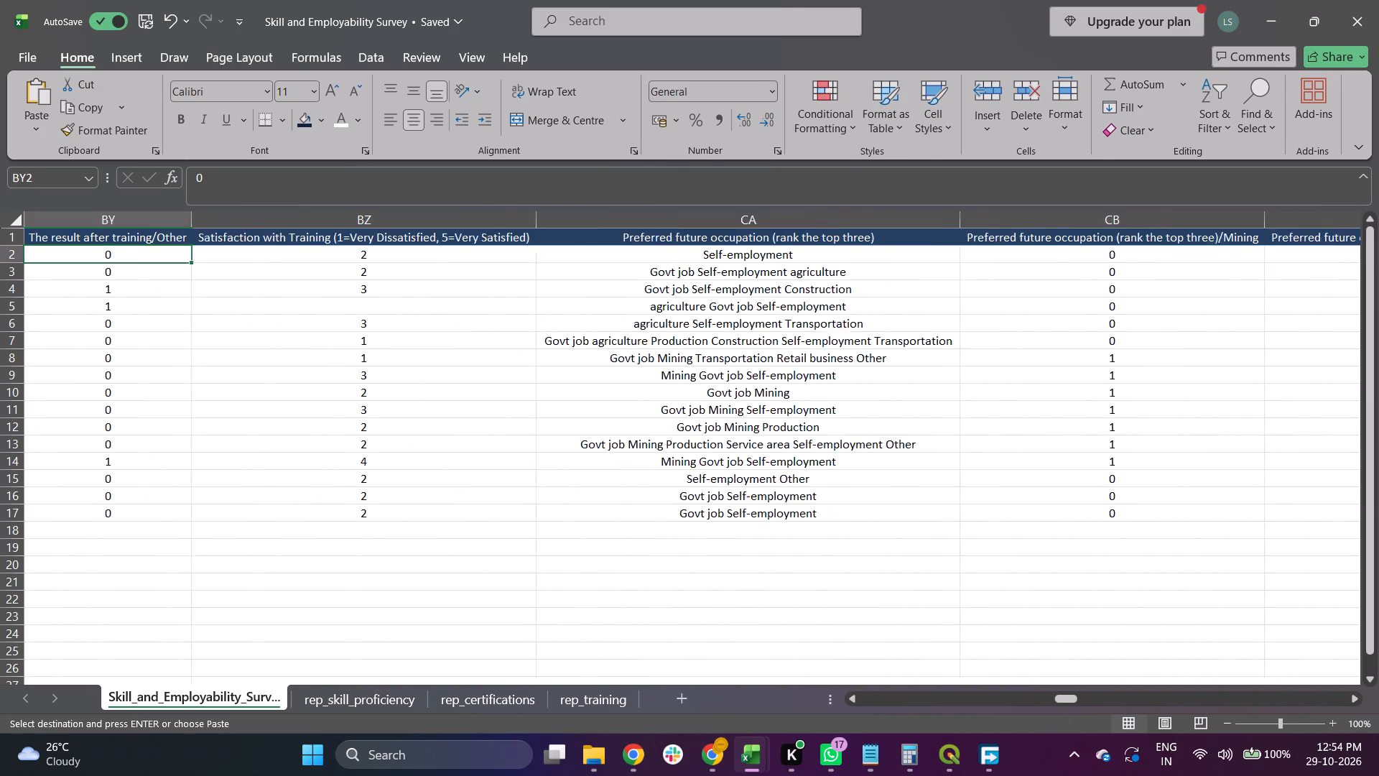
key(Right)
key(Right)
key(Left)
key(Left)
key(Left)
key(Left)
key(Left)
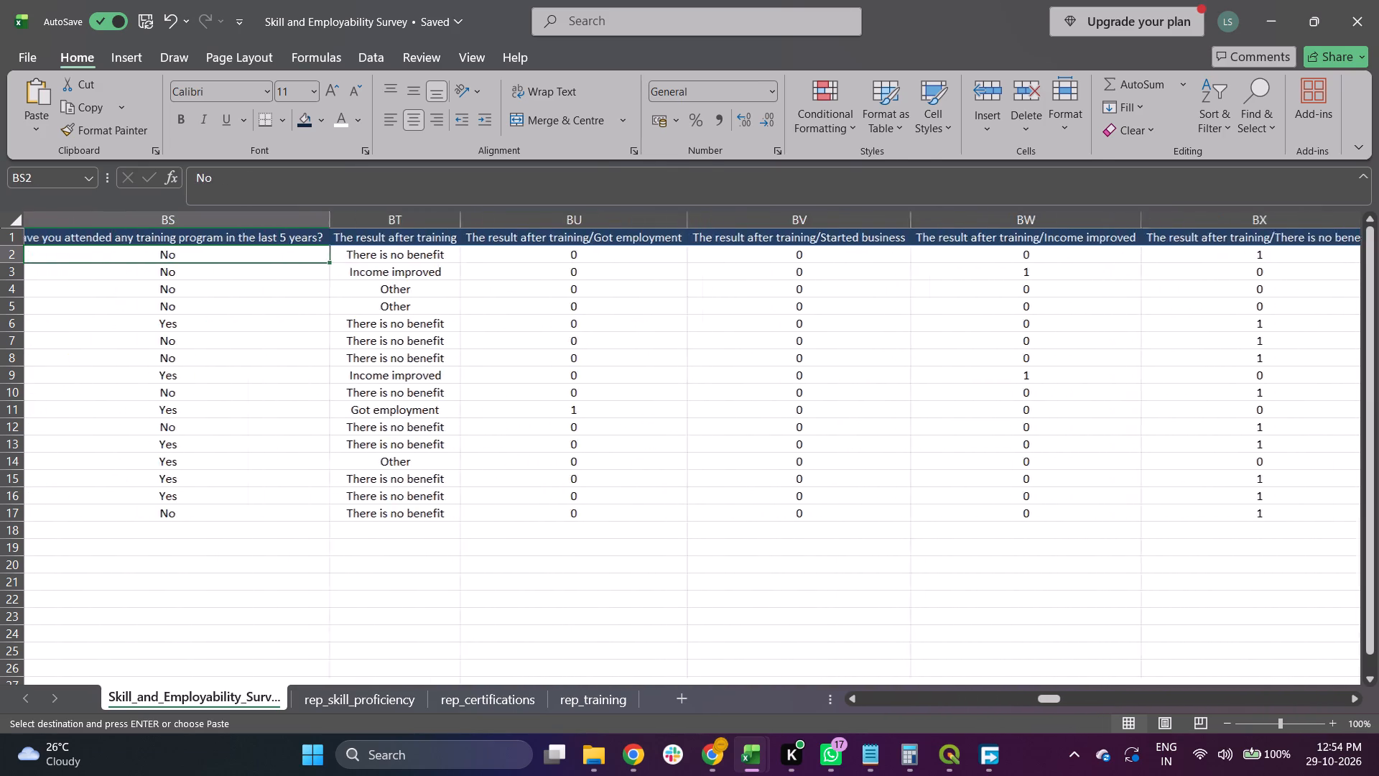
key(Left)
Recheck the training result, satisfaction and preferred occupation entries in columns BT to CD for inconsistent capitalisation.
key(Right)
key(Right)
key(Right)
key(Right)
key(Right)
key(Right)
key(Right)
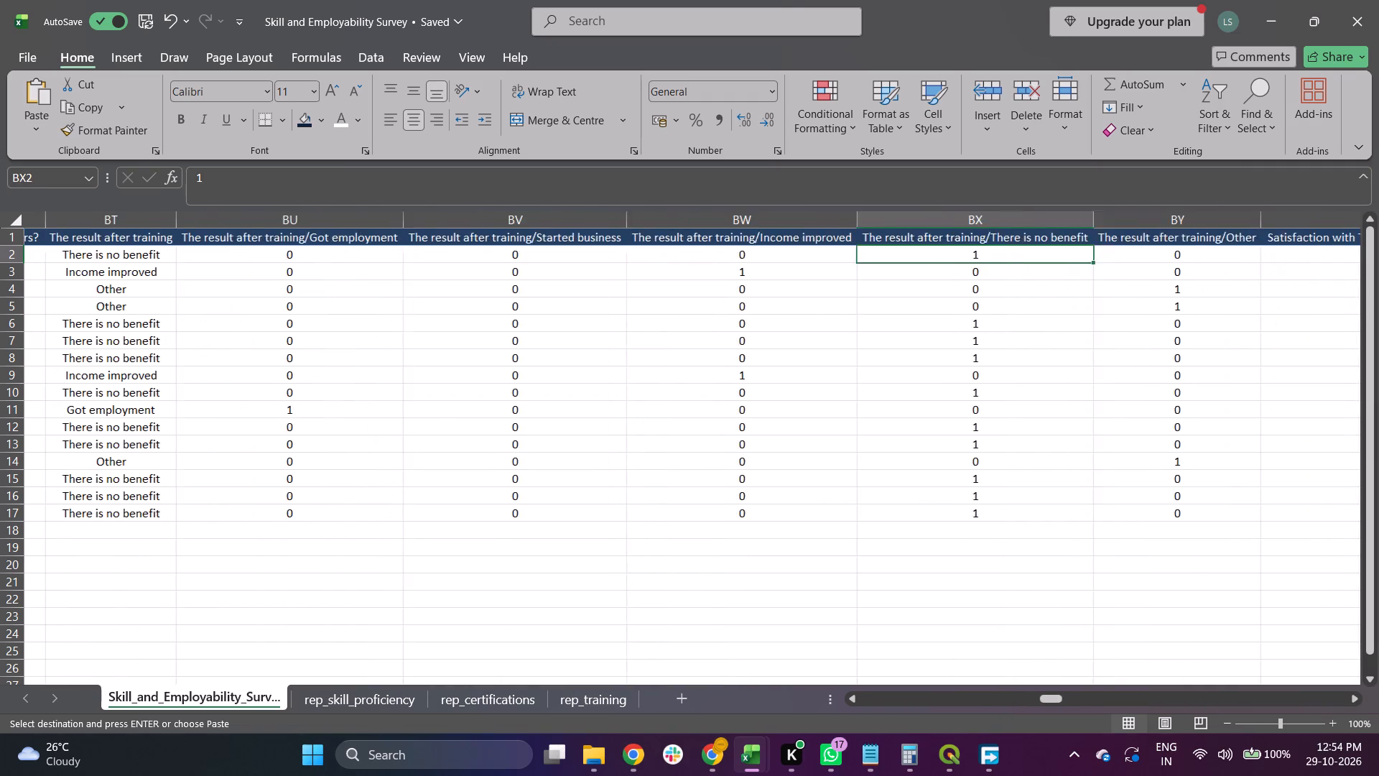
key(Right)
key(Right)
key(Right)
key(Right)
key(Left)
key(Right)
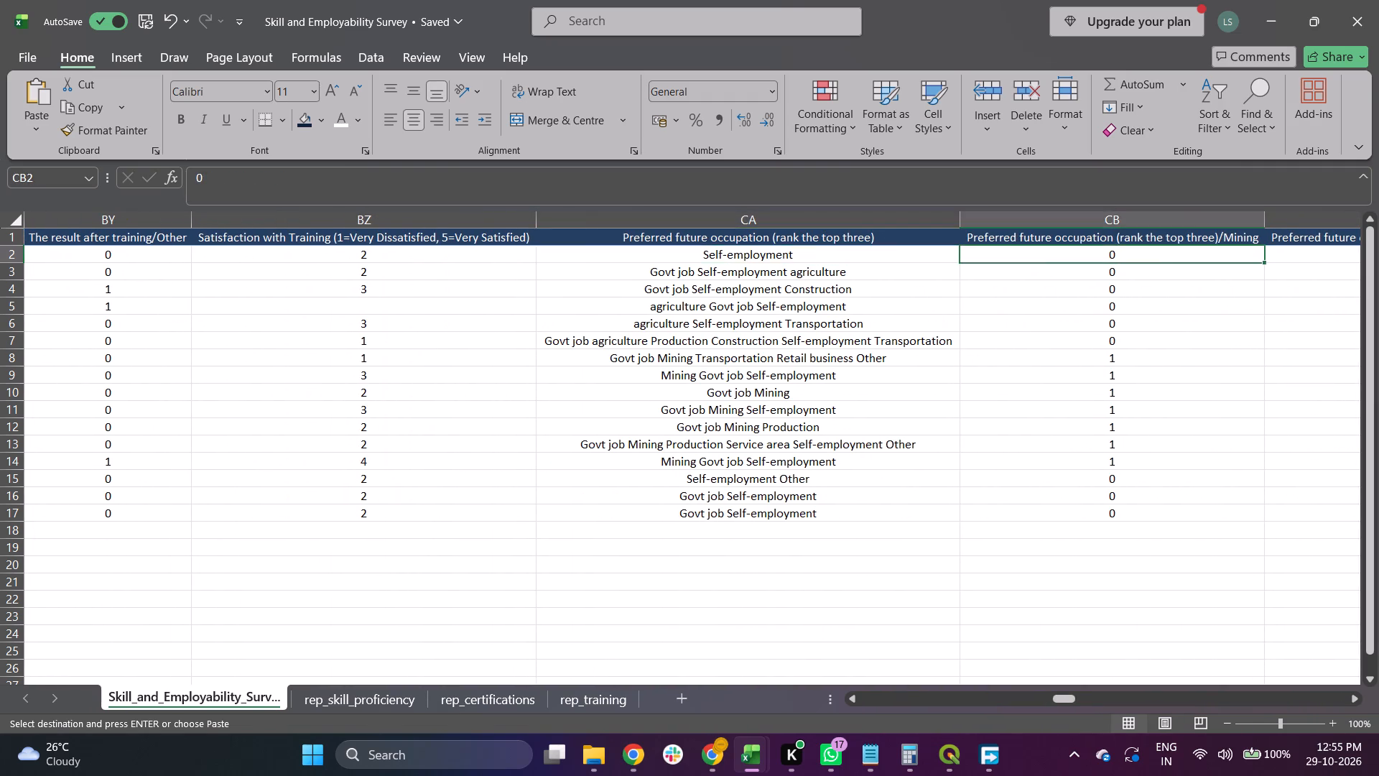
key(Right)
key(Right)
Capitalise the first word of the preferred future occupation in CA5 so it reads "Agriculture Govt job Self-employment".
key(Left)
key(Left)
key(Left)
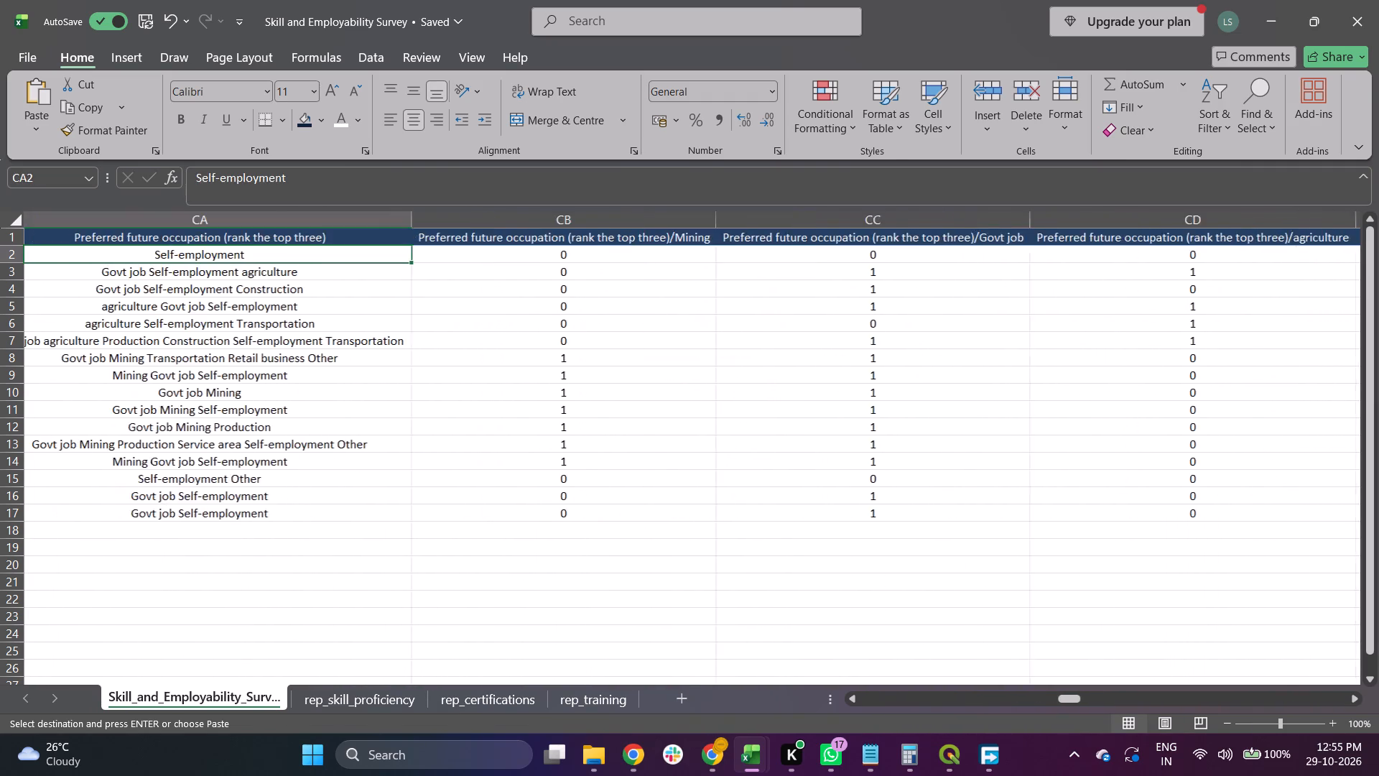
key(Left)
key(Down)
key(Down)
key(Right)
key(Down)
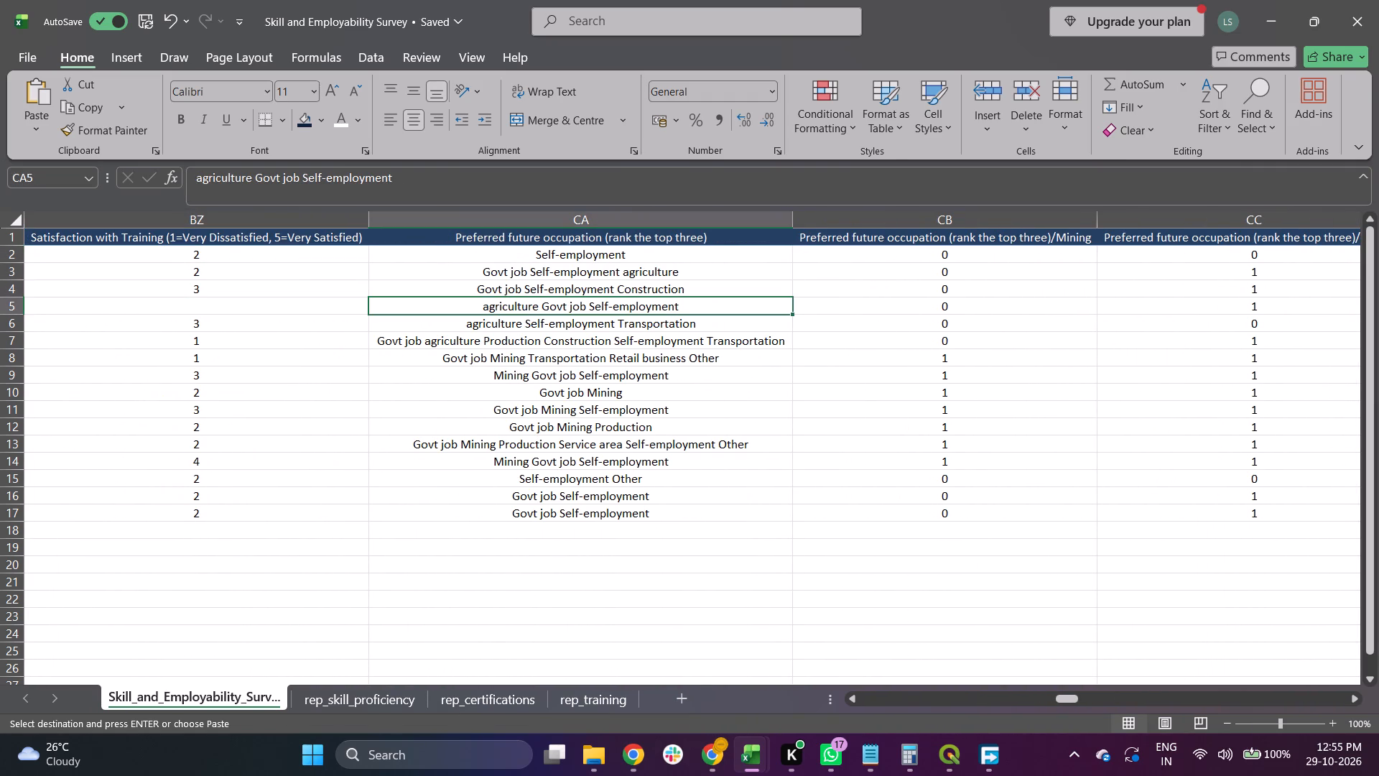
click(205, 184)
key(BackSpace)
key(shift+a)
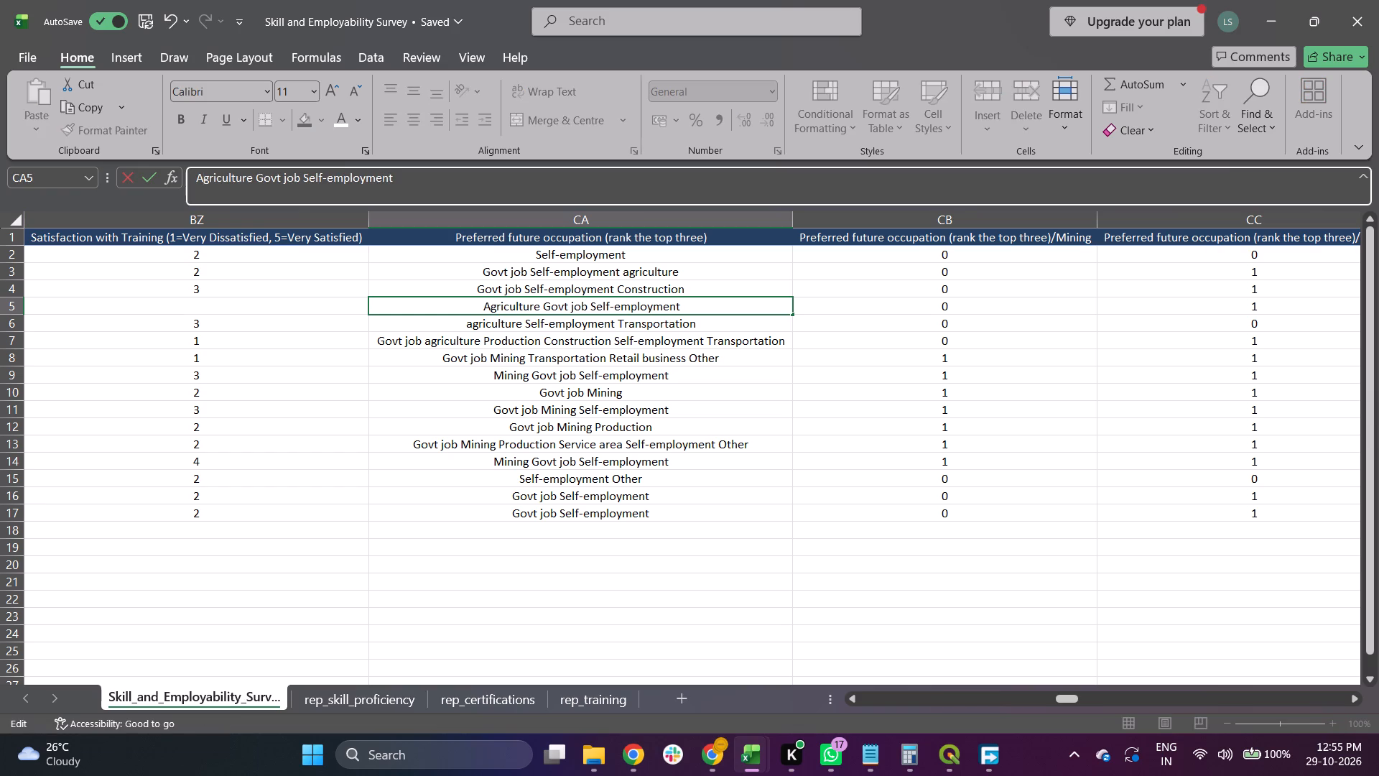
key(Tab)
Capitalise the first word of the preferred future occupation in CA6 so it reads "Agriculture Self-employment Transportation".
key(Down)
key(Left)
click(205, 184)
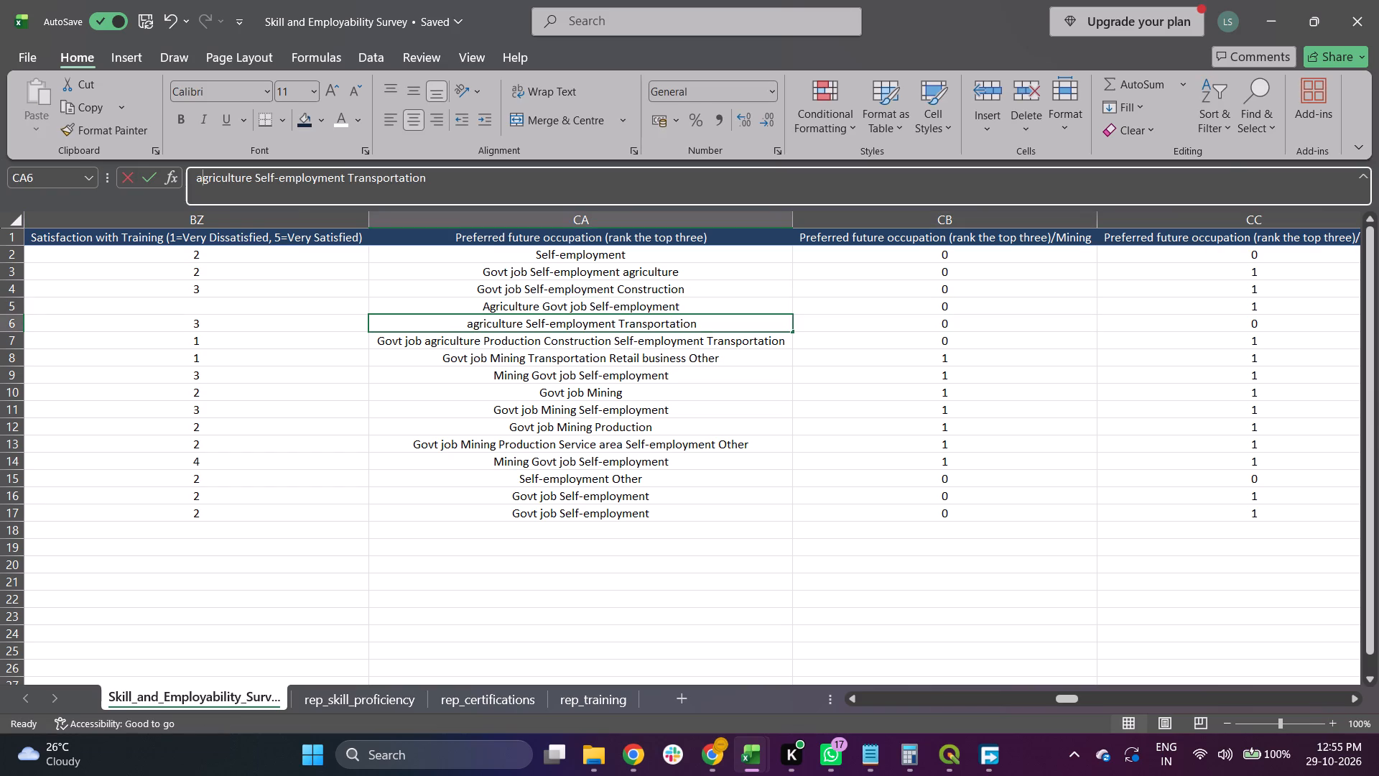
key(BackSpace)
key(shift+a)
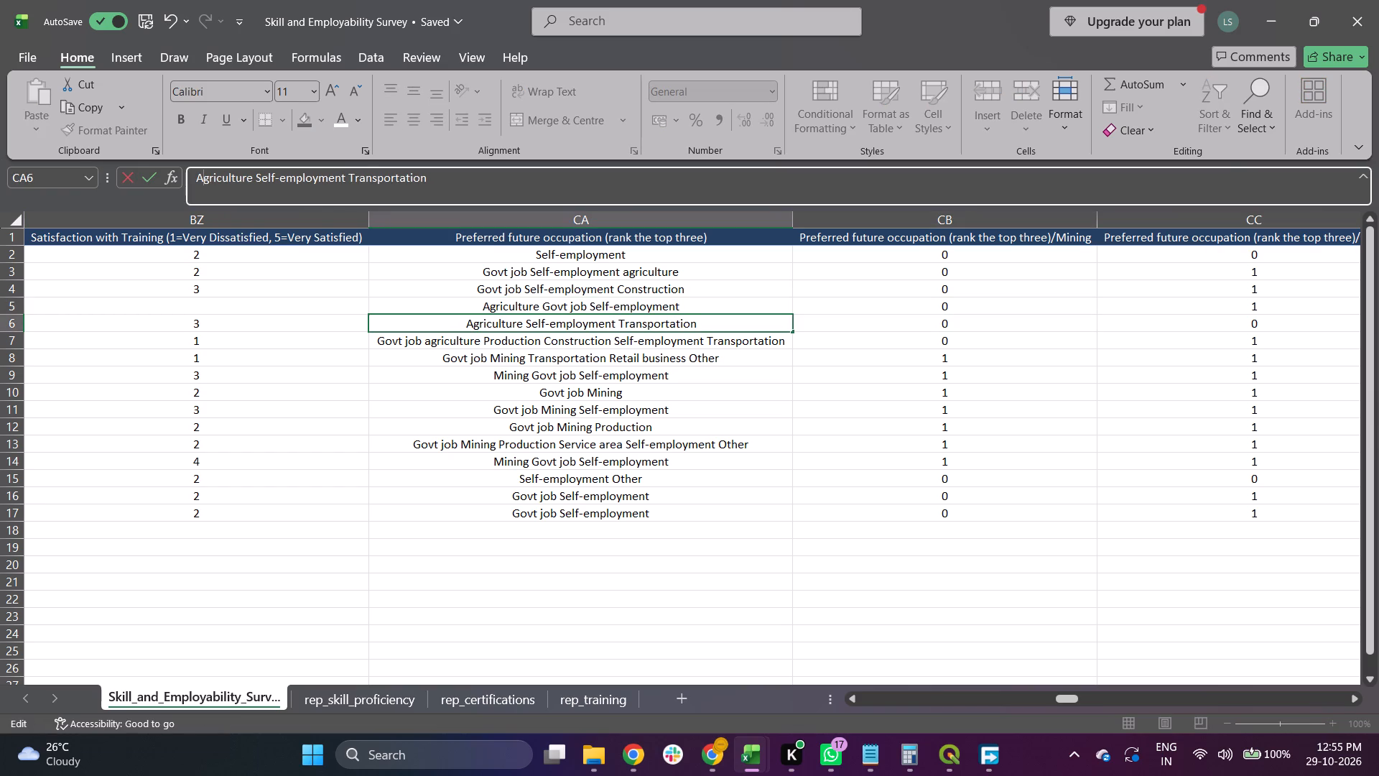
key(Down)
key(Tab)
Examine the preferred future occupation option columns CB to CO and the preferred place of work column CP for inconsistencies.
key(Down)
key(Down)
key(Down)
key(Down)
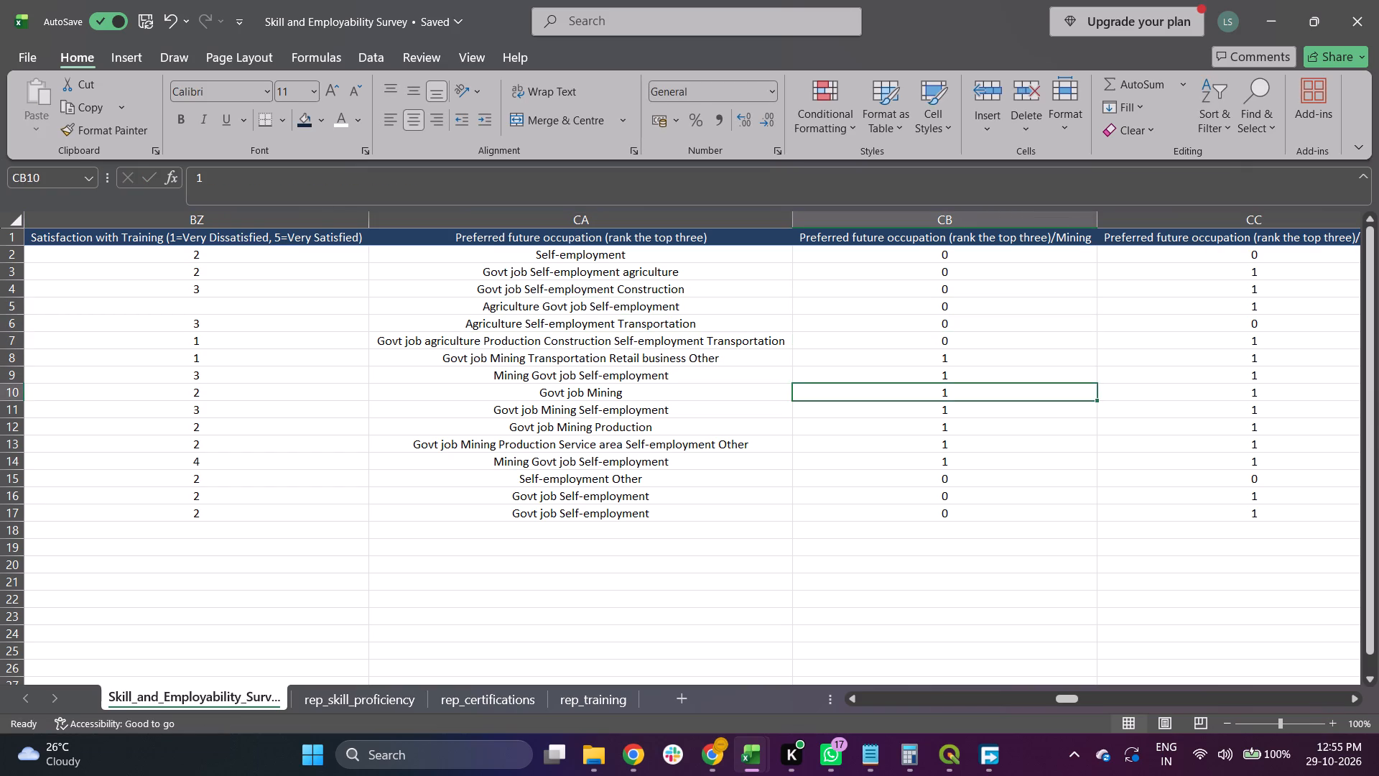
key(Down)
key(Right)
key(Right)
key(Right)
key(Right)
key(Right)
key(Right)
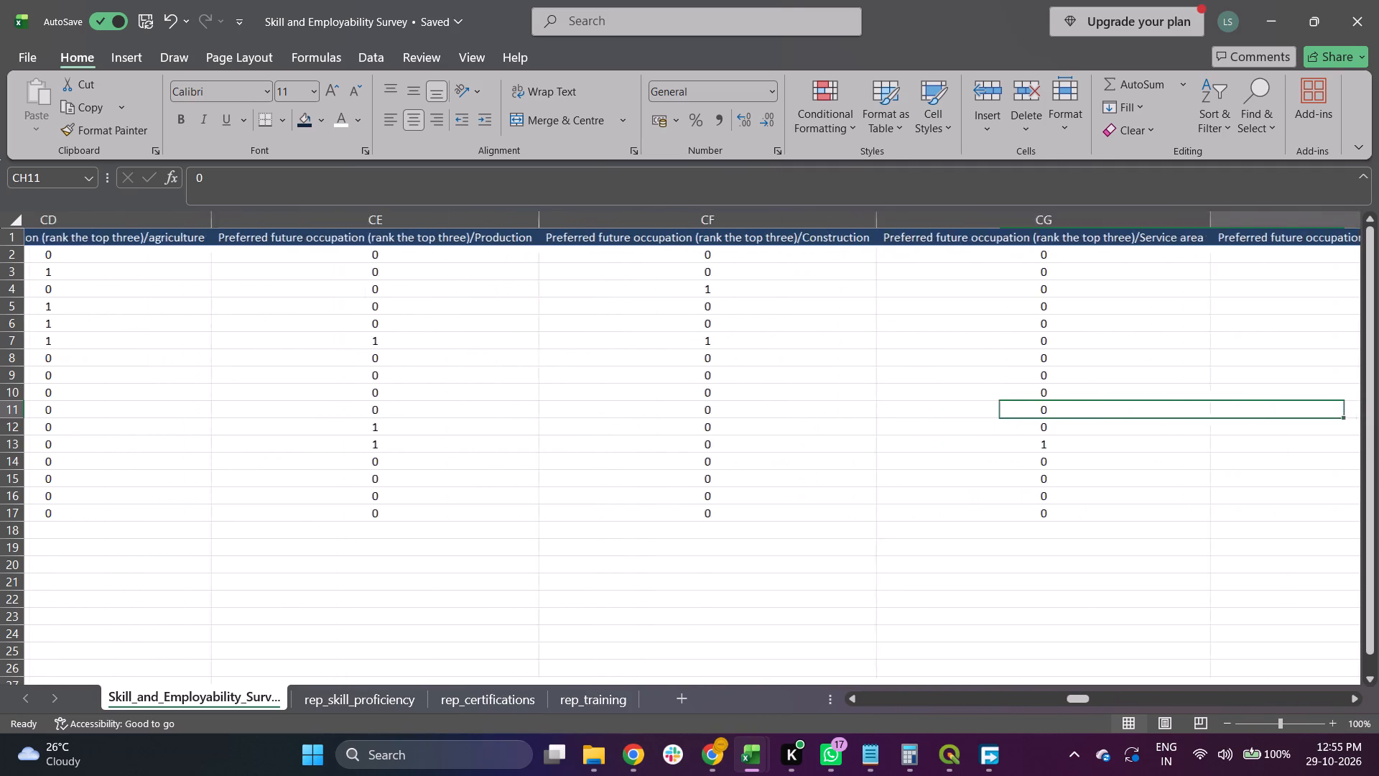
key(Right)
key(Right)
key(Right)
key(Right)
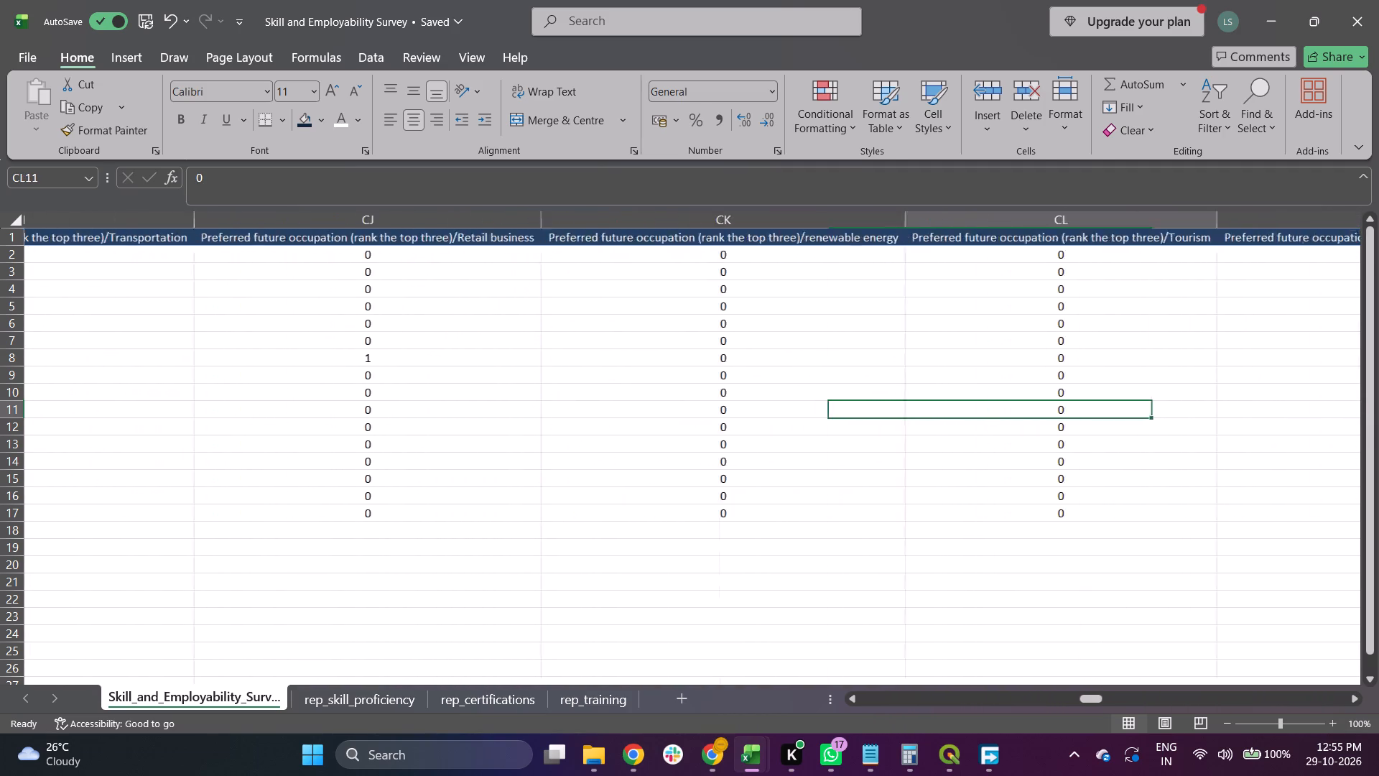
key(Right)
key(Right)
key(Right)
key(Right)
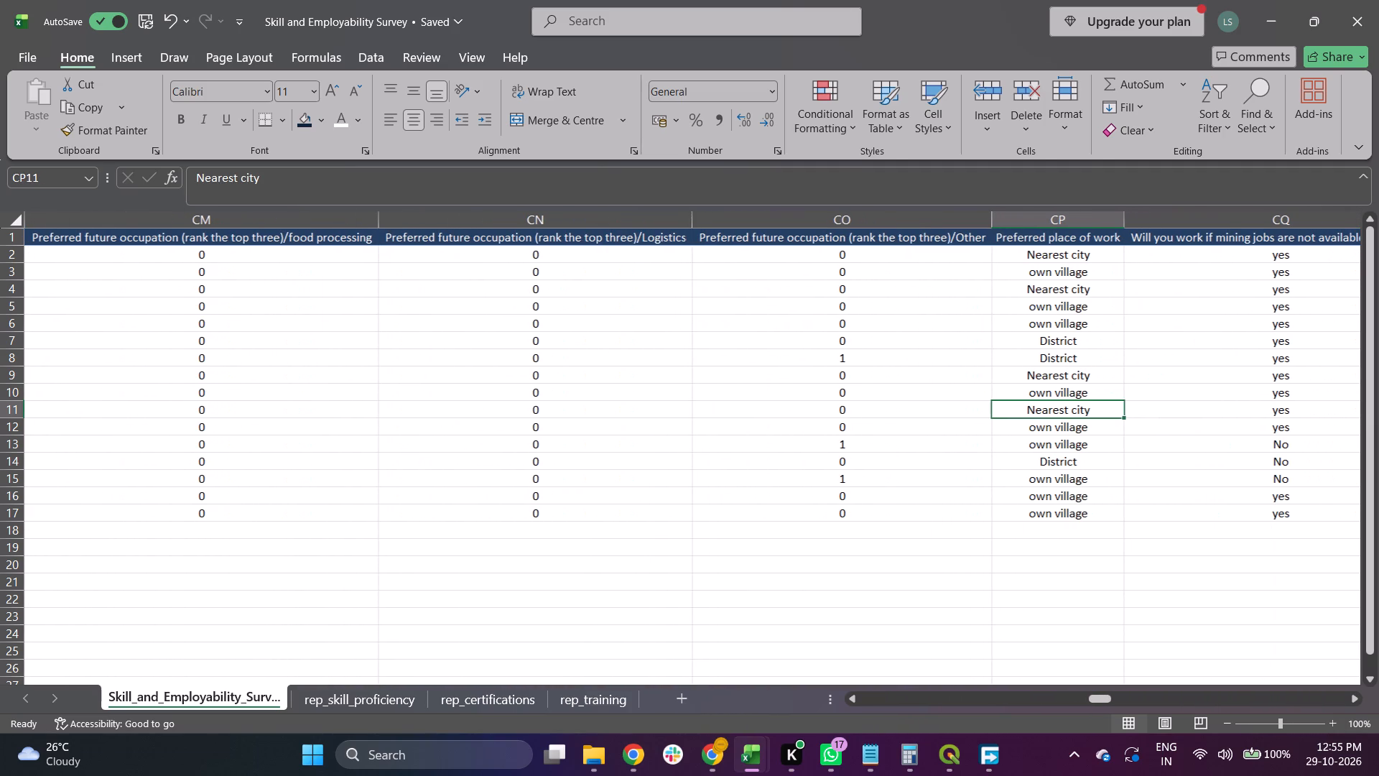
Change the preferred place of work in CP3 to "Own village" with a capital O.
key(Up)
key(Up)
key(Up)
key(Up)
key(Up)
key(Up)
key(Up)
key(Up)
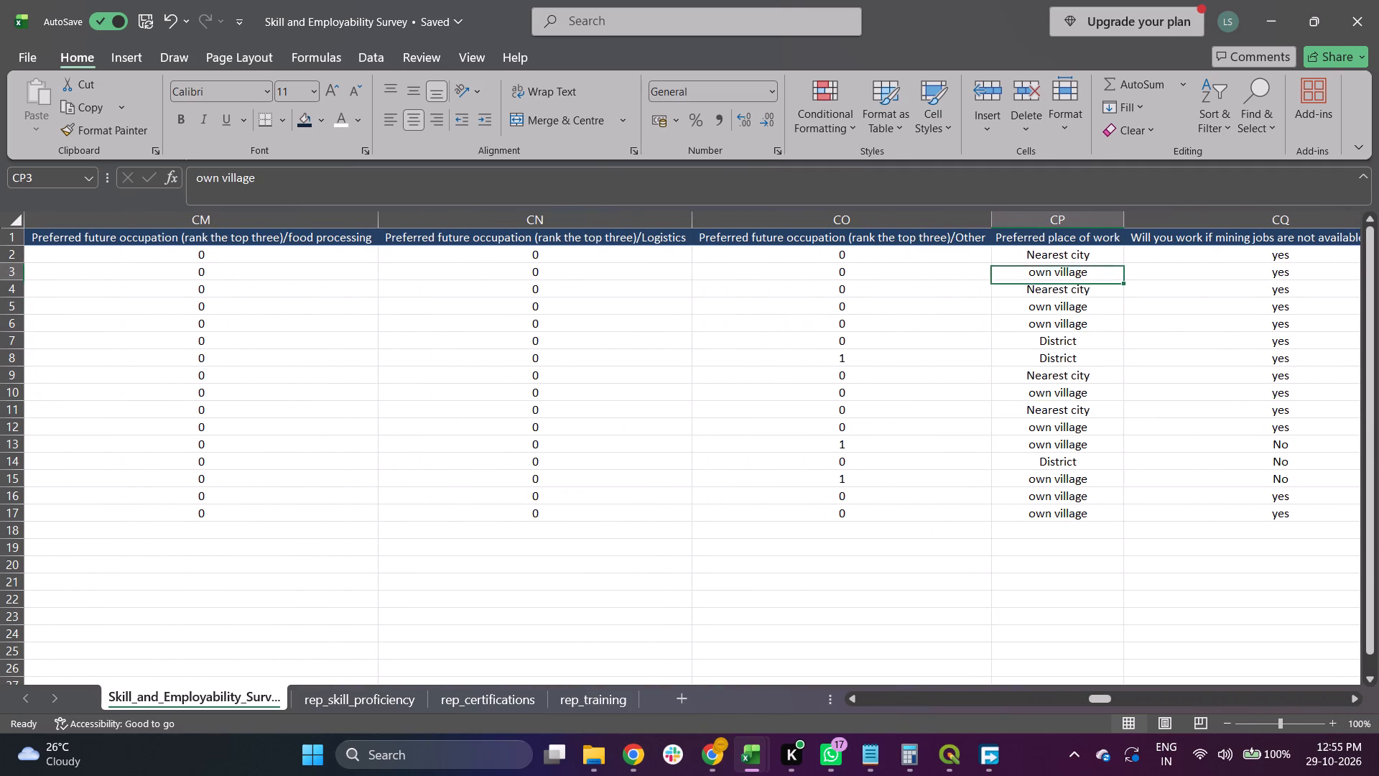
click(198, 183)
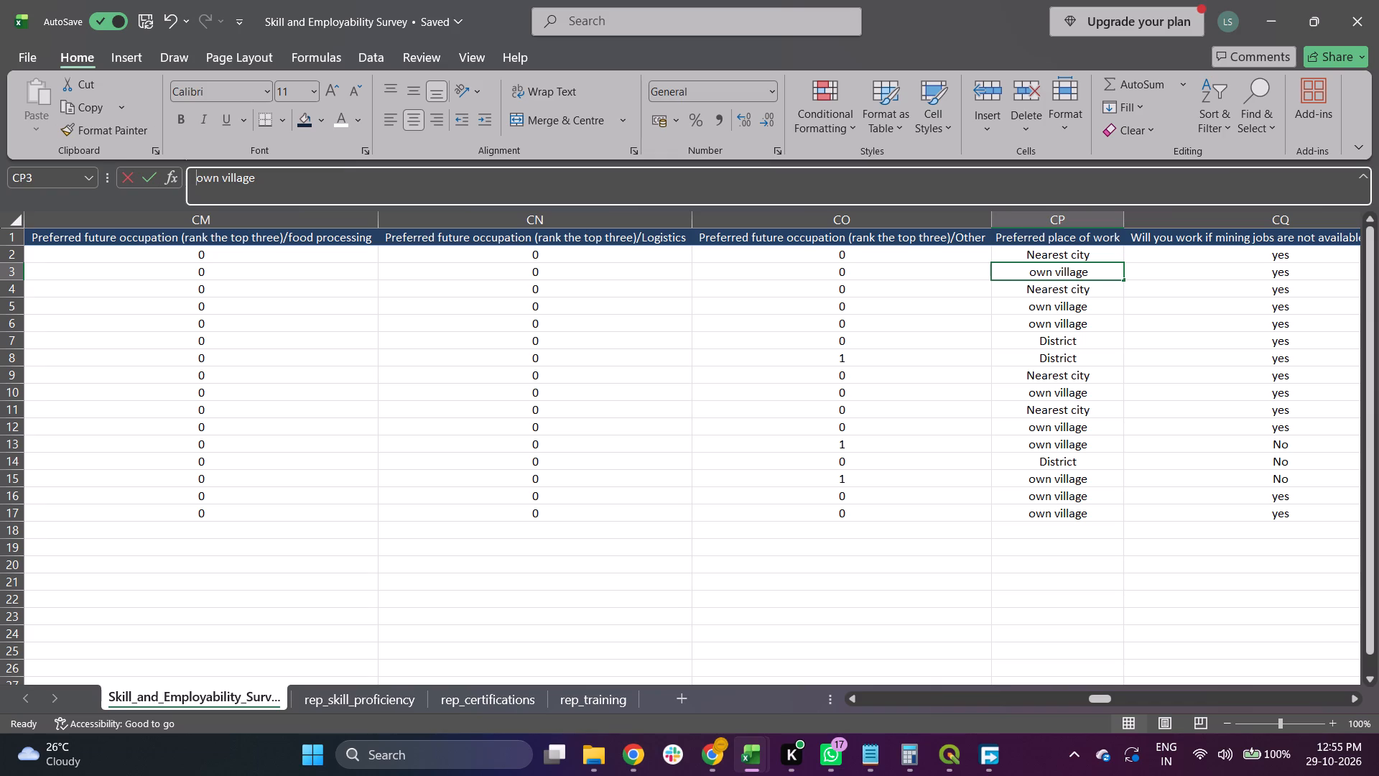
key(Right)
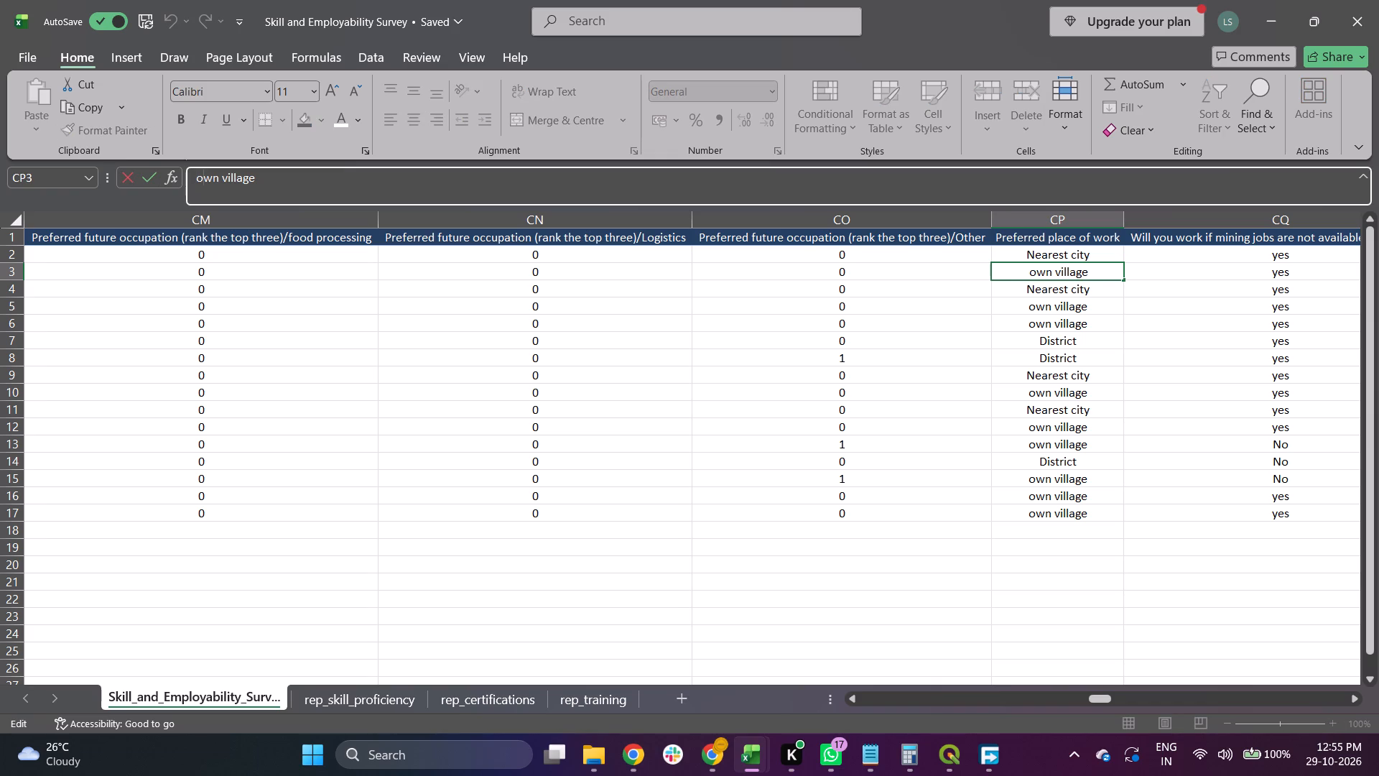
key(BackSpace)
key(shift+o)
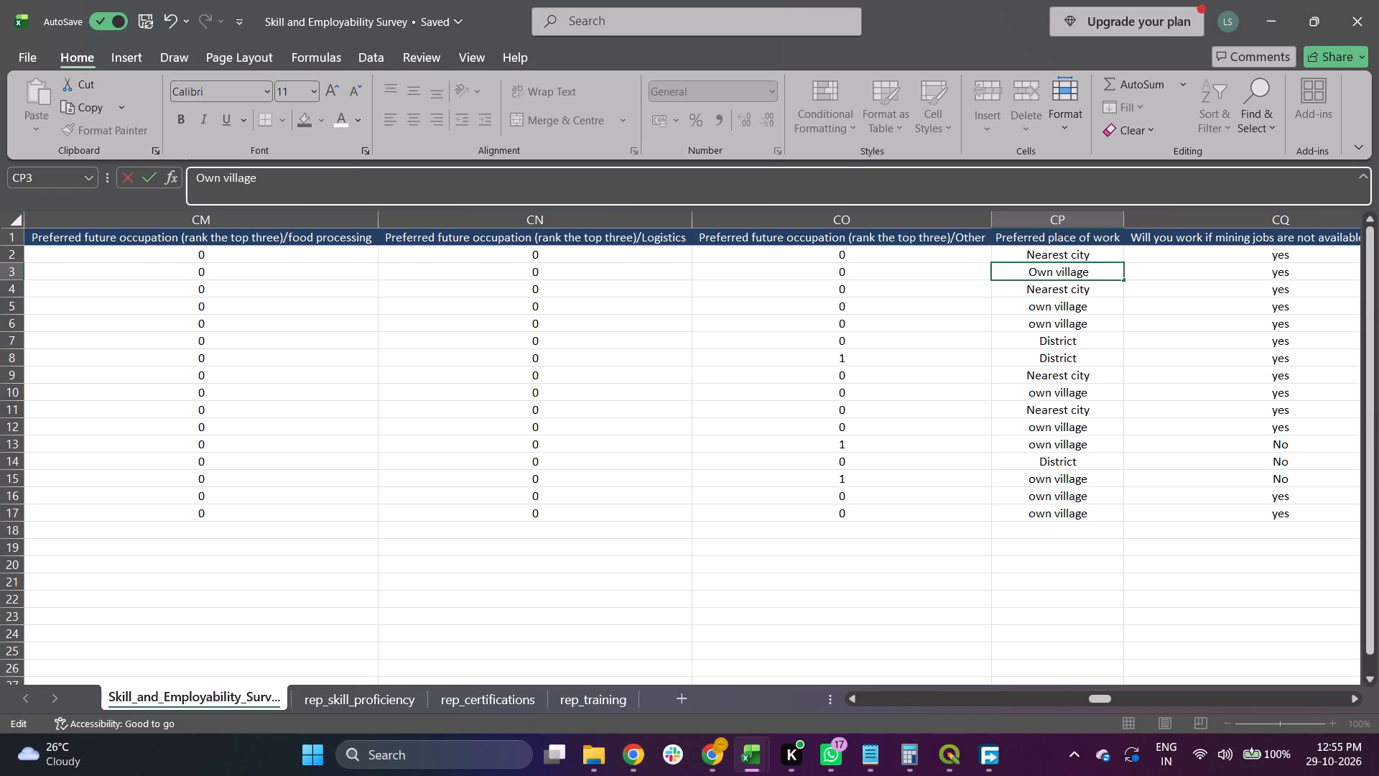
key(Down)
key(Down)
key(Down)
key(Down)
click(655, 447)
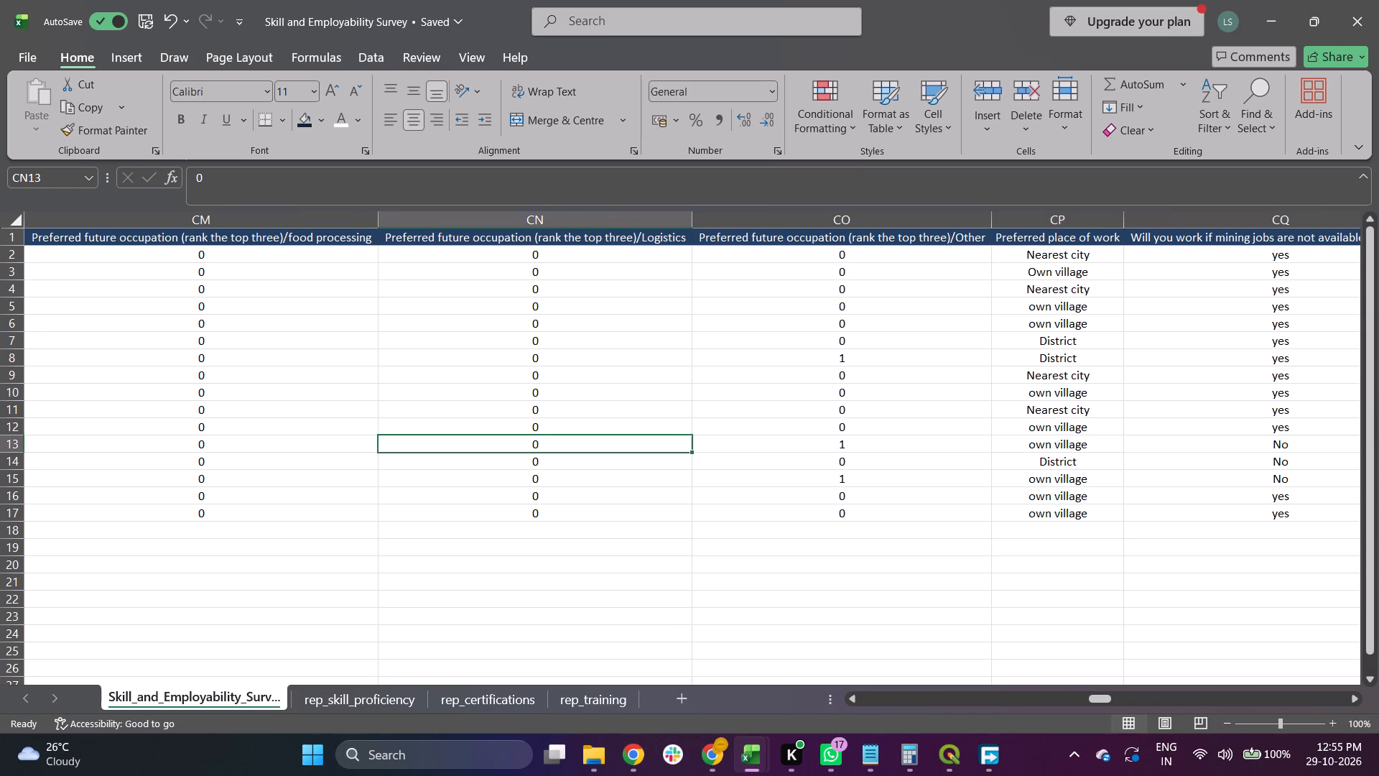
Copy the "Own village" answer from CP3 into CP5 and CP6 of the preferred place of work column.
key(Right)
key(Right)
key(Right)
key(Up)
key(Up)
key(Up)
key(Up)
key(Up)
key(Up)
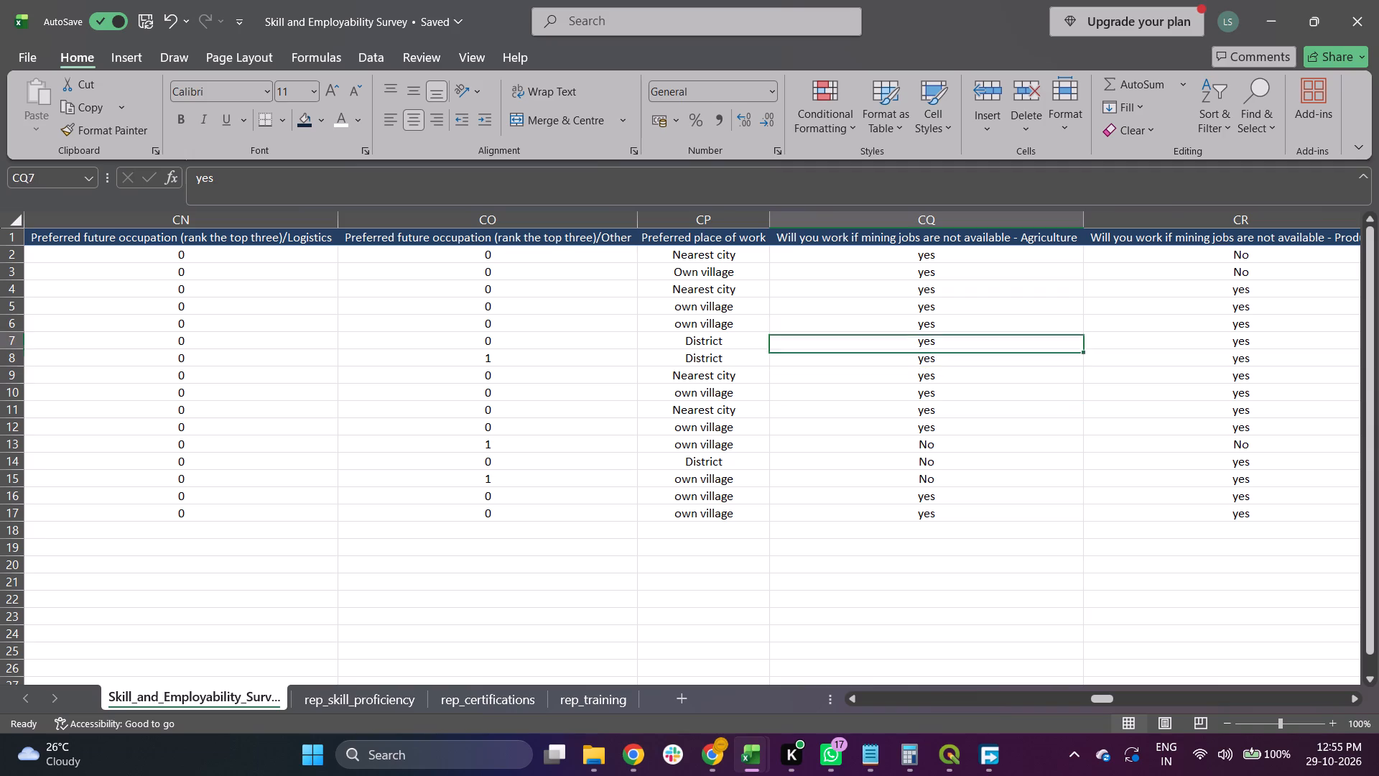
key(Up)
key(Up)
key(Up)
key(Up)
key(Left)
key(ctrl+c)
key(Down)
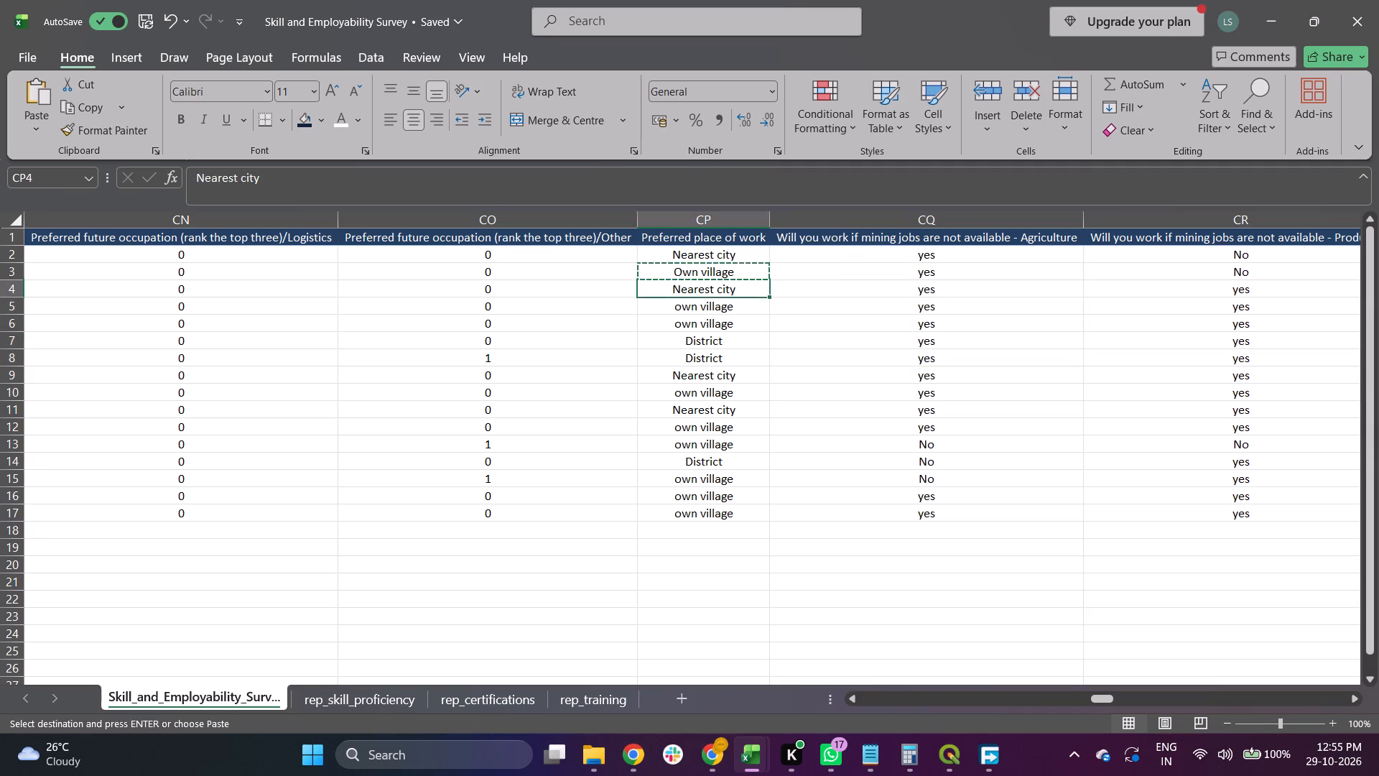
key(Down)
key(ctrl+v)
key(Down)
key(ctrl+v)
Paste the copied "Own village" answer into CP10, CP12 and CP13.
key(Down)
key(Down)
key(Down)
key(Down)
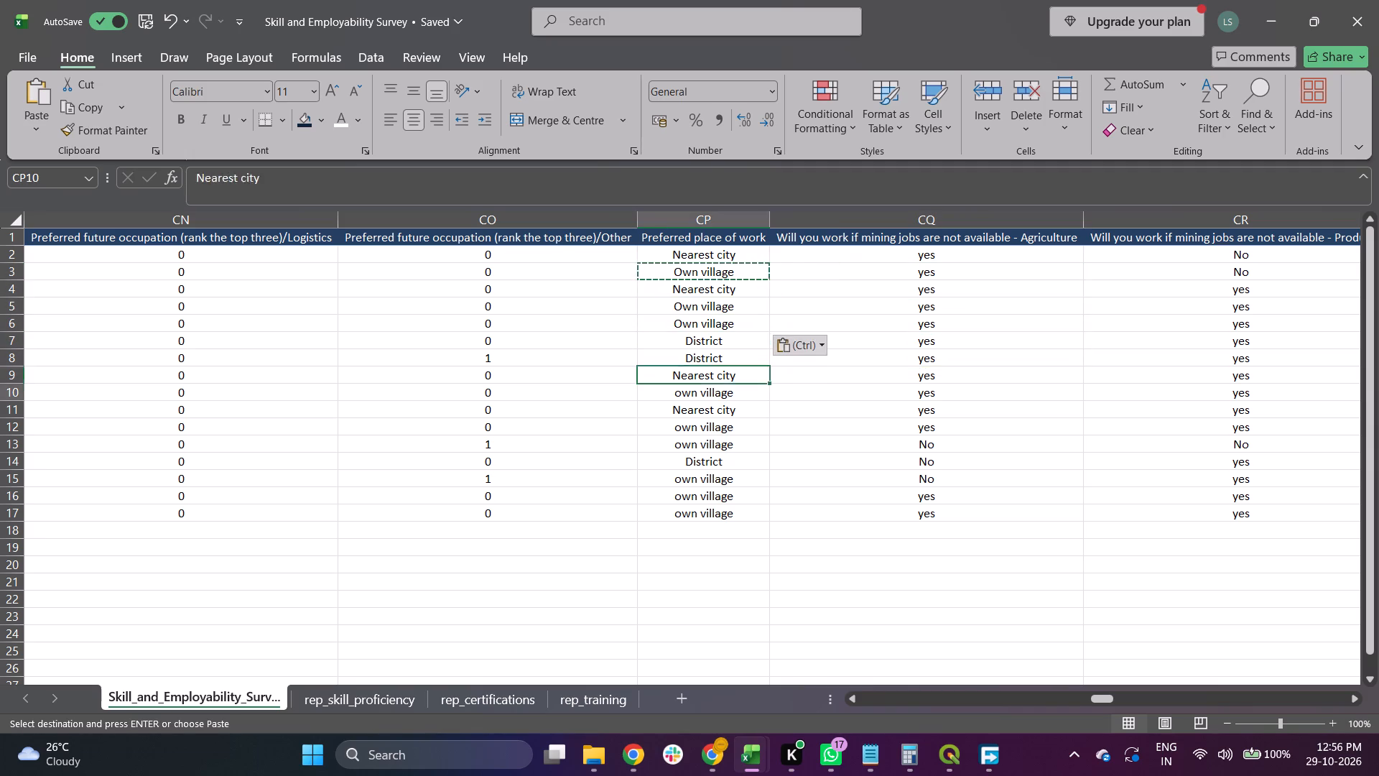
key(ctrl+v)
key(Down)
key(Down)
key(ctrl+v)
key(Down)
key(ctrl+v)
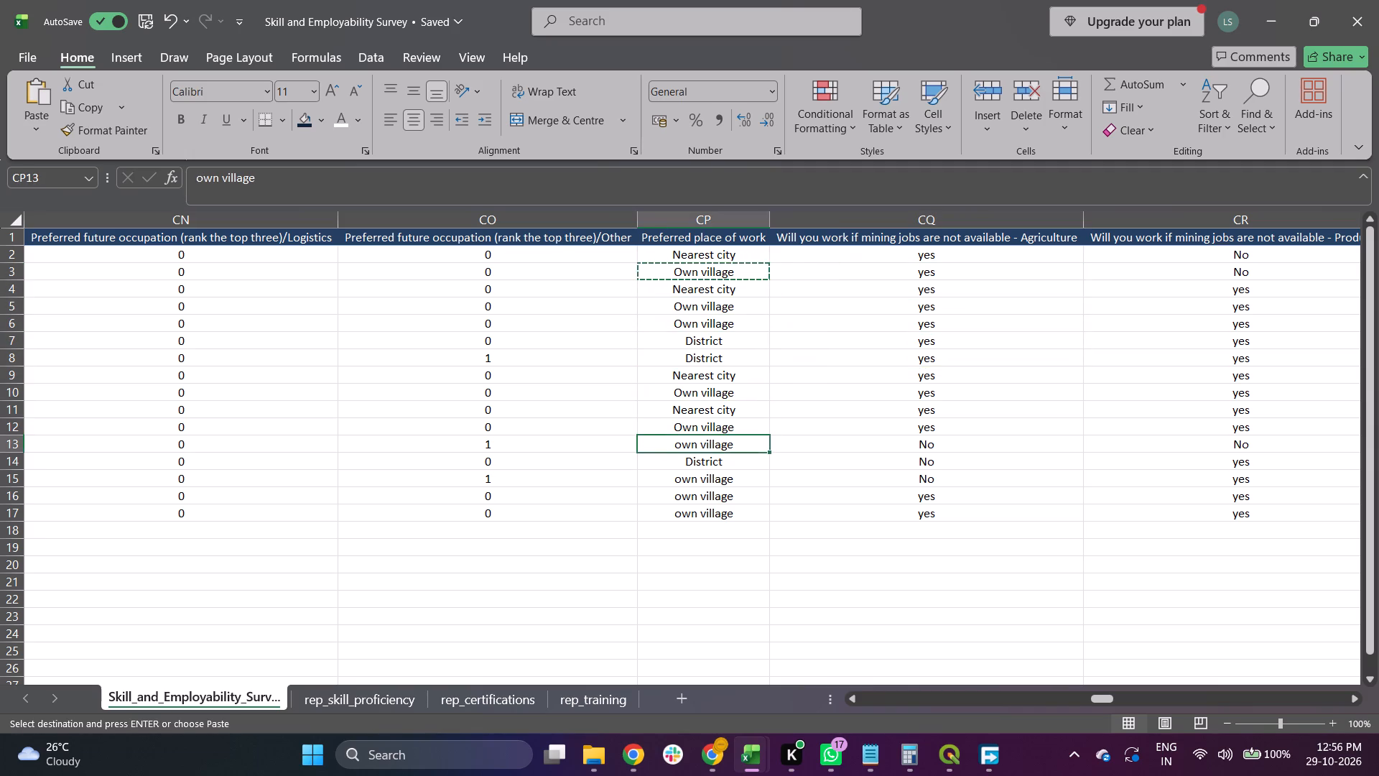
Paste the copied "Own village" answer into CP15, CP16 and CP17.
key(Down)
key(Down)
key(Down)
key(Up)
key(ctrl+v)
key(Down)
key(Down)
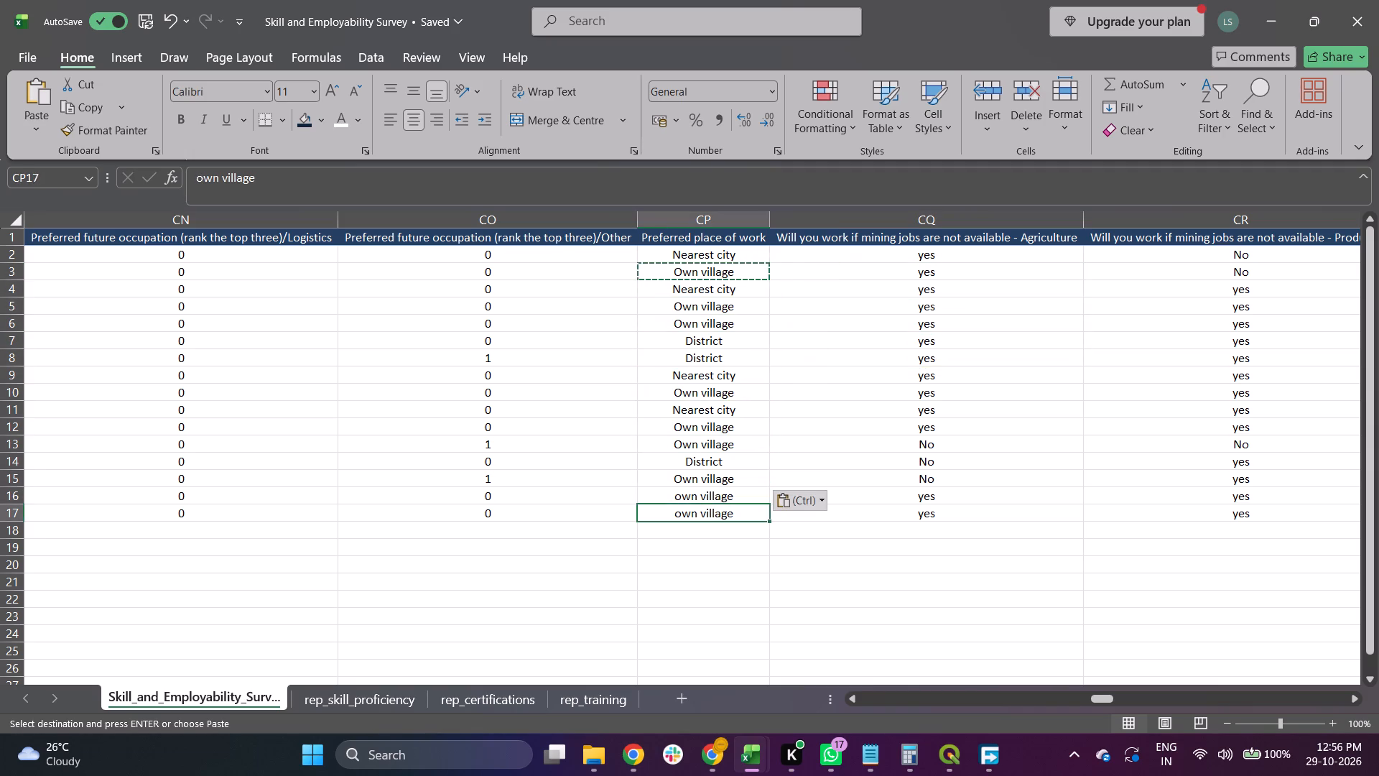
key(Up)
key(ctrl+v)
key(Down)
key(ctrl+v)
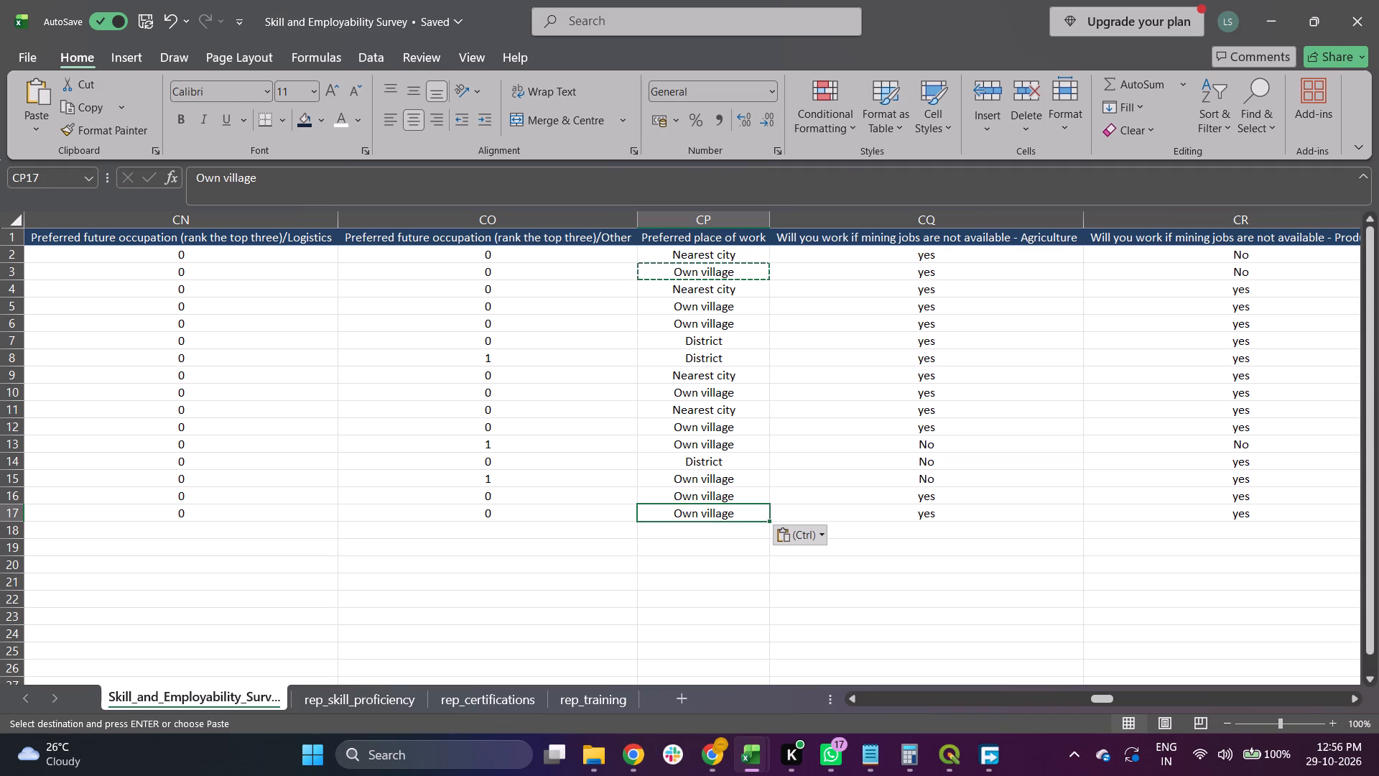
Switch from the survey workbook to the KoboToolbox window in Google Chrome.
key(alt+Tab)
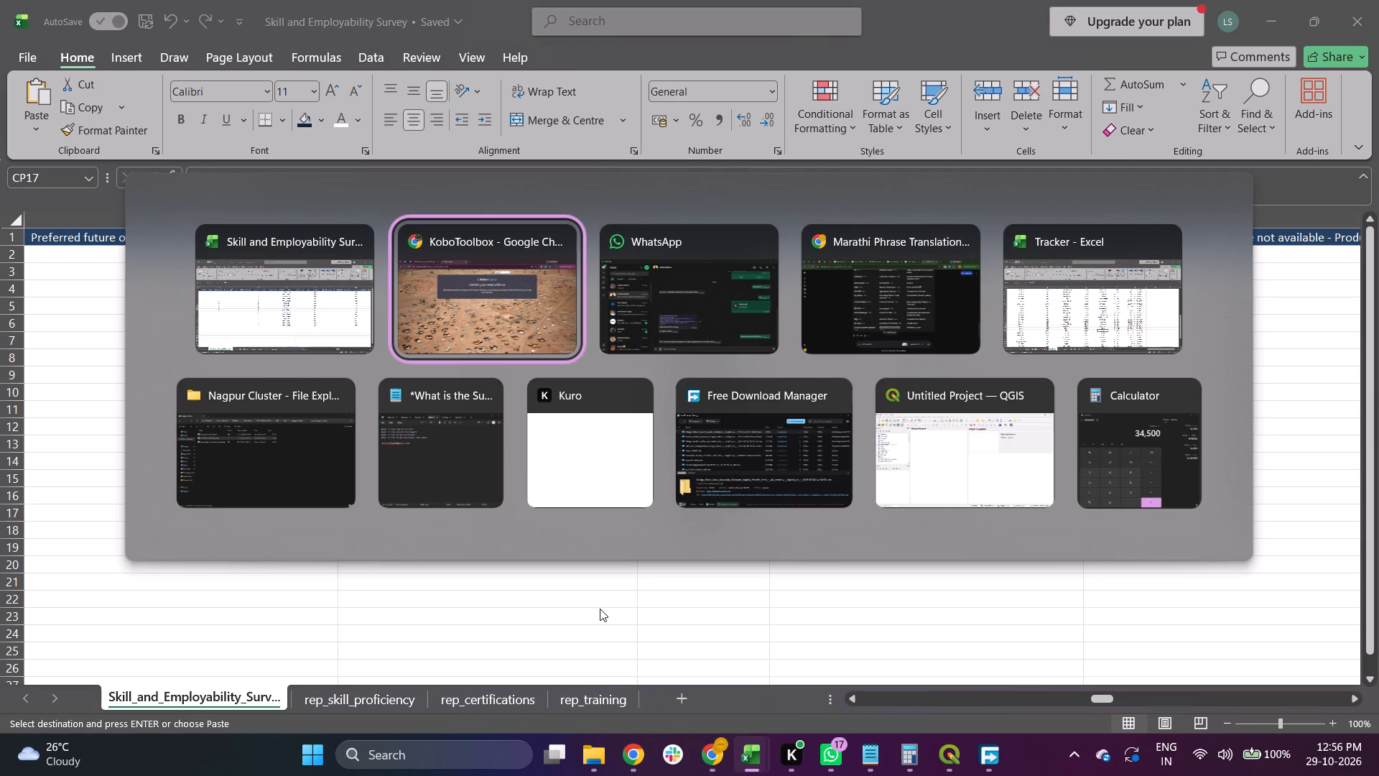
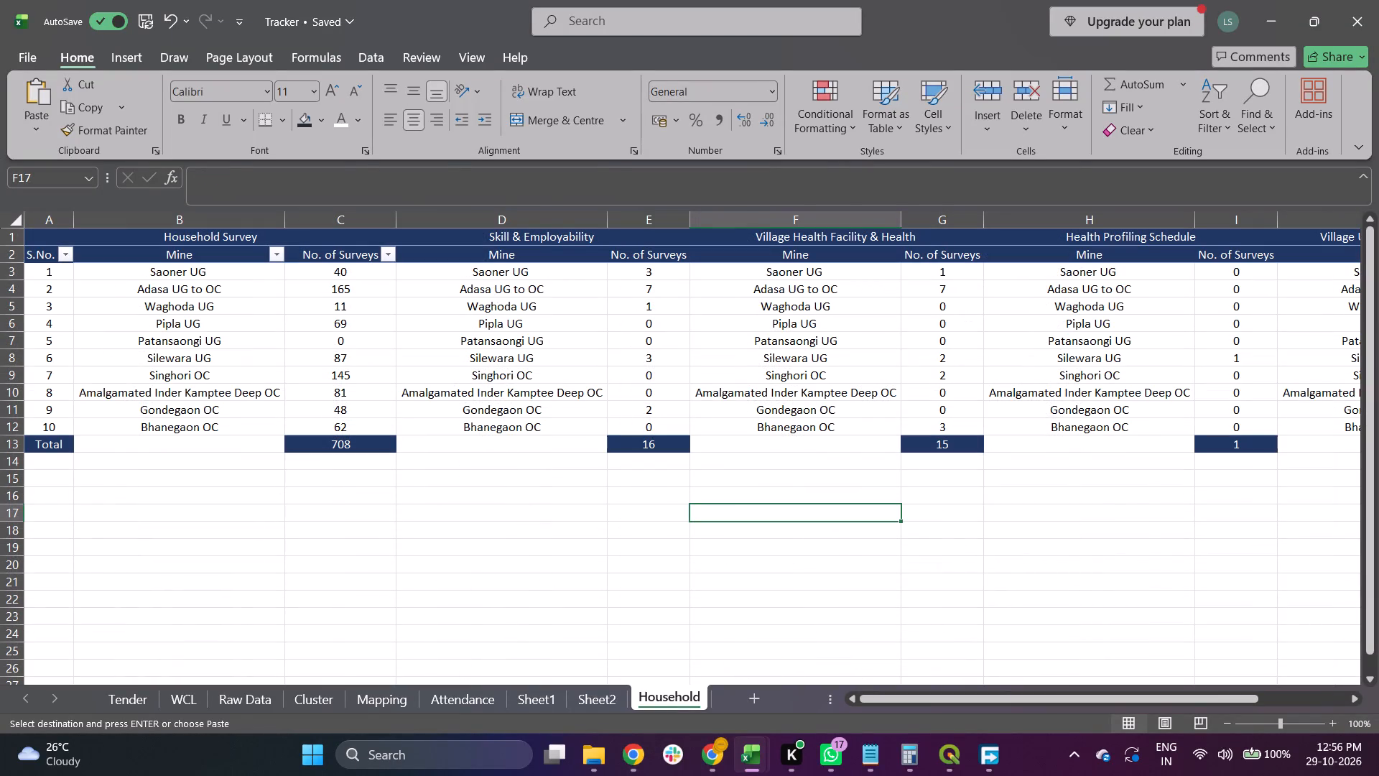
Shorten the merged header "Village Health Facility & Health" in F1 to "Village Health Facility".
click(883, 238)
click(575, 169)
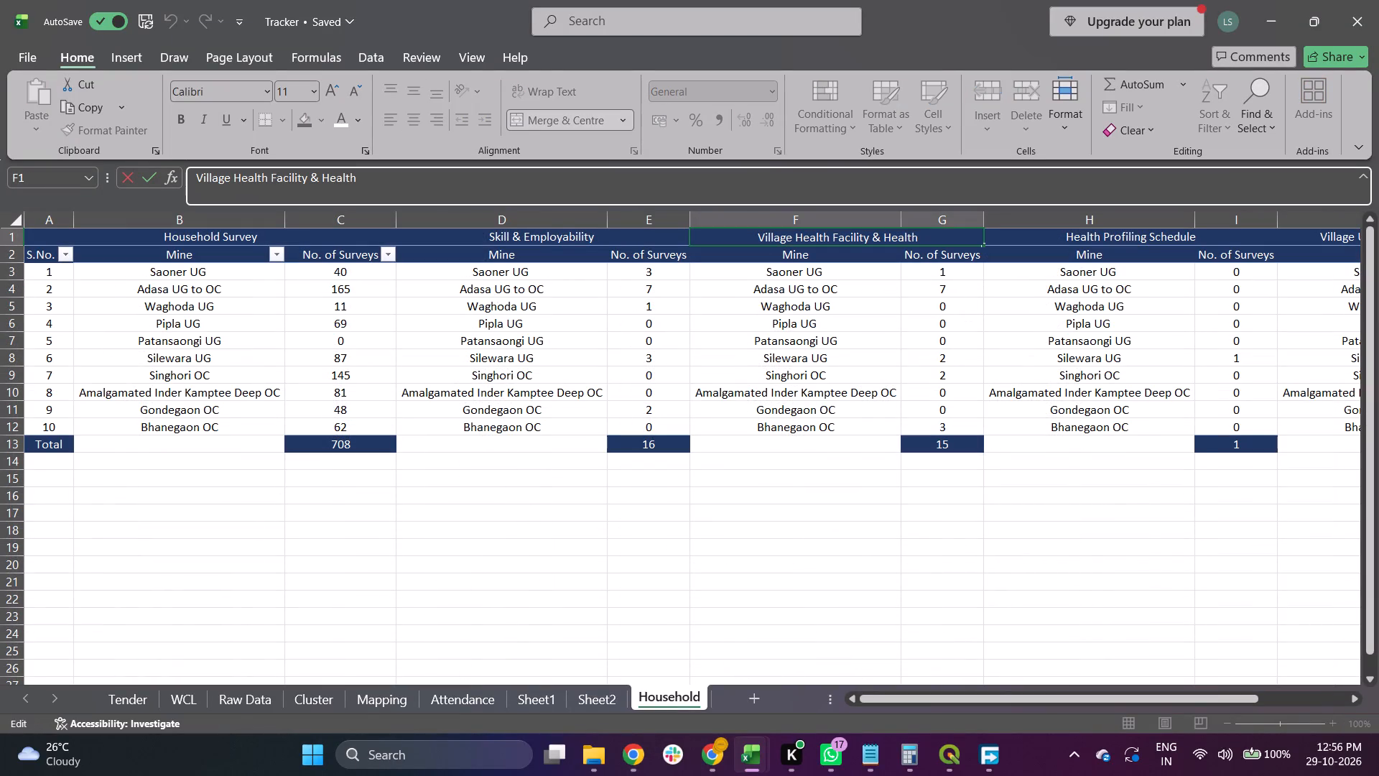
key(BackSpace)
key(BackSpace)
key(BackSpace)
key(BackSpace)
key(BackSpace)
key(BackSpace)
key(BackSpace)
key(BackSpace)
key(BackSpace)
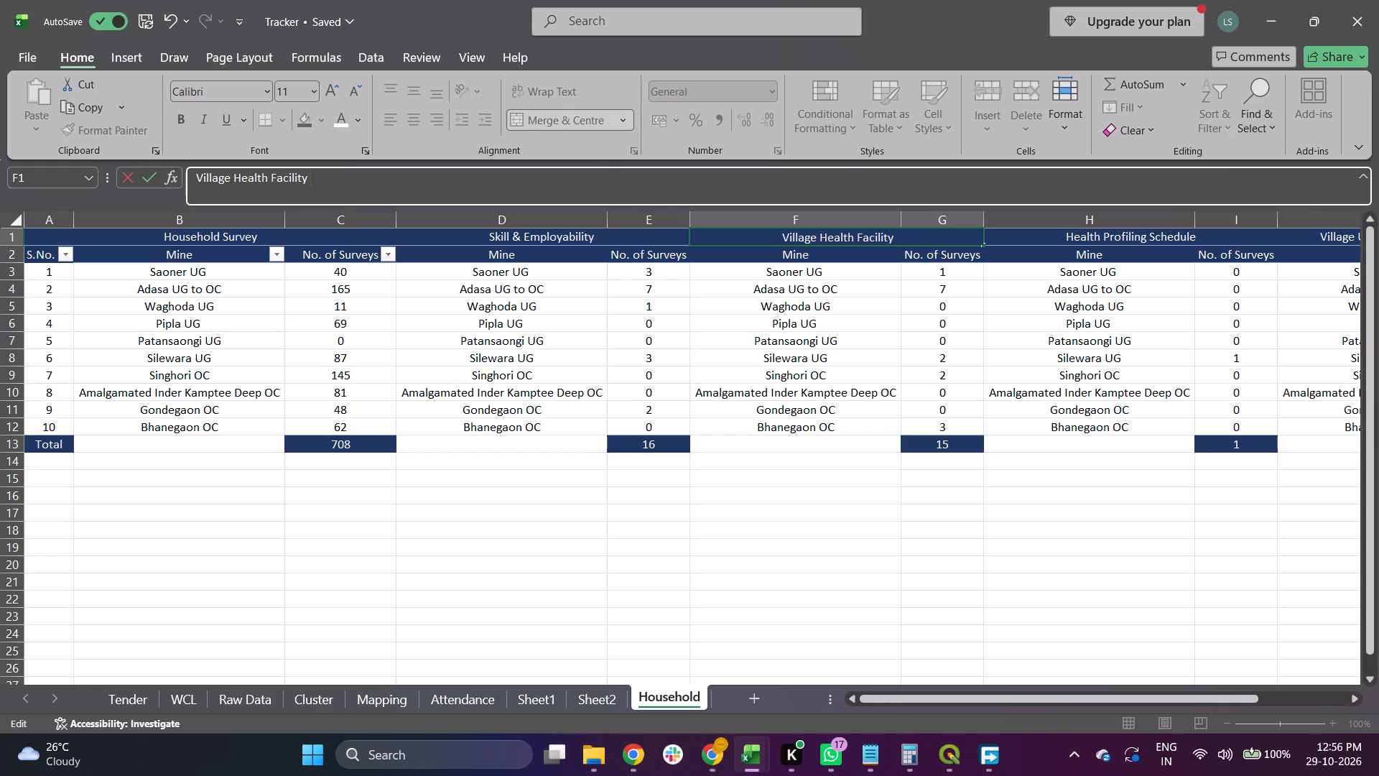
key(Tab)
Copy the whole survey summary table, A1:K13, from the Household Survey header through the totals row.
key(Right)
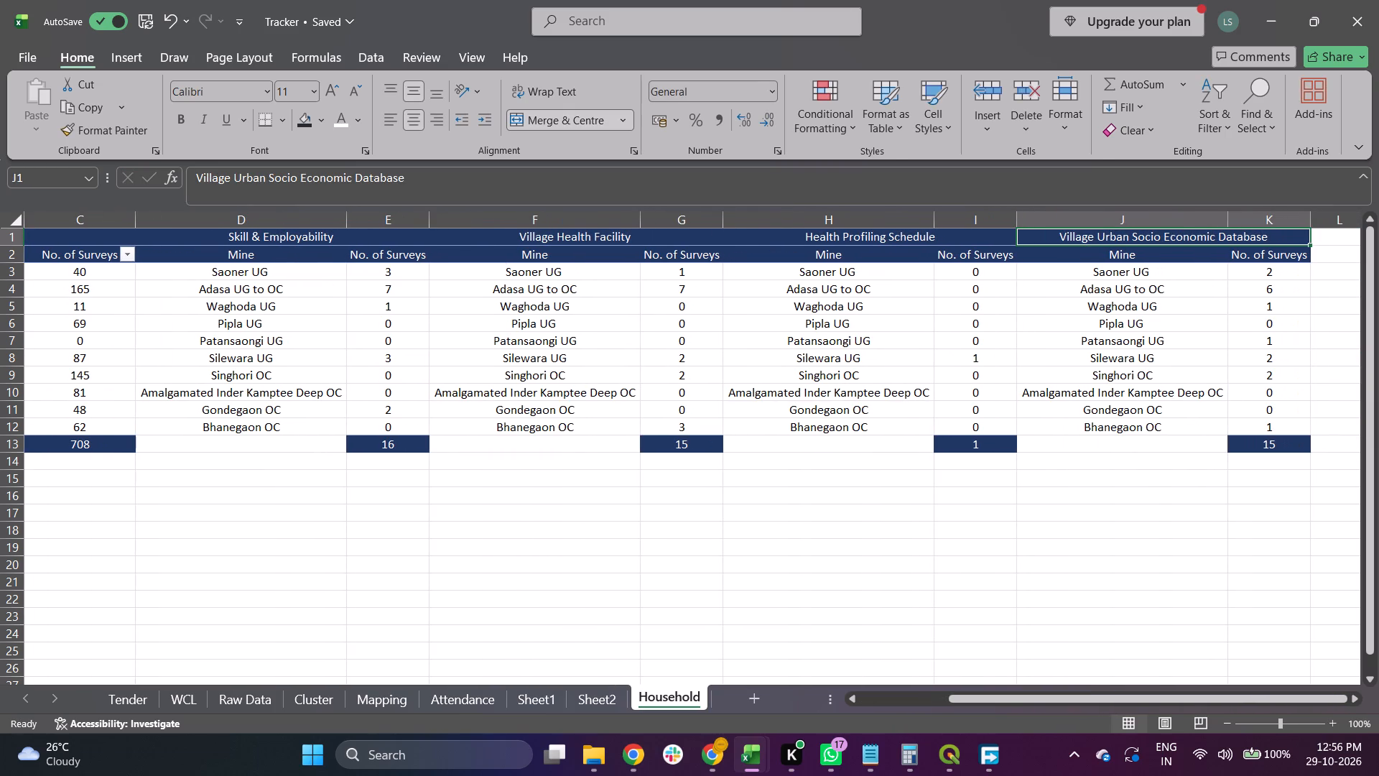
key(Left)
key(Left)
key(Left)
key(Left)
key(Left)
key(Left)
key(Left)
key(Left)
key(Left)
key(Left)
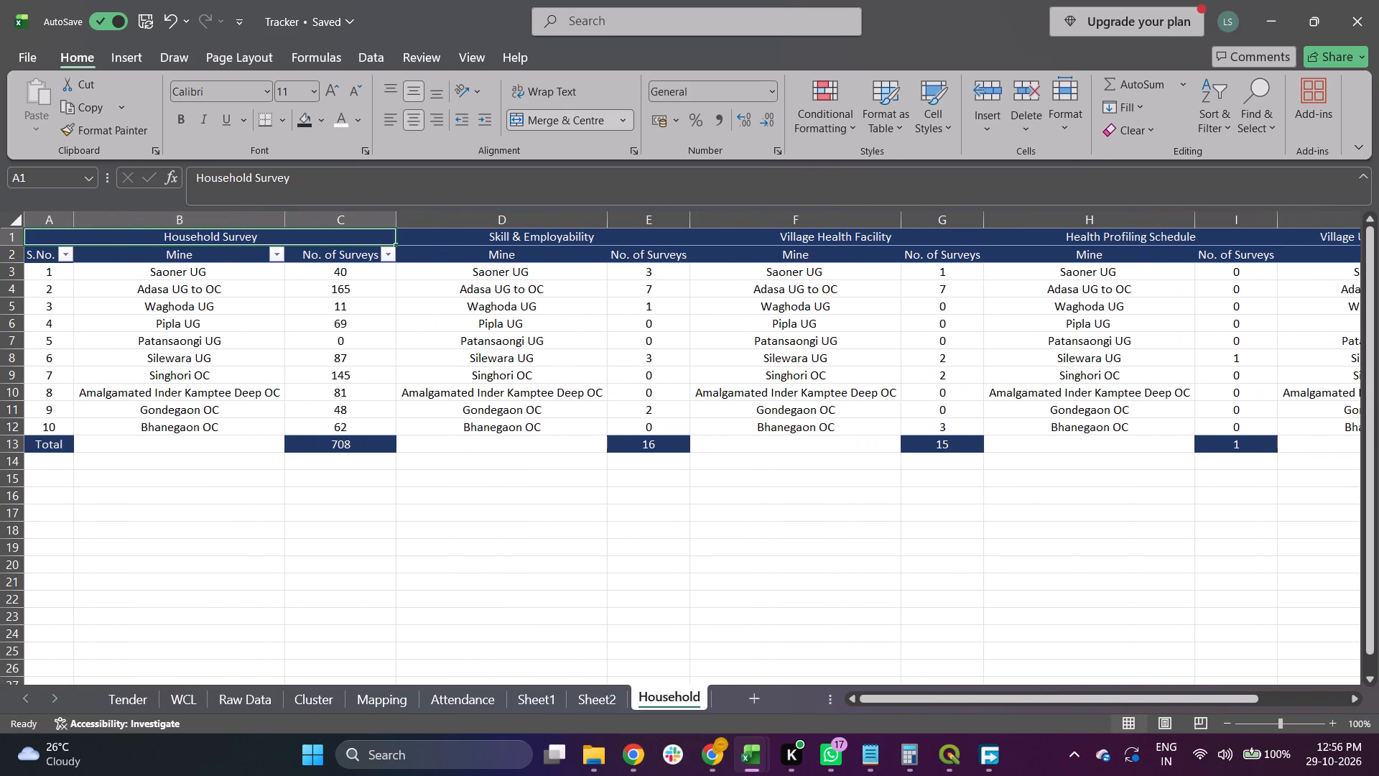
key(Left)
key(Left)
key(shift+Right)
key(shift+Right)
key(shift+Right)
key(shift+Right)
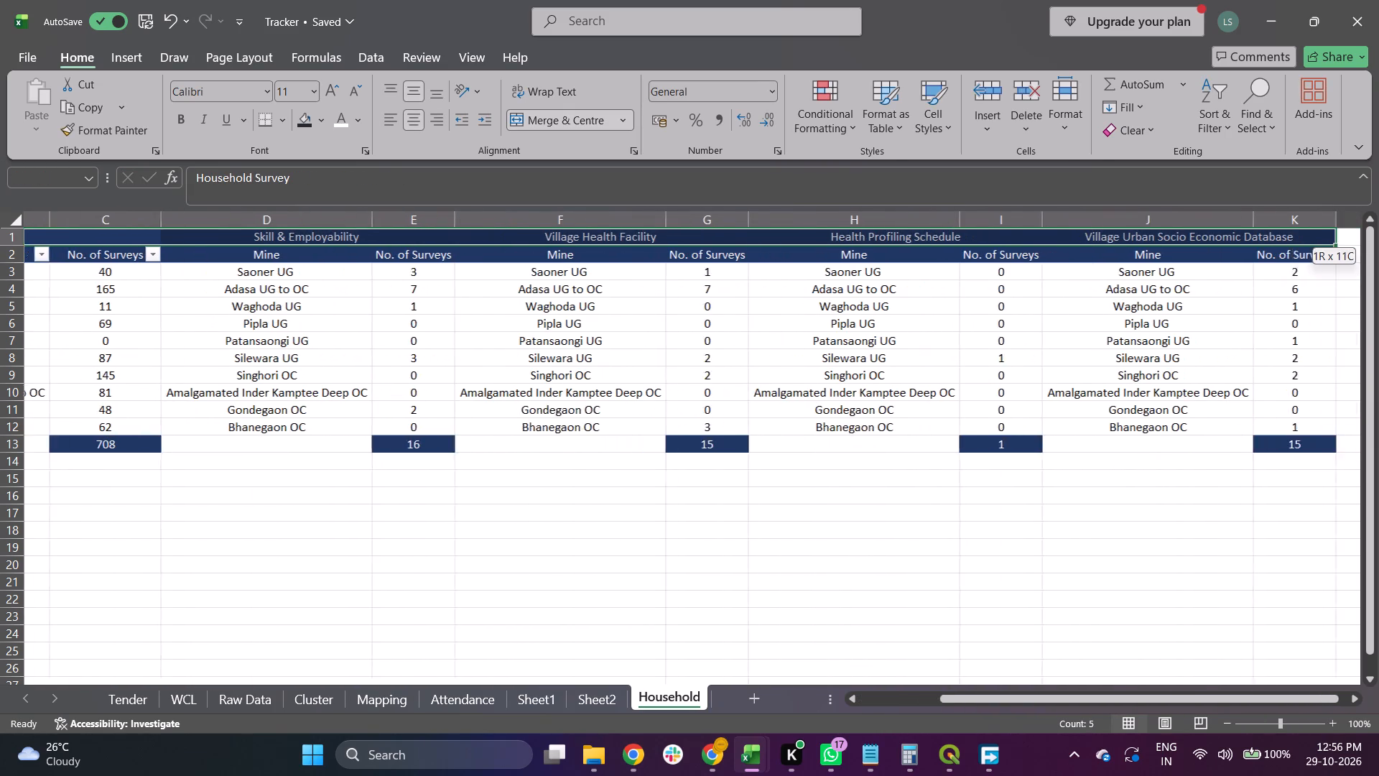
key(shift+Right)
key(shift+Left)
key(shift+Down)
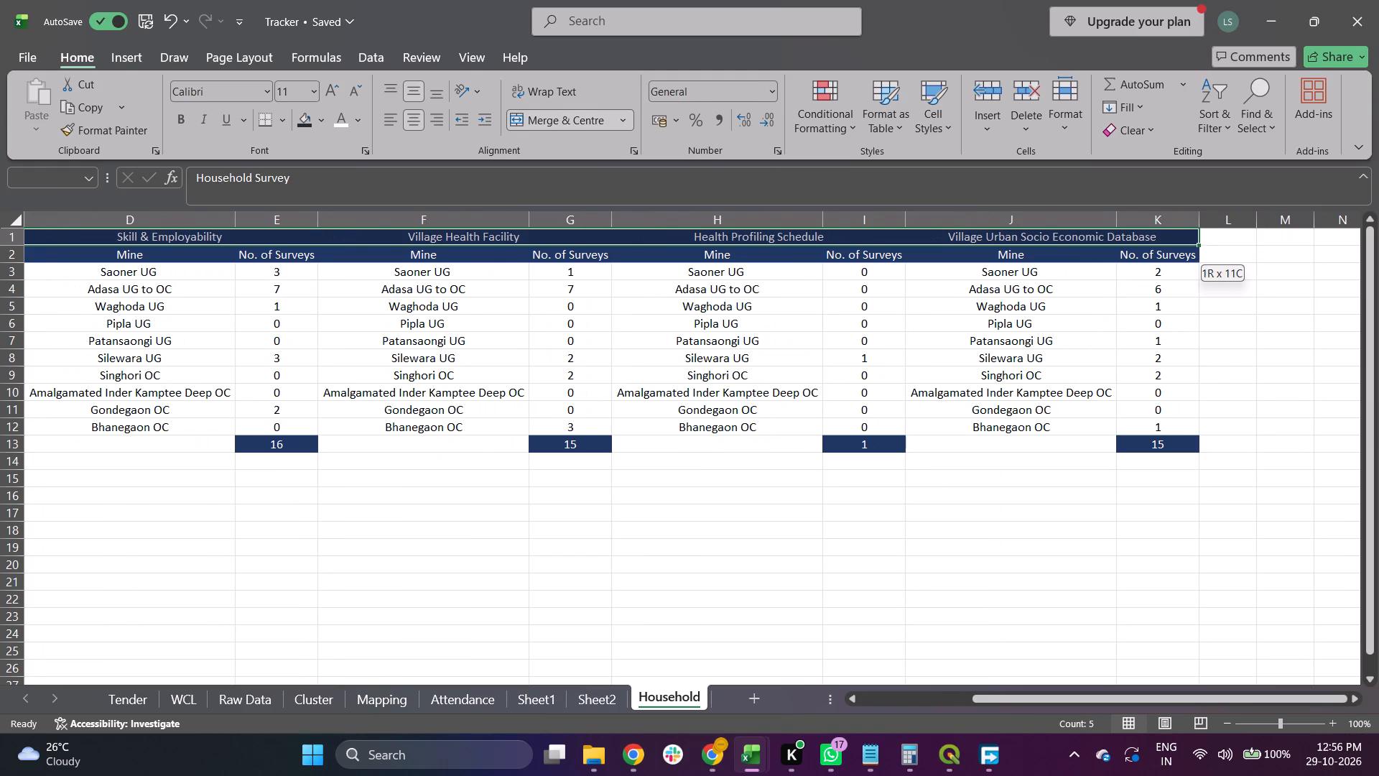
key(shift+Down)
key(shift+Down)
key(shift+Down)
key(shift+Down)
key(shift+Down)
key(shift+Down)
key(shift+Down)
key(shift+Down)
key(shift+Down)
key(shift+Down)
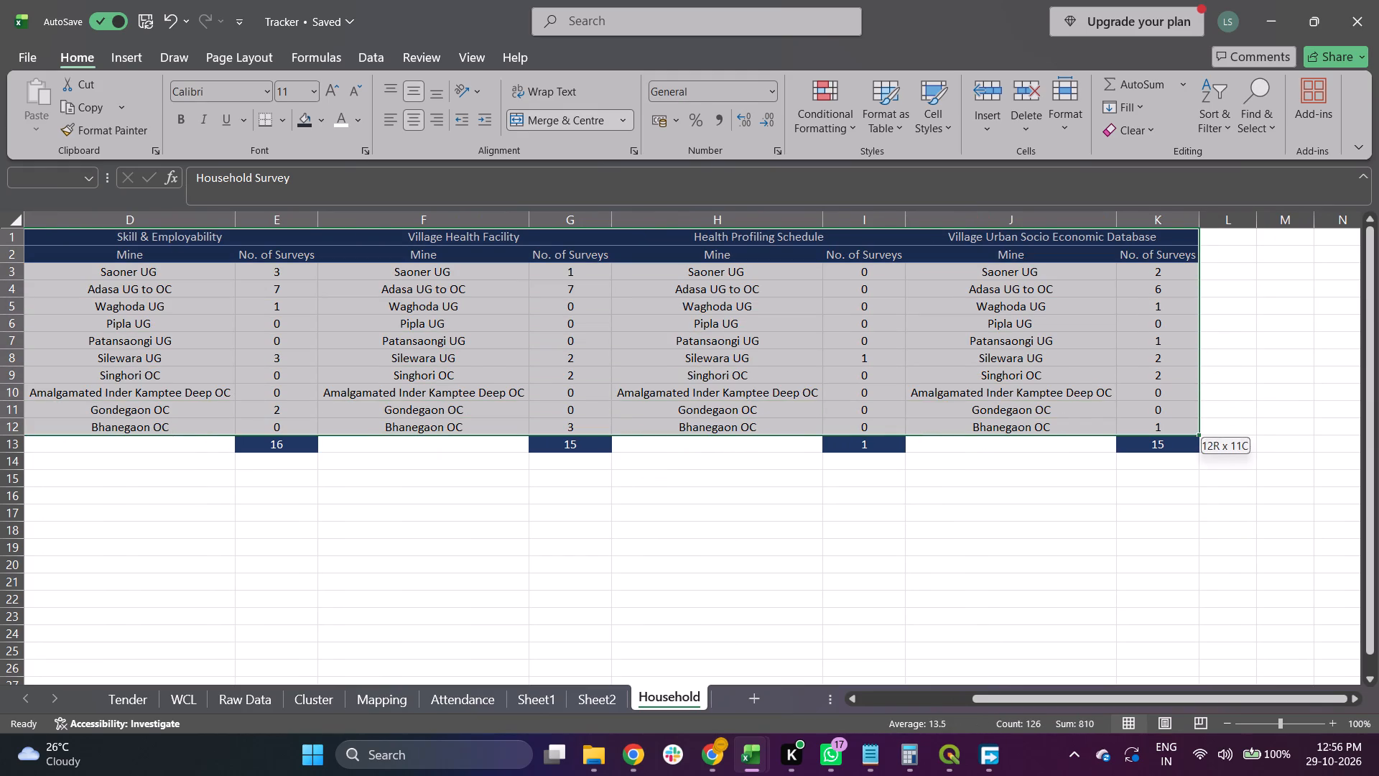
key(shift+Down)
key(ctrl+c)
Switch from the Tracker workbook to the WhatsApp window.
key(alt+Tab)
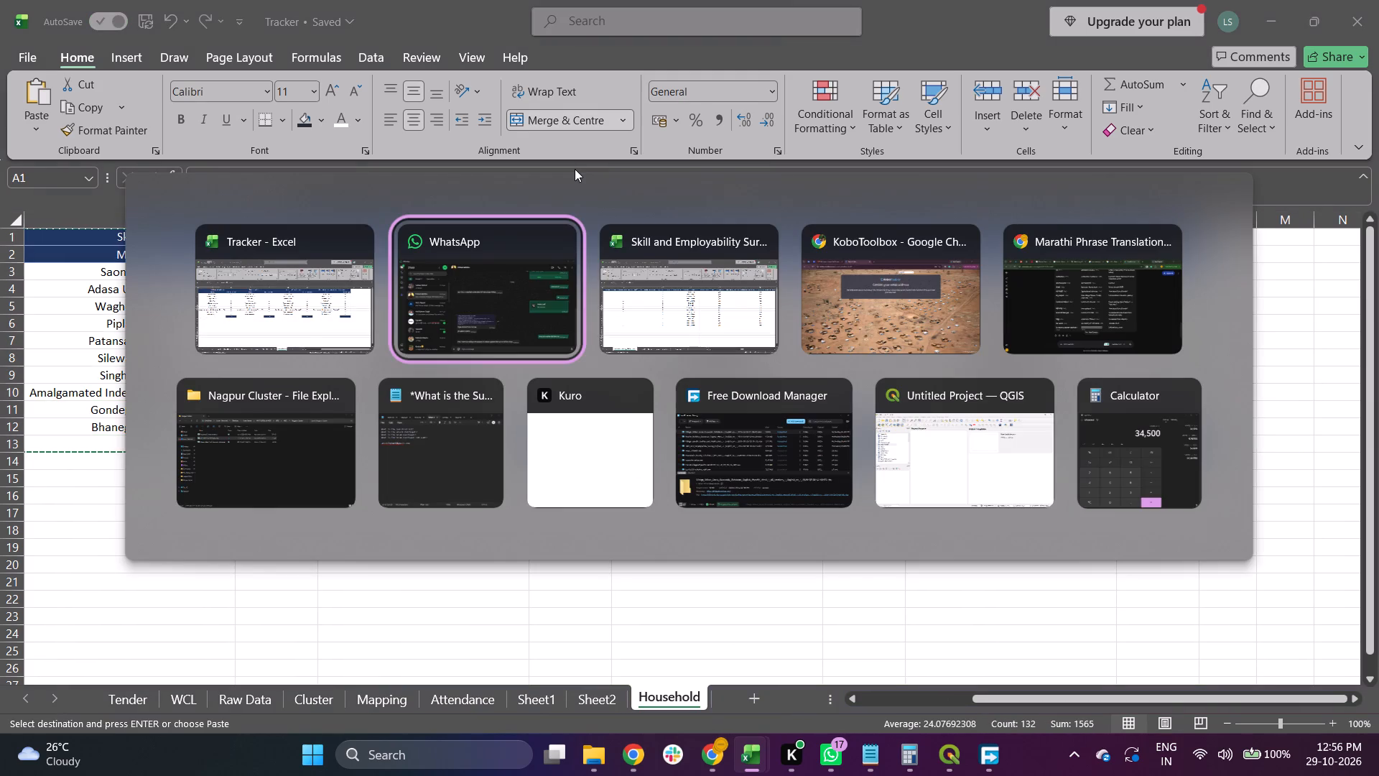
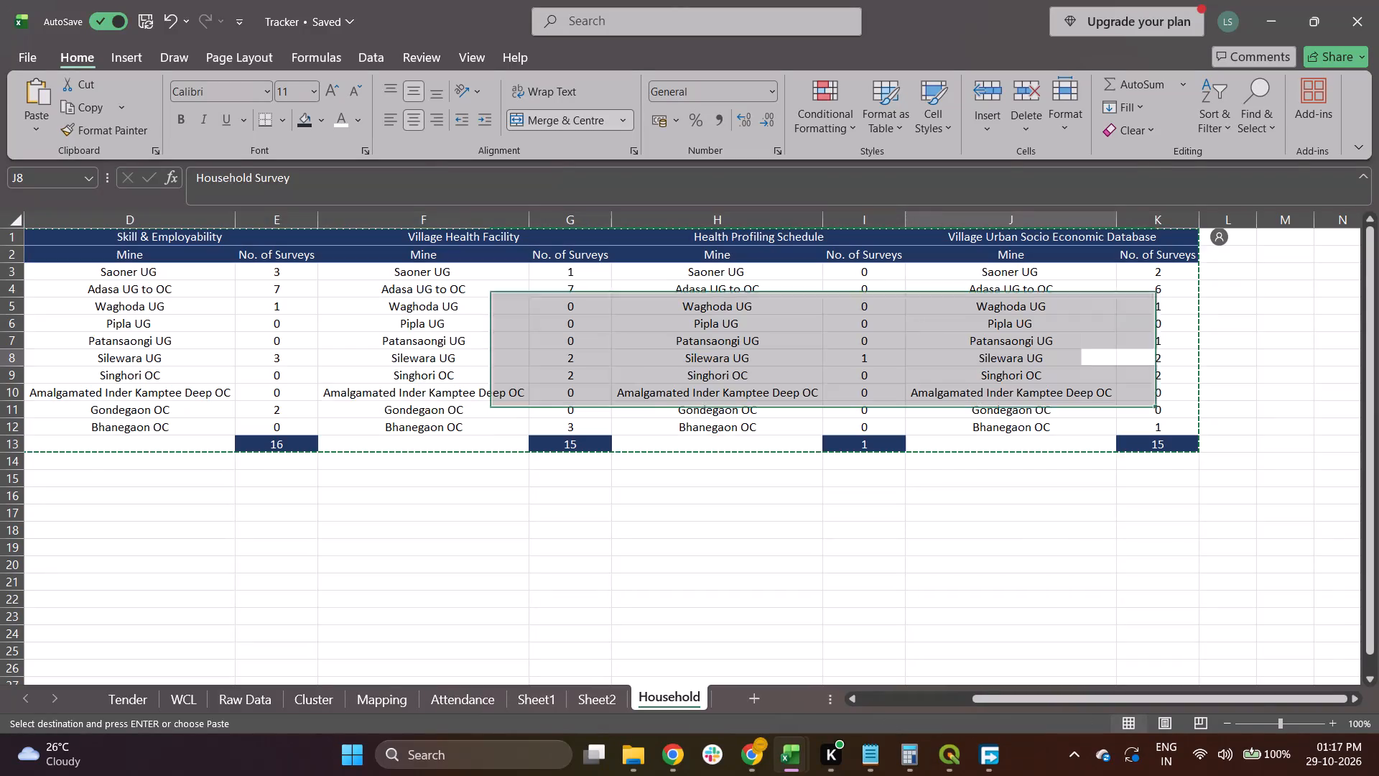
Switch to the Skill and Employability Survey workbook and enter "Yes" in CQ2 of the Agriculture work-willingness column.
key(alt+Tab)
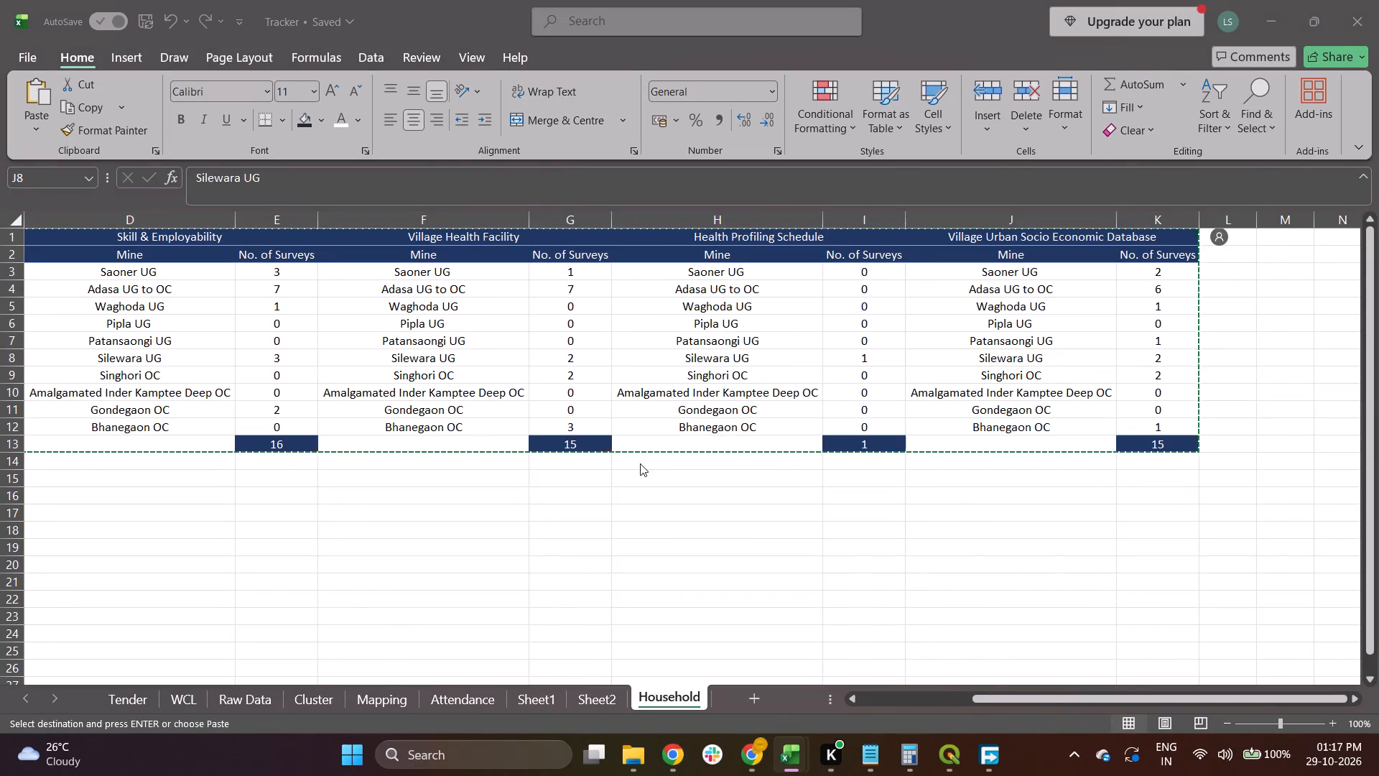
key(Up)
key(Up)
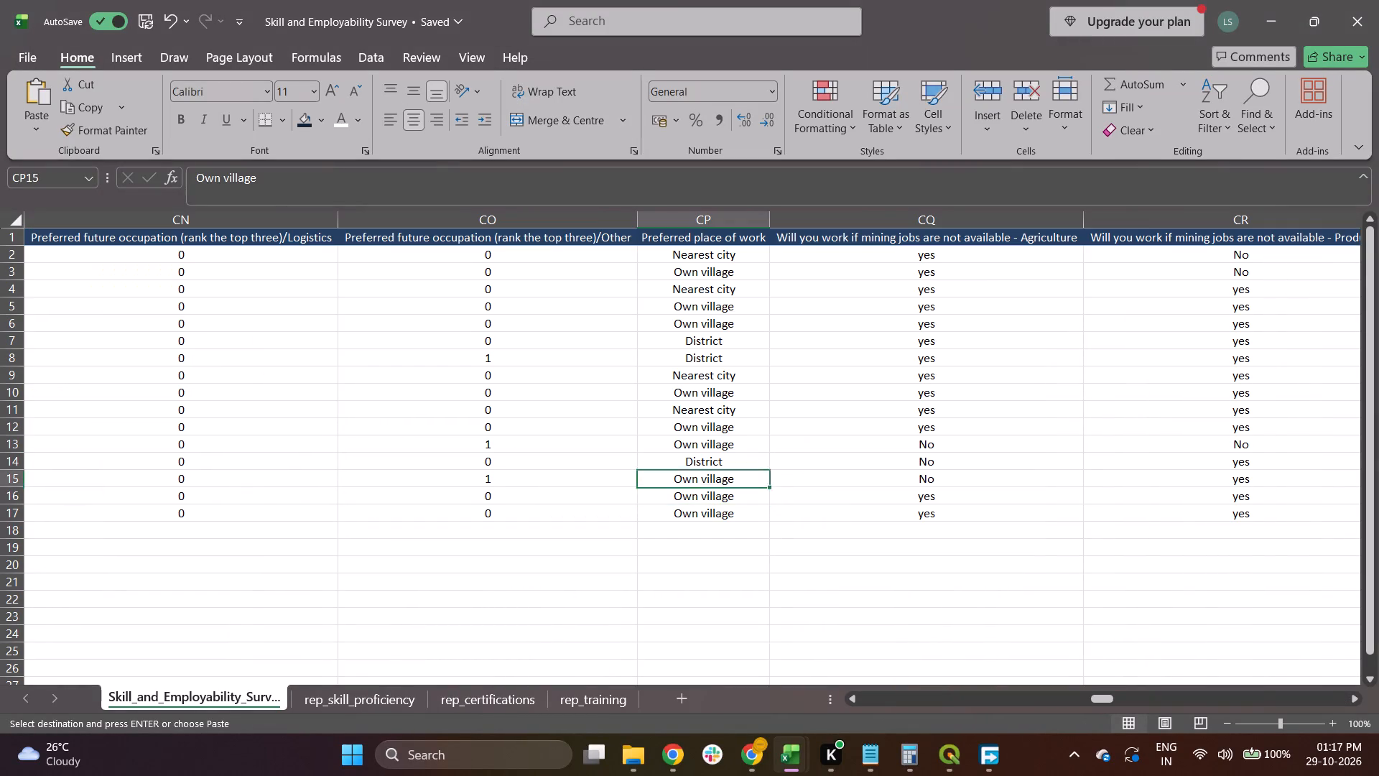
key(Up)
key(Up)
key(Up)
key(Up)
key(Up)
key(Up)
key(Up)
key(Up)
key(Up)
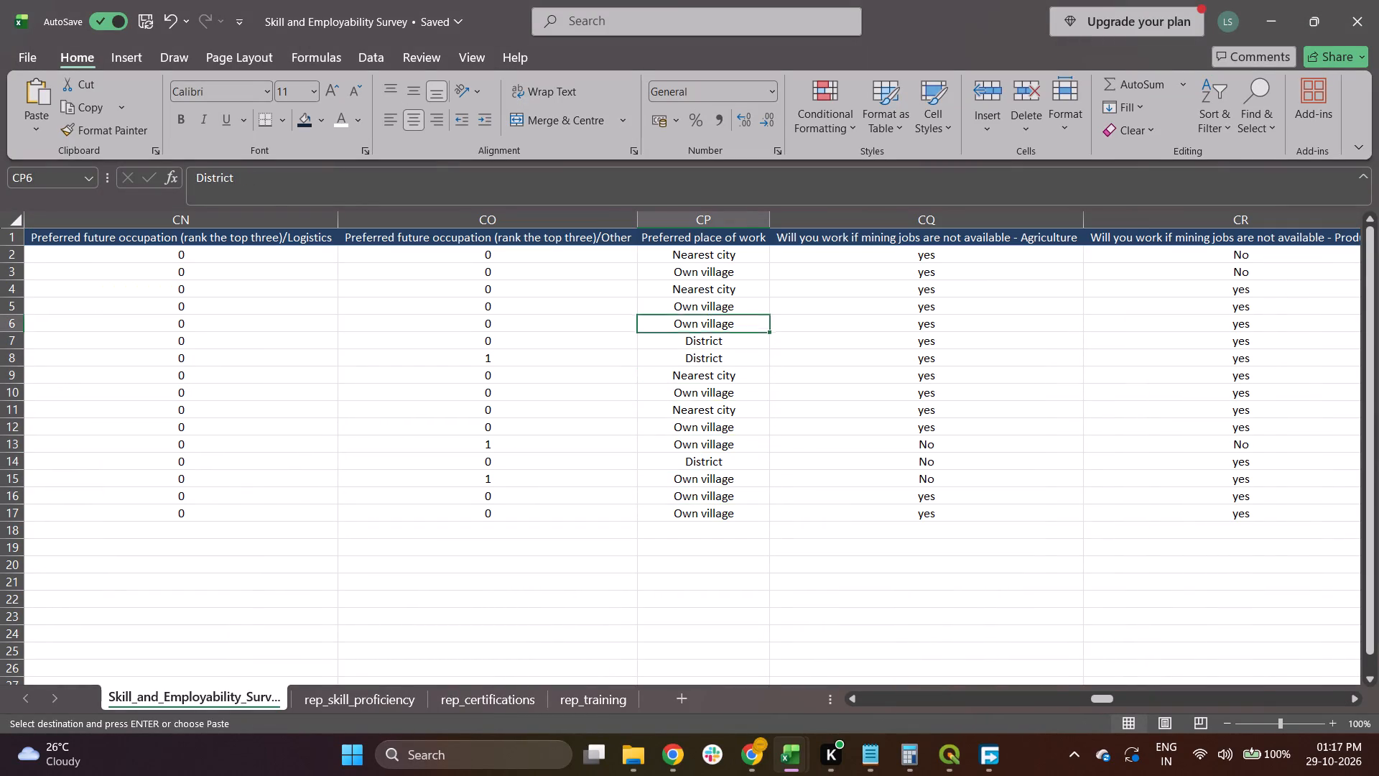
key(Right)
key(Up)
key(Up)
key(Up)
key(Up)
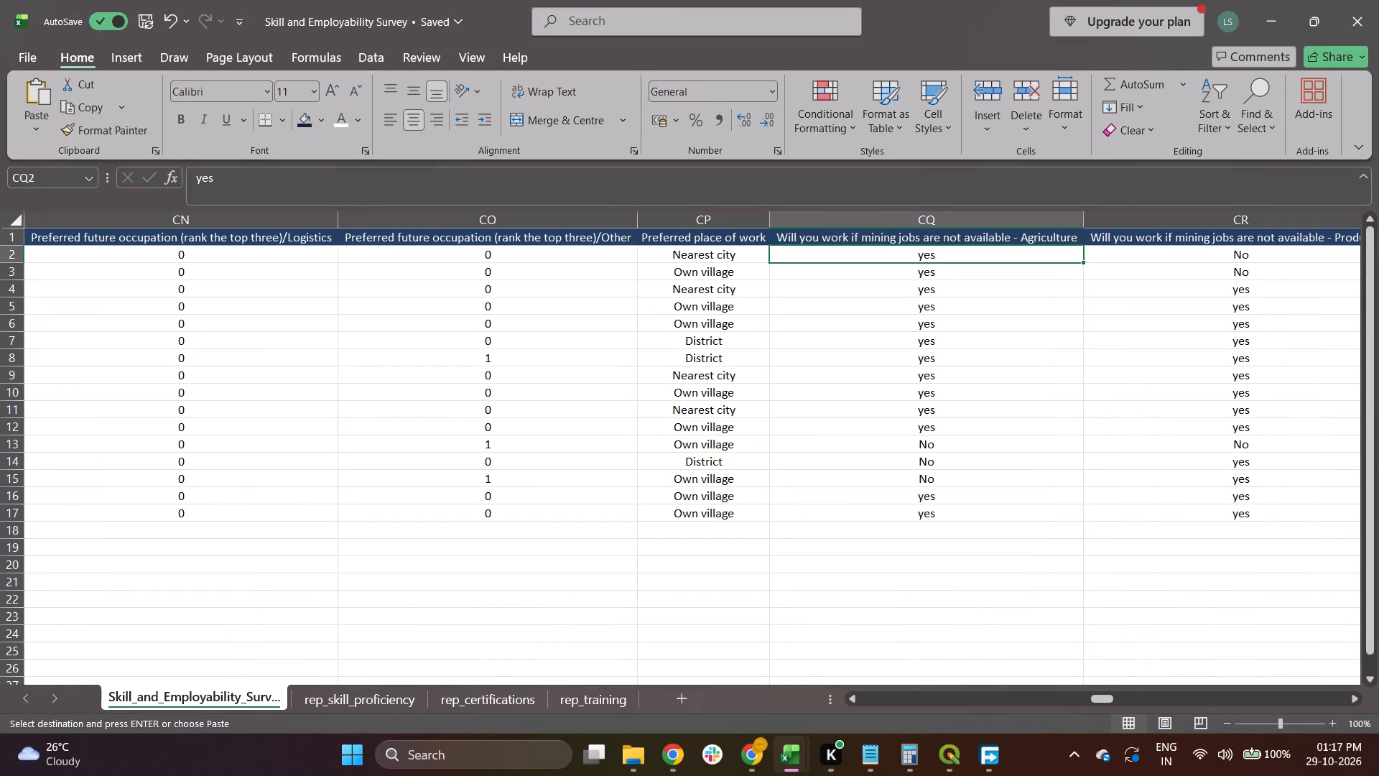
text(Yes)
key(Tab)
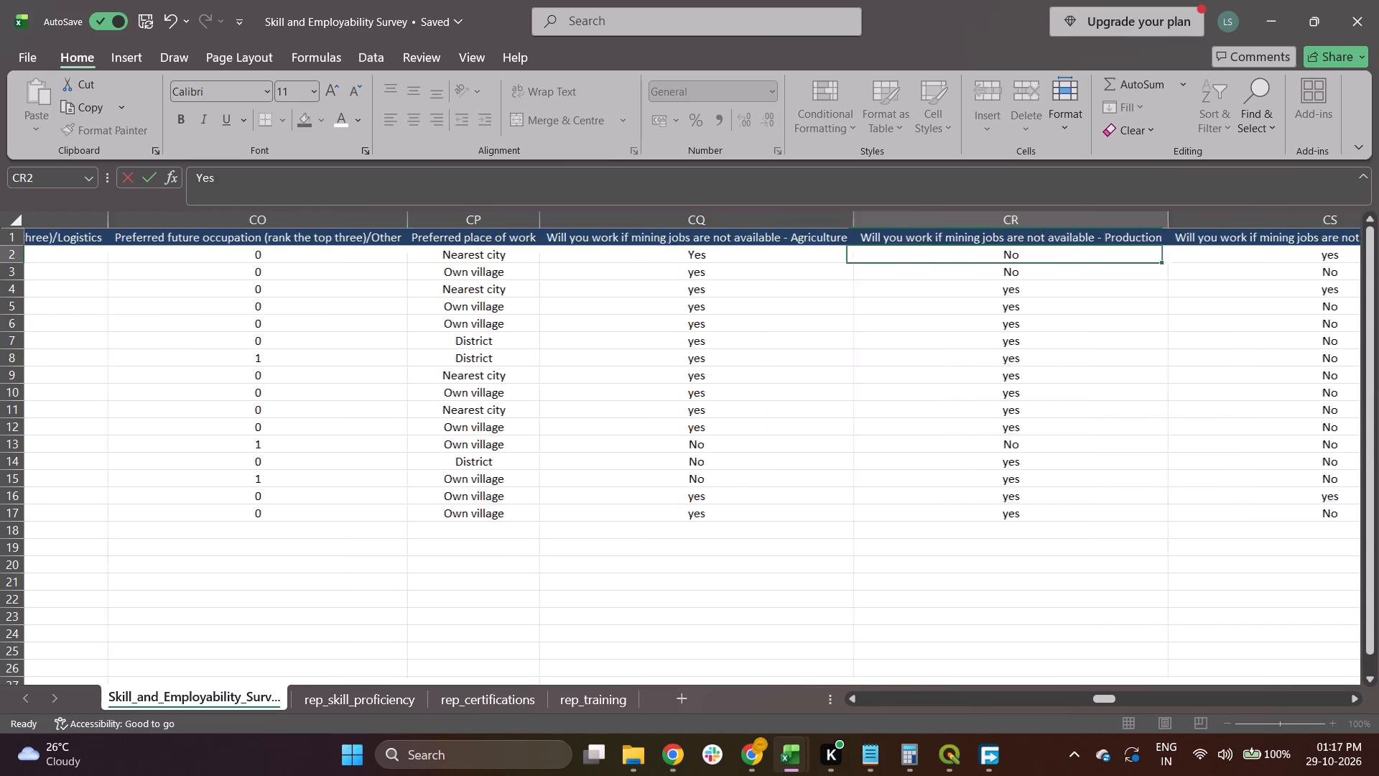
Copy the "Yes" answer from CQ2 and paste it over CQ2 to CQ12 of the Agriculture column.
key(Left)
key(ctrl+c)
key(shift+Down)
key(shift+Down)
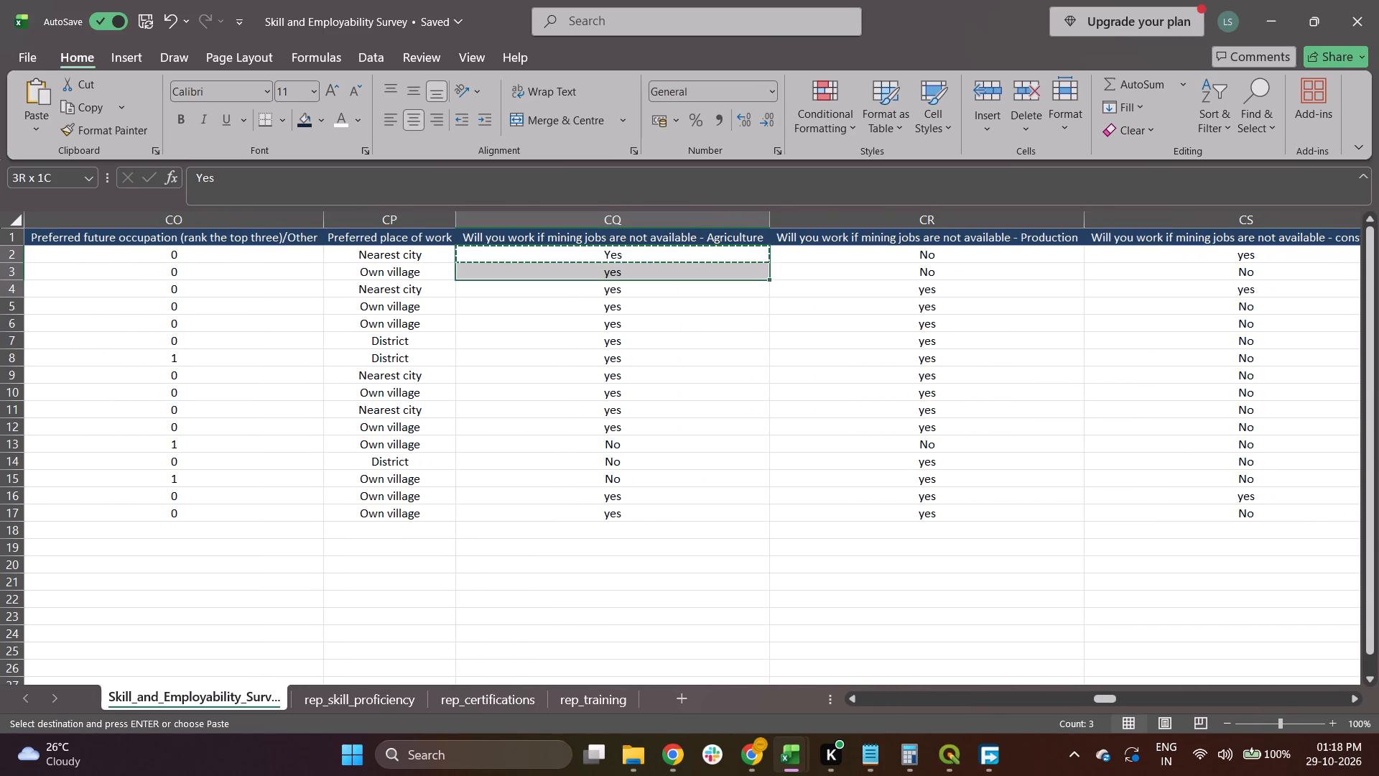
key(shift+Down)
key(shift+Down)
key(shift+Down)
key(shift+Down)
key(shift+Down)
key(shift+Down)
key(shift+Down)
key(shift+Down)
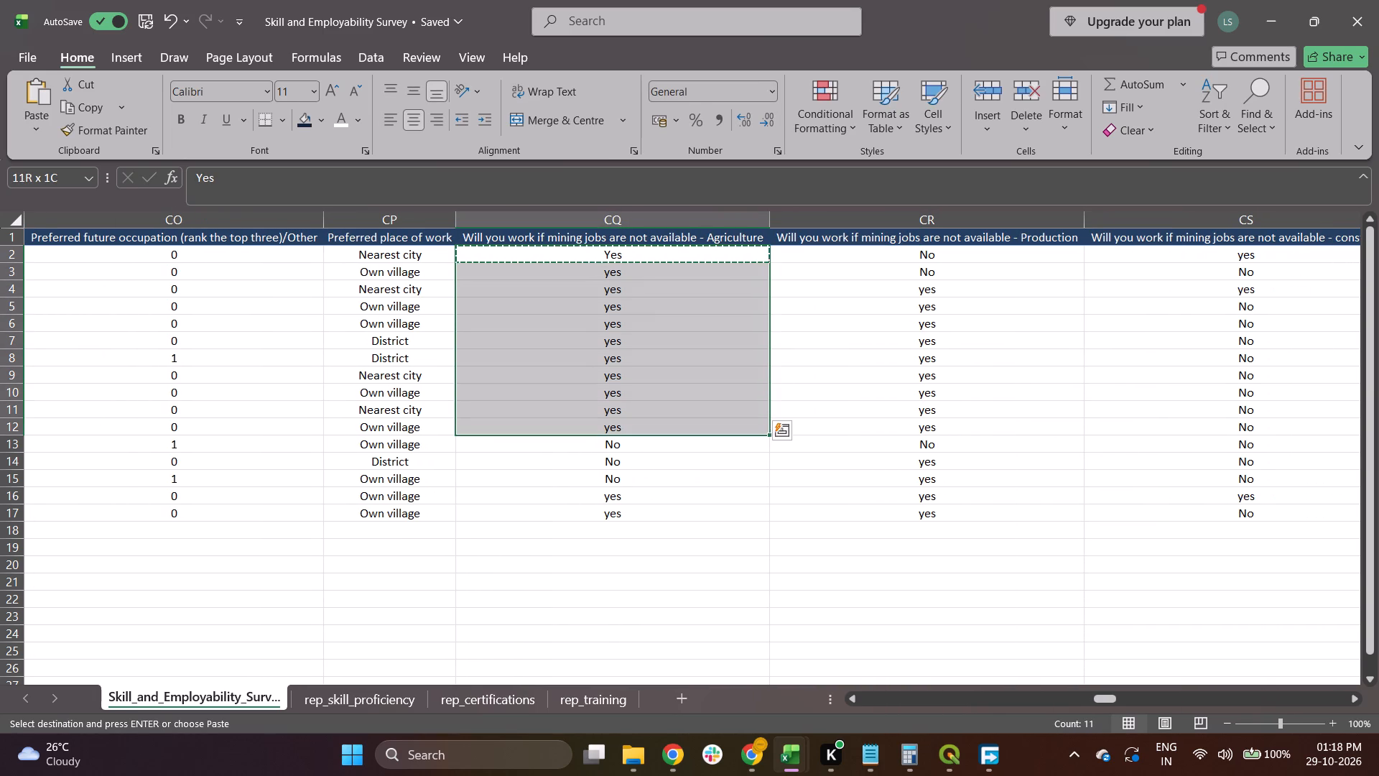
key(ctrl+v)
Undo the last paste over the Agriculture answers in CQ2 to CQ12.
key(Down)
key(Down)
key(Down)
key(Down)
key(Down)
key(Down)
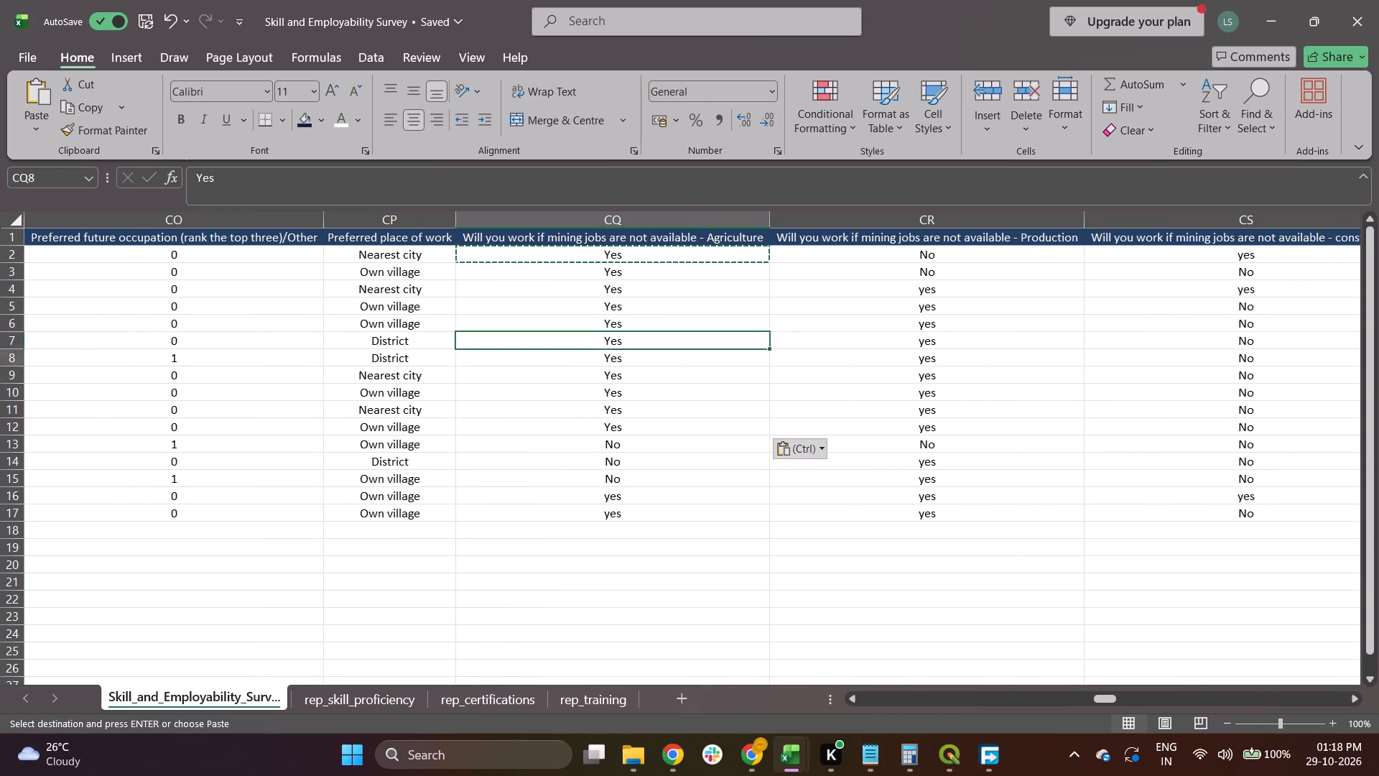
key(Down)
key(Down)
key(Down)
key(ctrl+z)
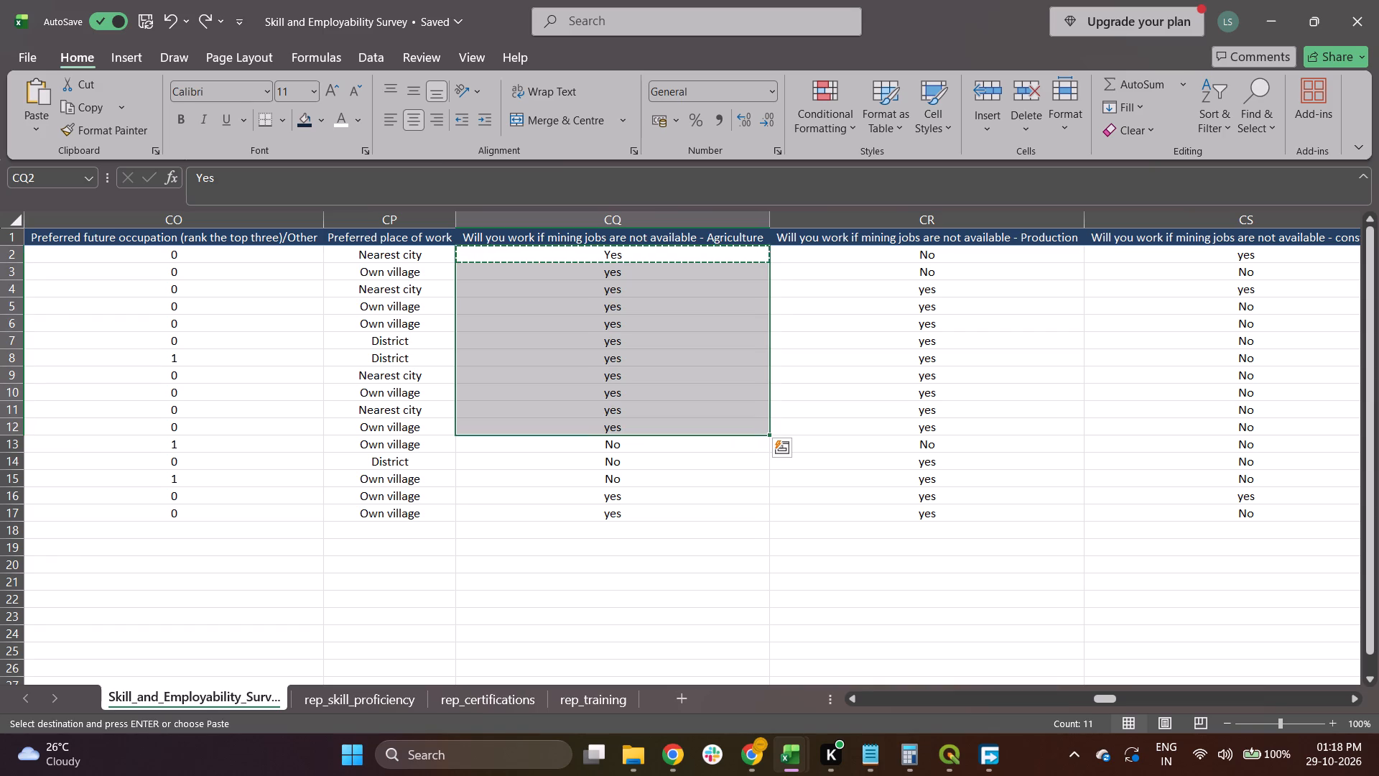
Paste the copied "Yes" over CQ2 to CQ12 and CQ16 to CQ17 in the Agriculture column.
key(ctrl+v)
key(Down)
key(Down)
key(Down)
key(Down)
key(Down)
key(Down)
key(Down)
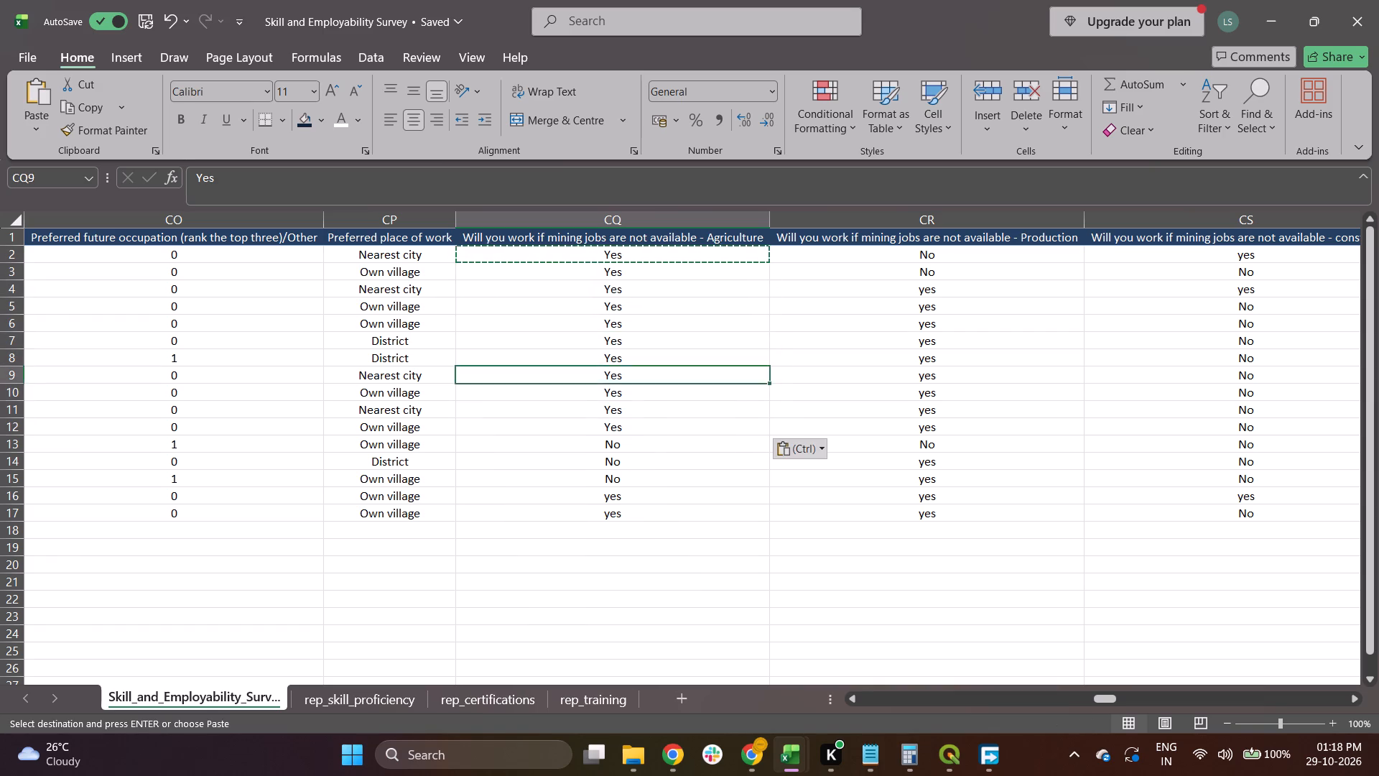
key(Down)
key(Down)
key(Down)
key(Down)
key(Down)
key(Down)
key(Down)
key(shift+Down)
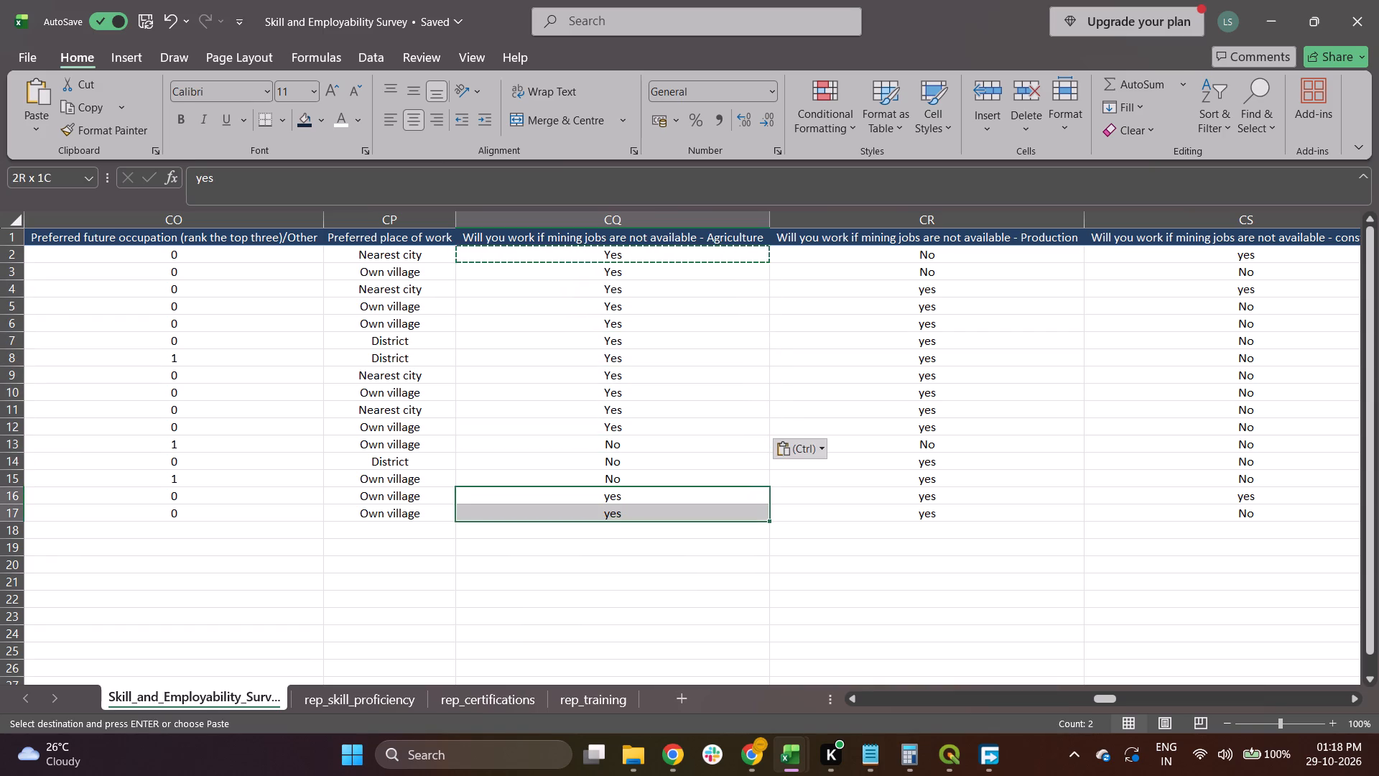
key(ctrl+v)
Enter "Yes" in CR4 of the Production column.
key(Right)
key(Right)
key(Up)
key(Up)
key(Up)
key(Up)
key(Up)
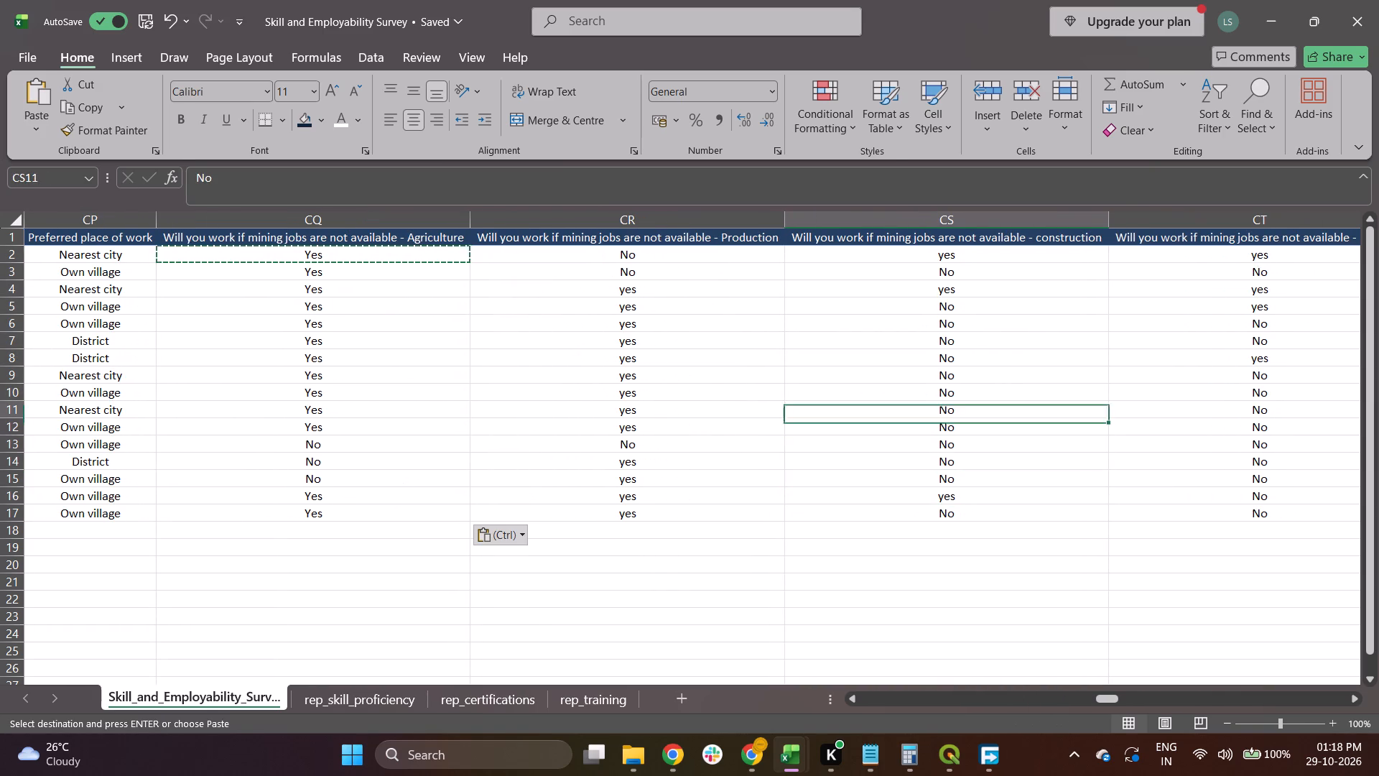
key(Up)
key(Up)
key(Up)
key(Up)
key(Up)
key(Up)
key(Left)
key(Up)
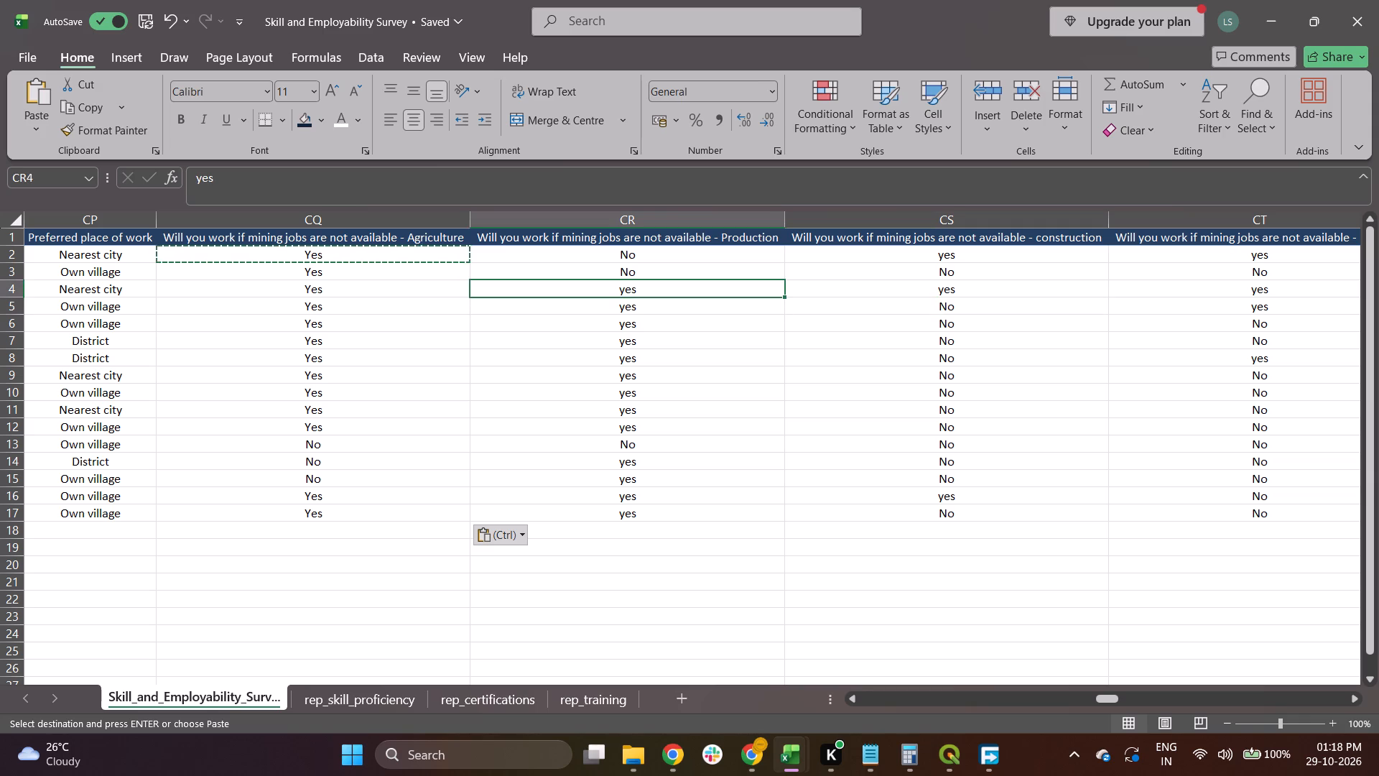
text(Yes)
key(Tab)
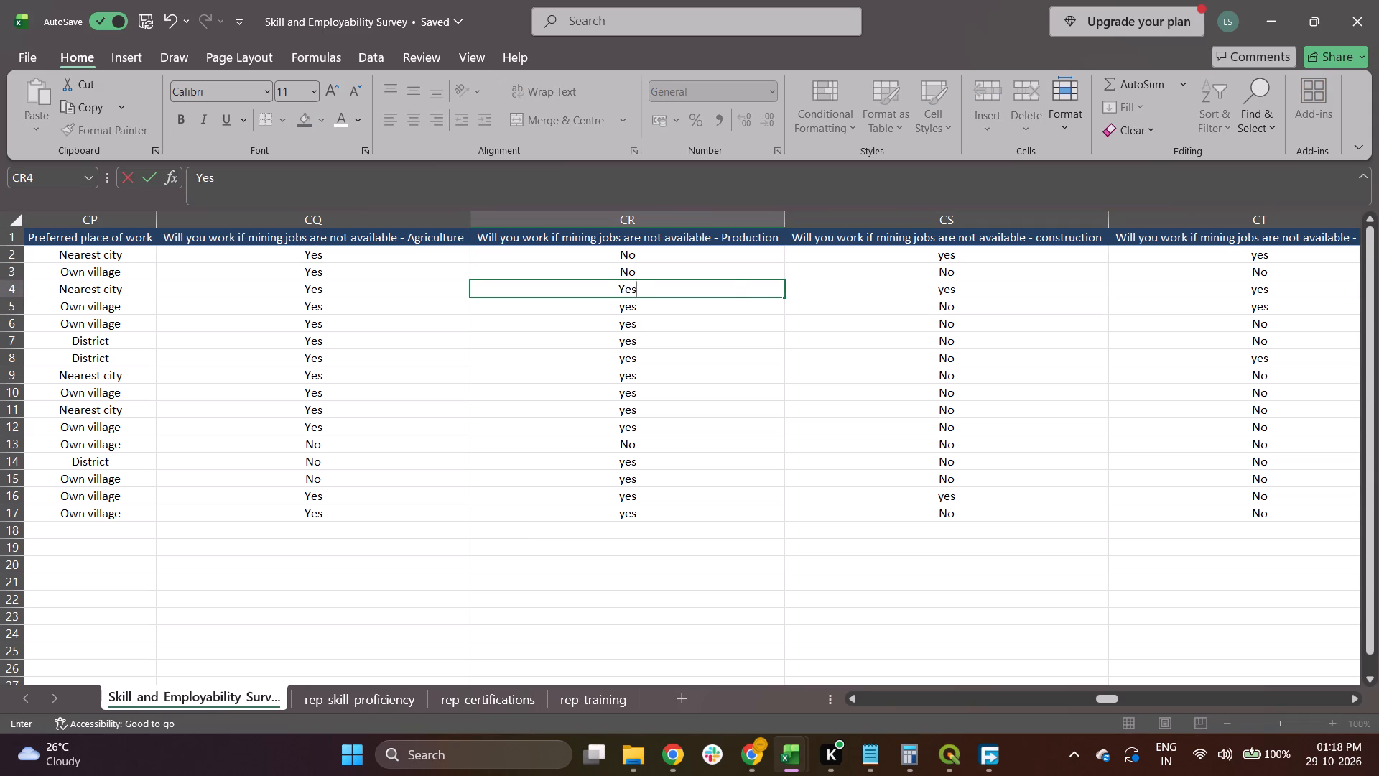
Copy the "Yes" answer from CR4 and paste it over CR4 to CR12.
key(Left)
key(ctrl+c)
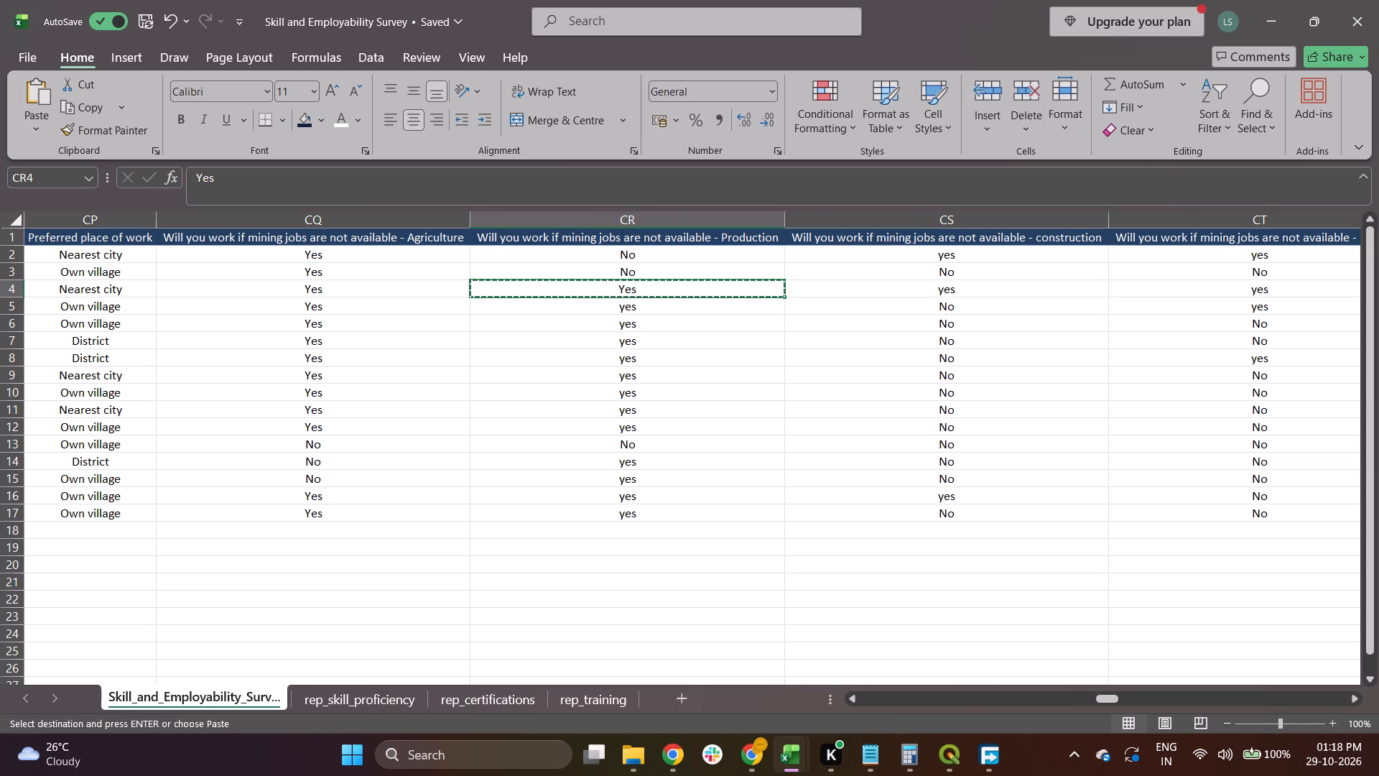
key(shift+Down)
key(shift+Down)
key(shift+Down)
key(shift+Down)
key(shift+Down)
key(shift+Down)
key(shift+Down)
key(shift+Down)
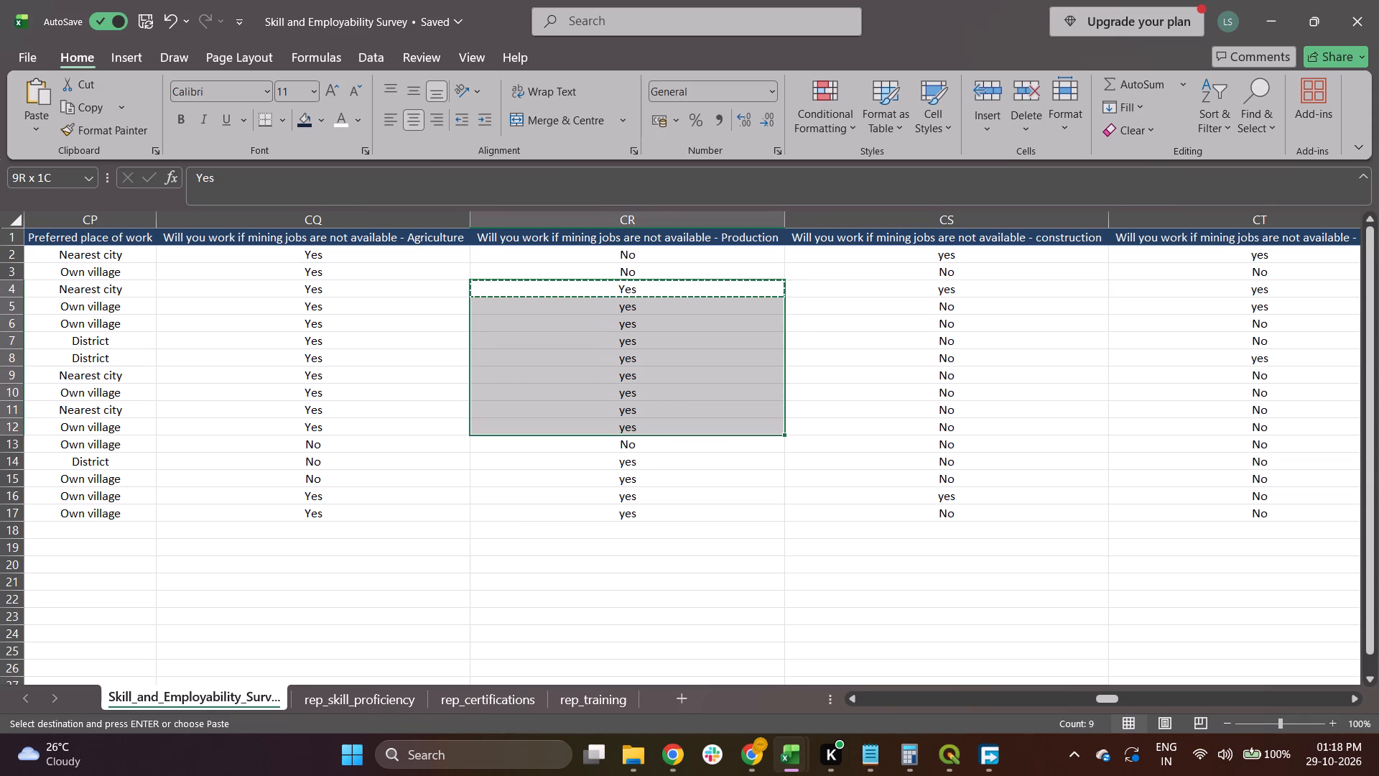
key(ctrl+v)
Copy the "Yes" answer from CR12 into CR15, CR16 and CR17 of the Production column.
key(Down)
key(Down)
key(Down)
key(Down)
key(Down)
key(Down)
key(Down)
key(Down)
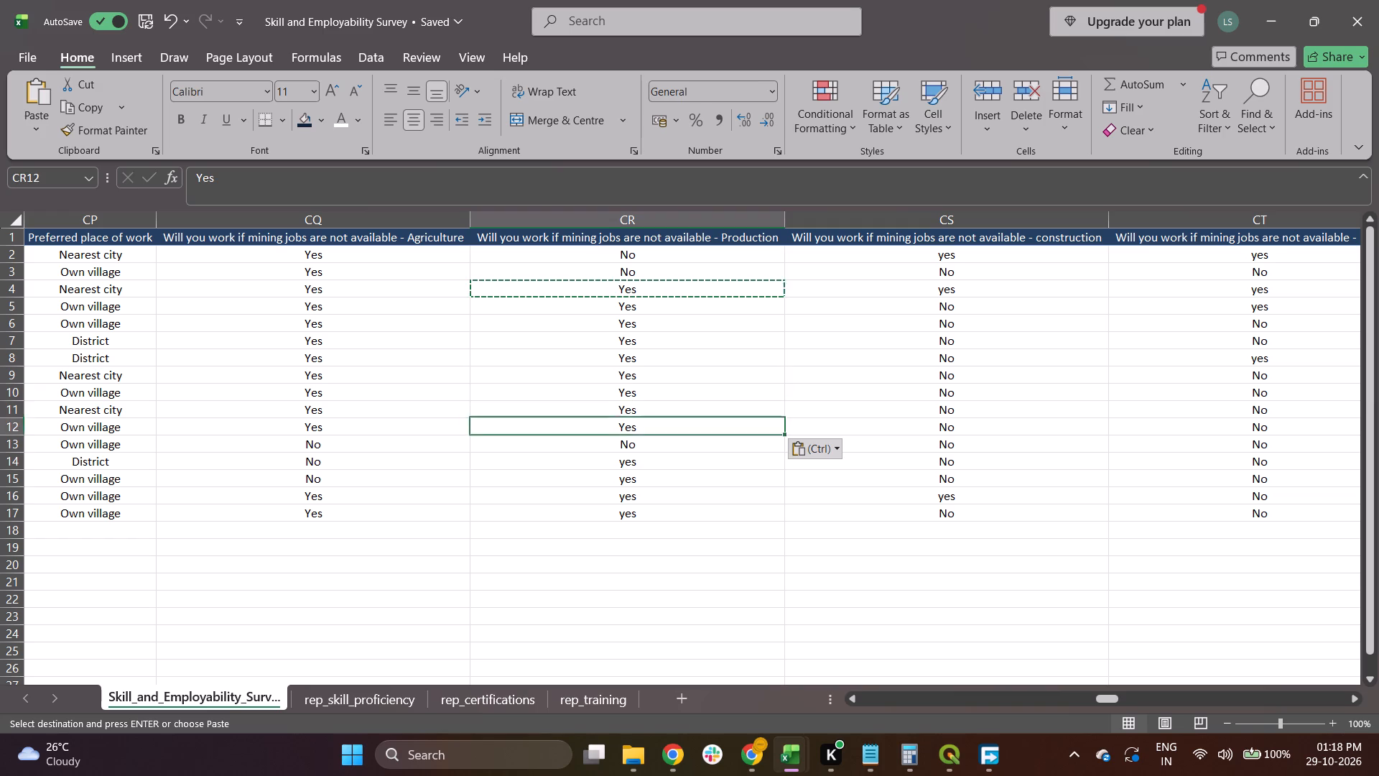
key(Down)
key(Down)
key(Up)
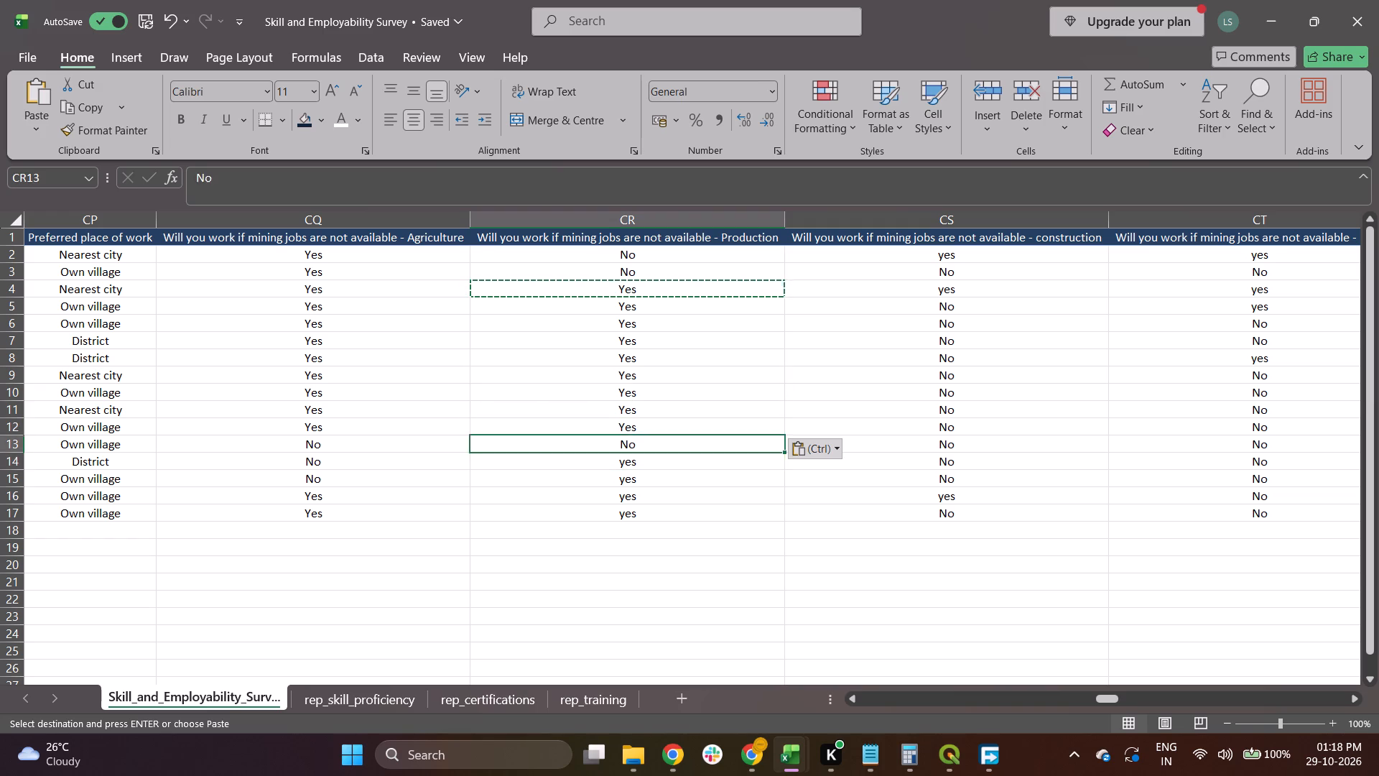
key(Up)
key(ctrl+c)
key(Down)
key(Down)
key(Down)
key(shift+Down)
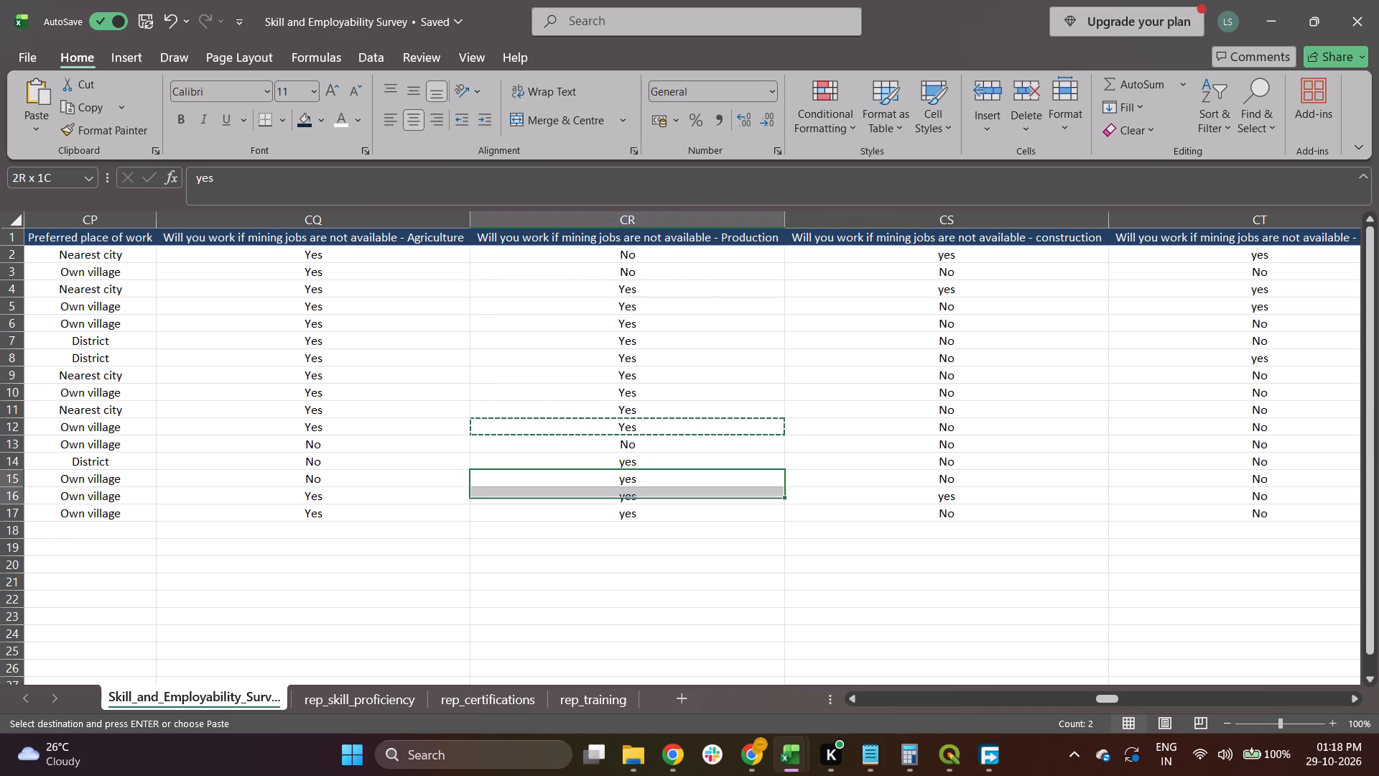
key(shift+Down)
key(ctrl+v)
Paste the copied "Yes" into CS4 and CS2 of the construction column.
key(Up)
key(Up)
key(Up)
key(Up)
key(Up)
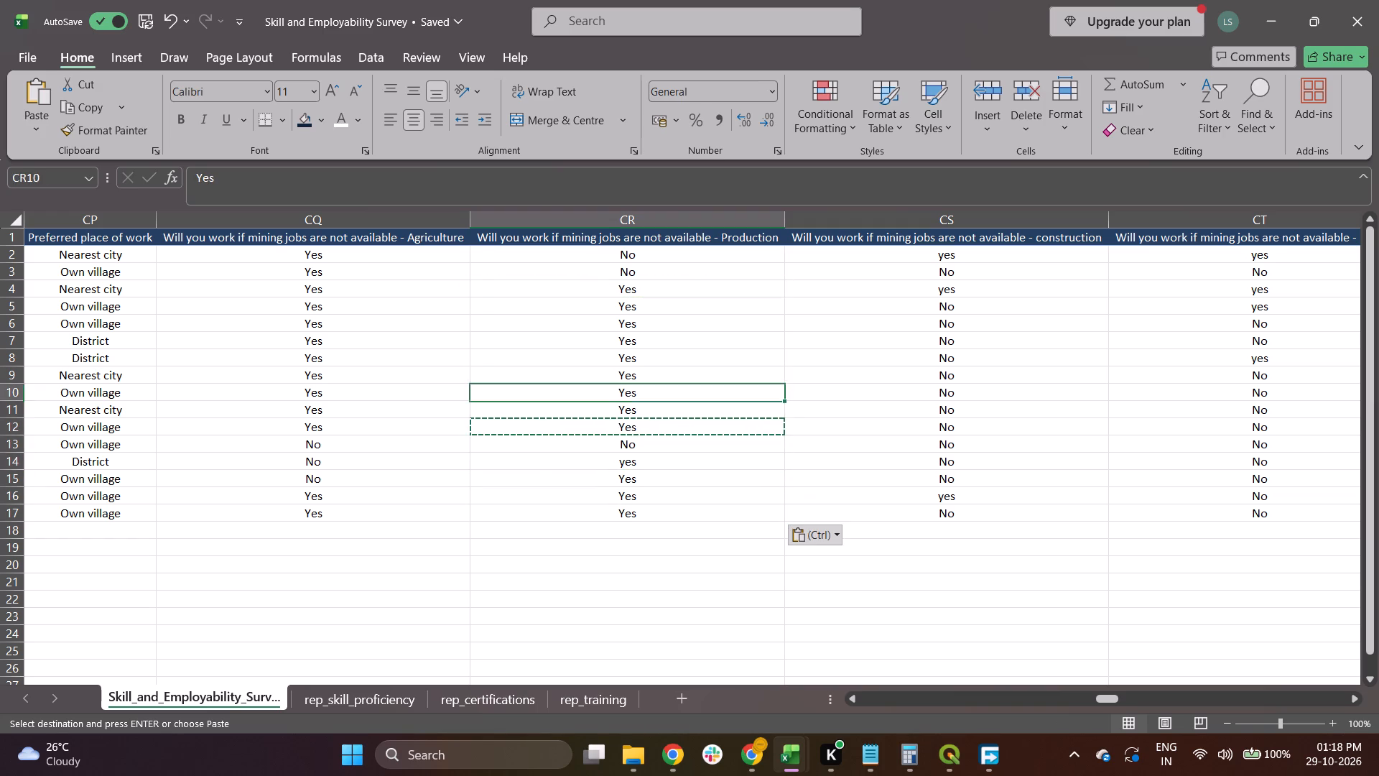
key(Up)
key(Right)
key(Up)
key(Up)
key(Up)
key(Up)
key(Up)
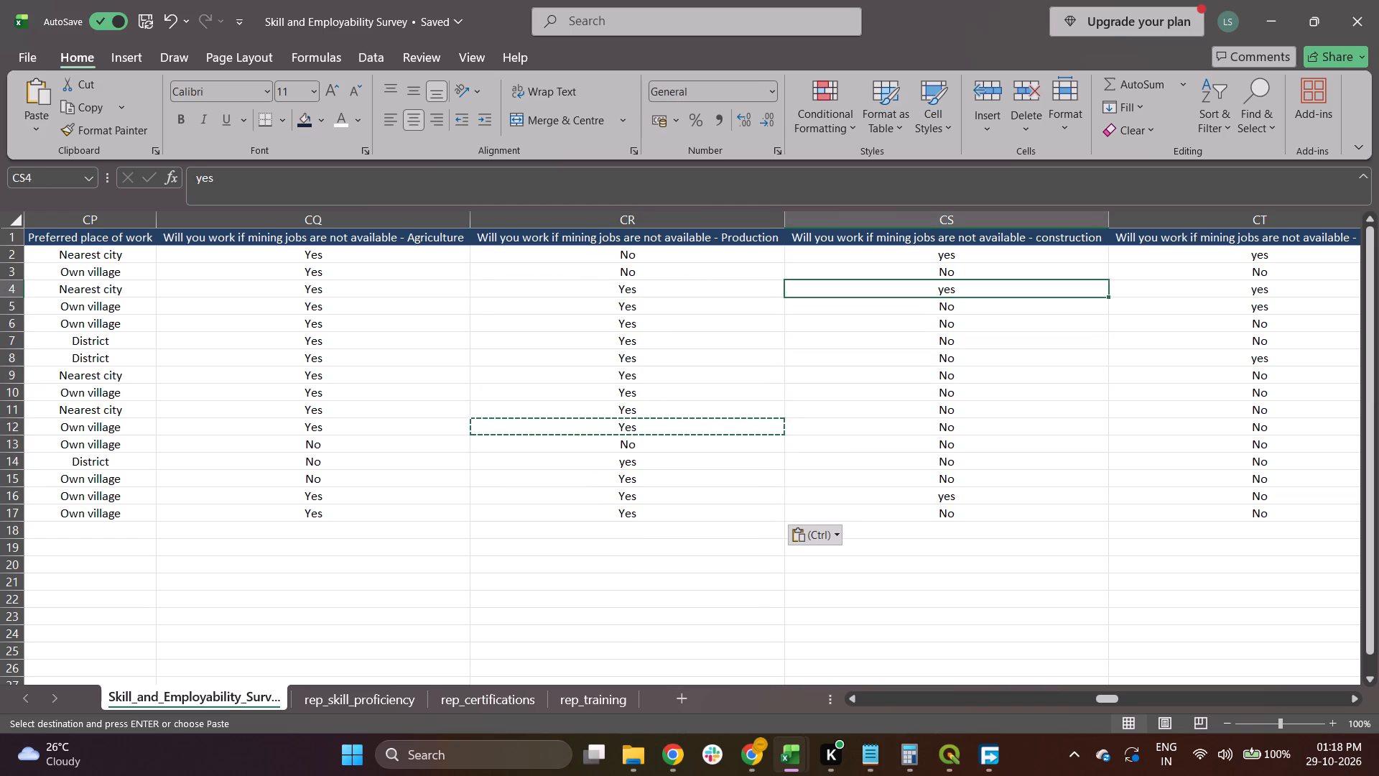
key(ctrl+v)
key(Up)
key(Up)
key(ctrl+v)
Paste the copied "Yes" into CS16 of the construction column.
key(Down)
key(Down)
key(Down)
key(Down)
key(Down)
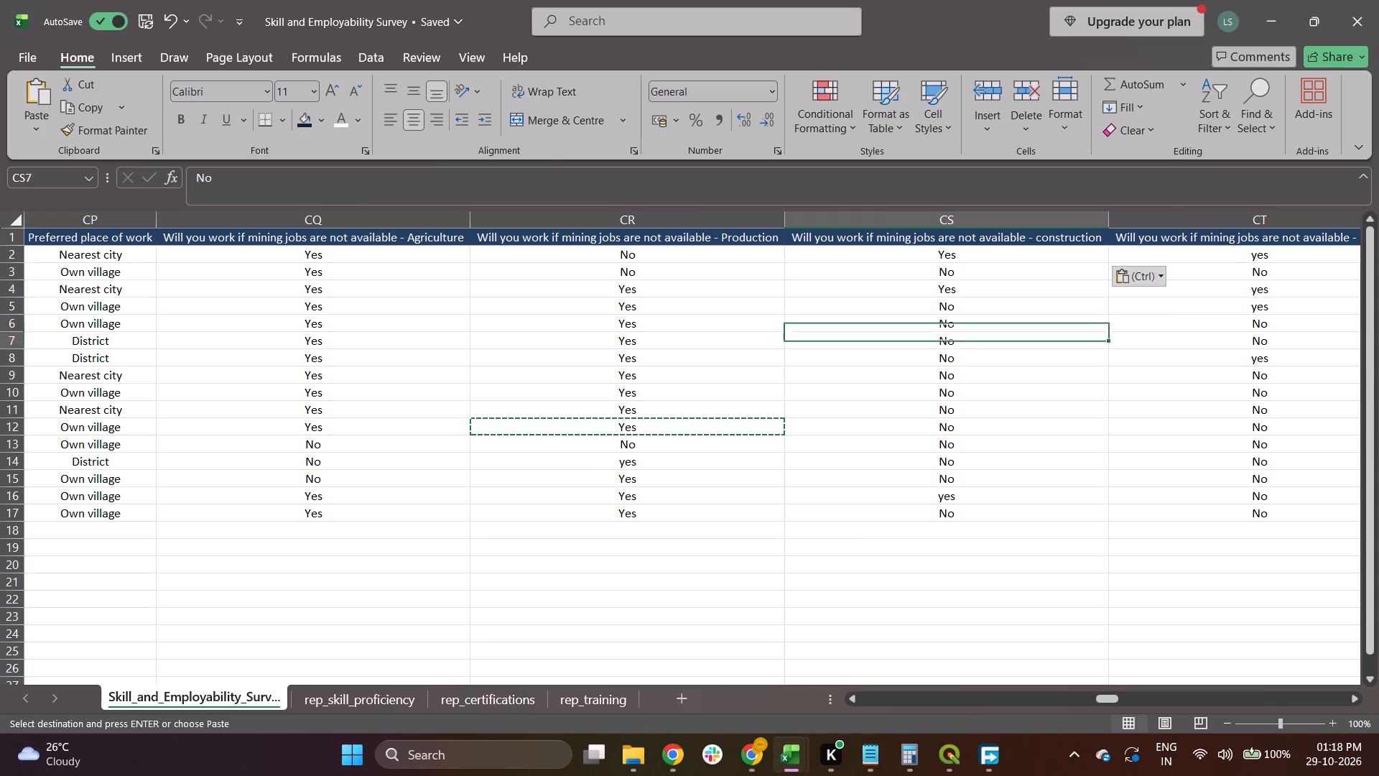
key(Down)
key(Down)
key(Down)
key(Down)
key(Down)
key(Down)
key(Down)
key(Down)
key(Down)
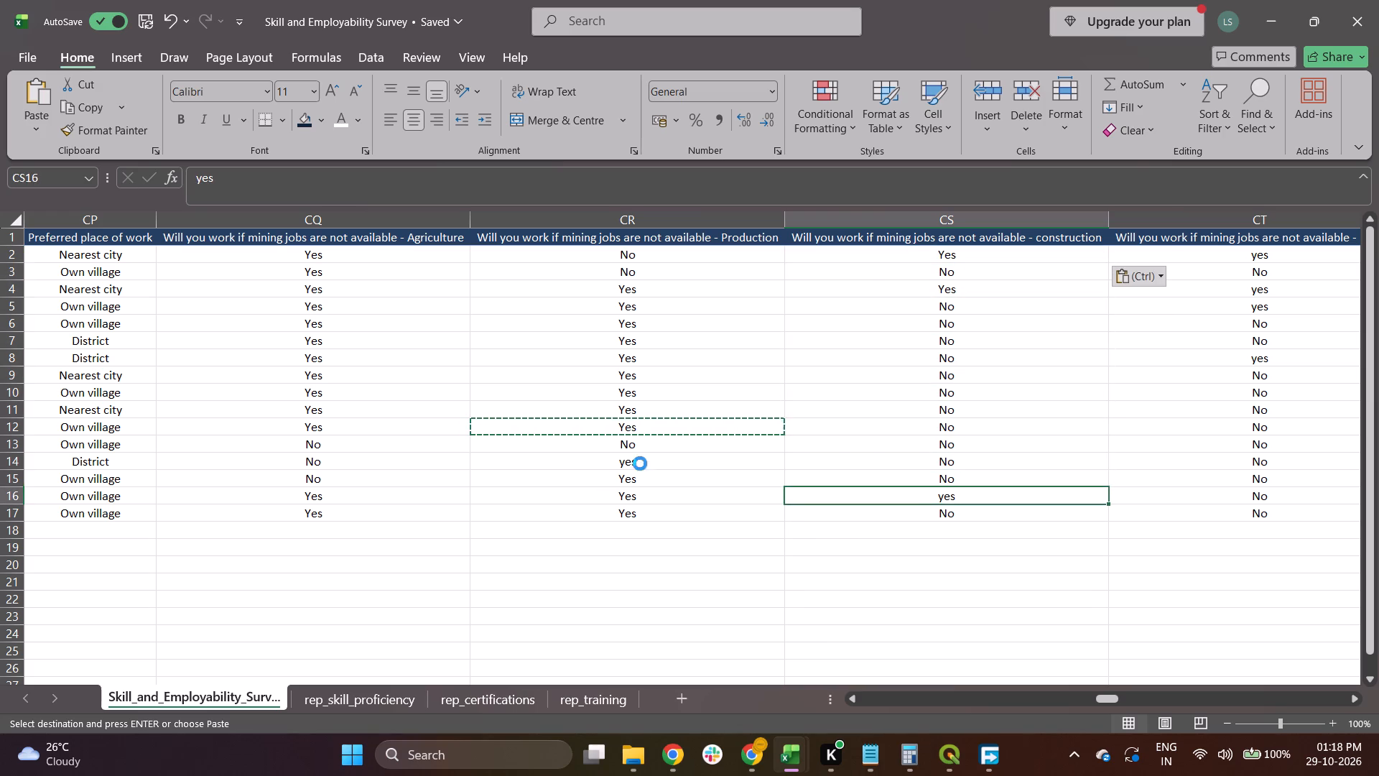
key(ctrl+v)
Paste the copied "Yes" into CT2, the first answer in the Logistics column.
key(Right)
key(Right)
key(Up)
key(Up)
key(Up)
key(Up)
key(Up)
key(Up)
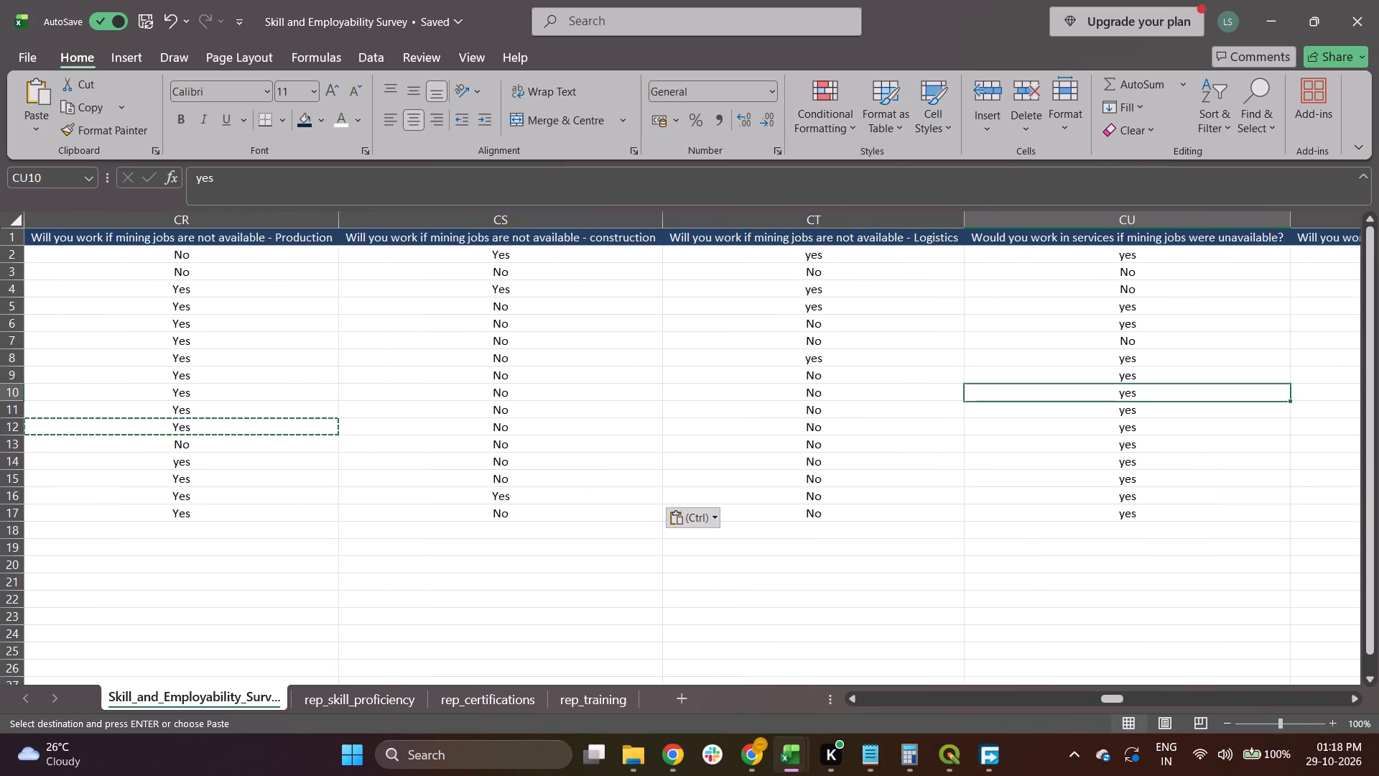
key(Up)
key(Up)
key(Up)
key(Up)
key(Up)
key(Up)
key(Left)
key(Up)
key(Up)
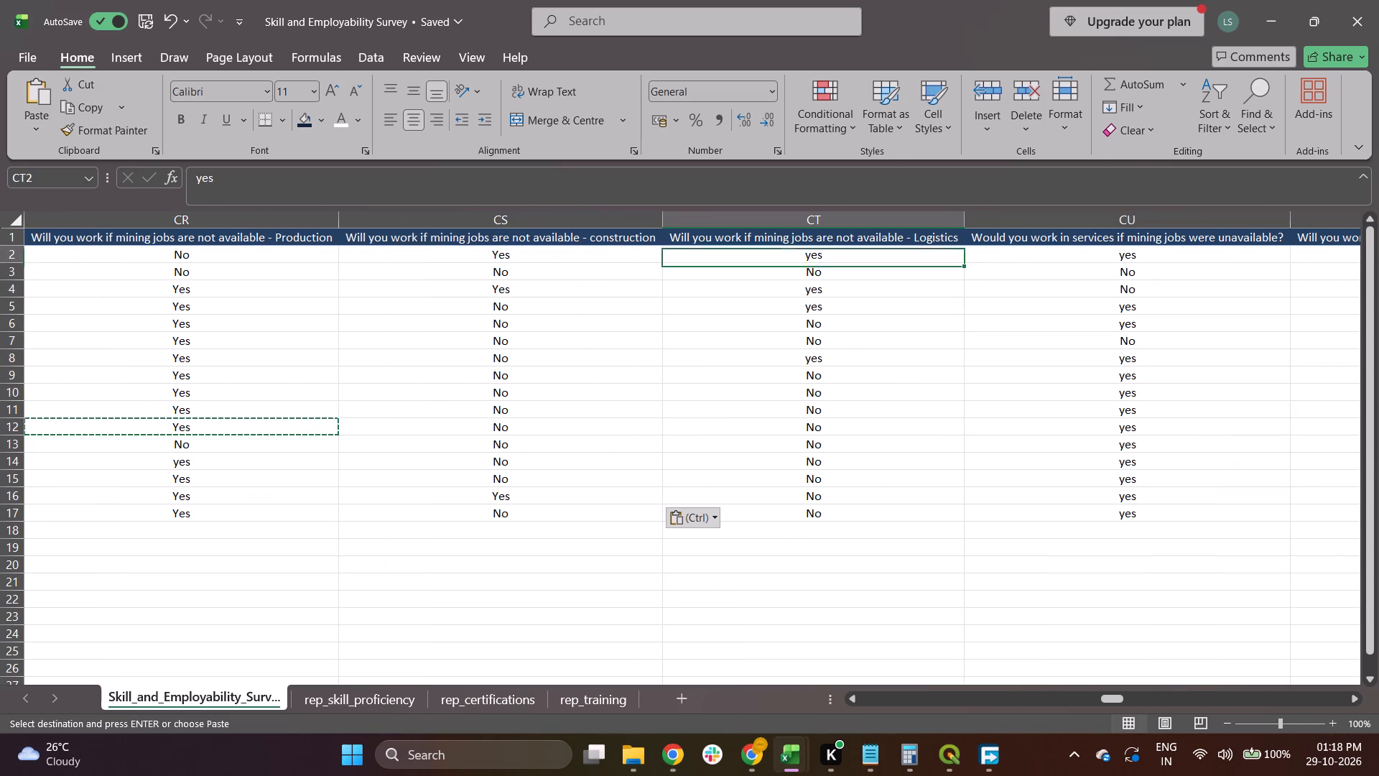
key(ctrl+v)
Paste the copied "Yes" into CT4, CT5 and CT8 of the Logistics column.
key(Down)
key(Down)
key(ctrl+v)
key(Down)
key(ctrl+v)
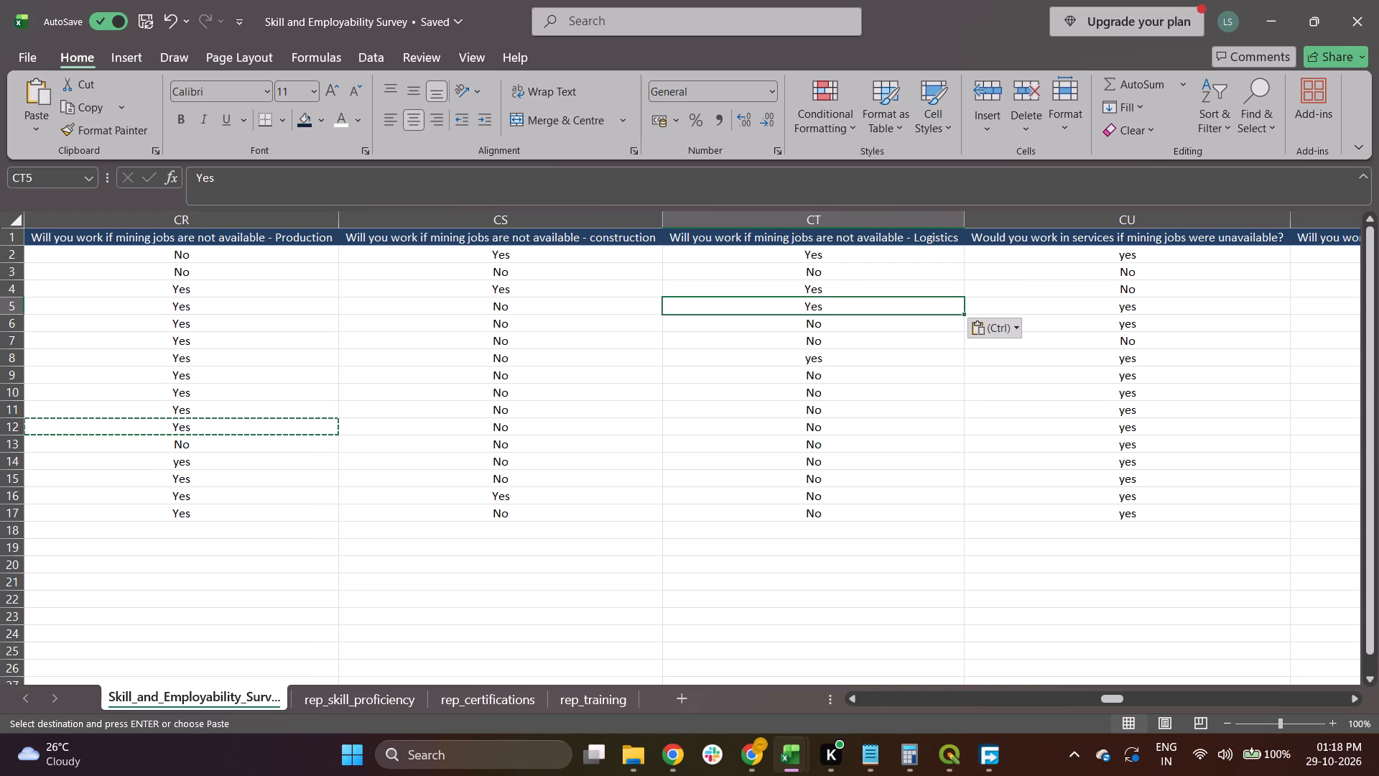
key(Down)
key(Down)
key(Down)
key(ctrl+v)
Paste the copied "Yes" over CU8 to CU17 in the column about working in services.
key(Down)
key(Down)
key(Down)
key(Down)
key(Down)
key(Down)
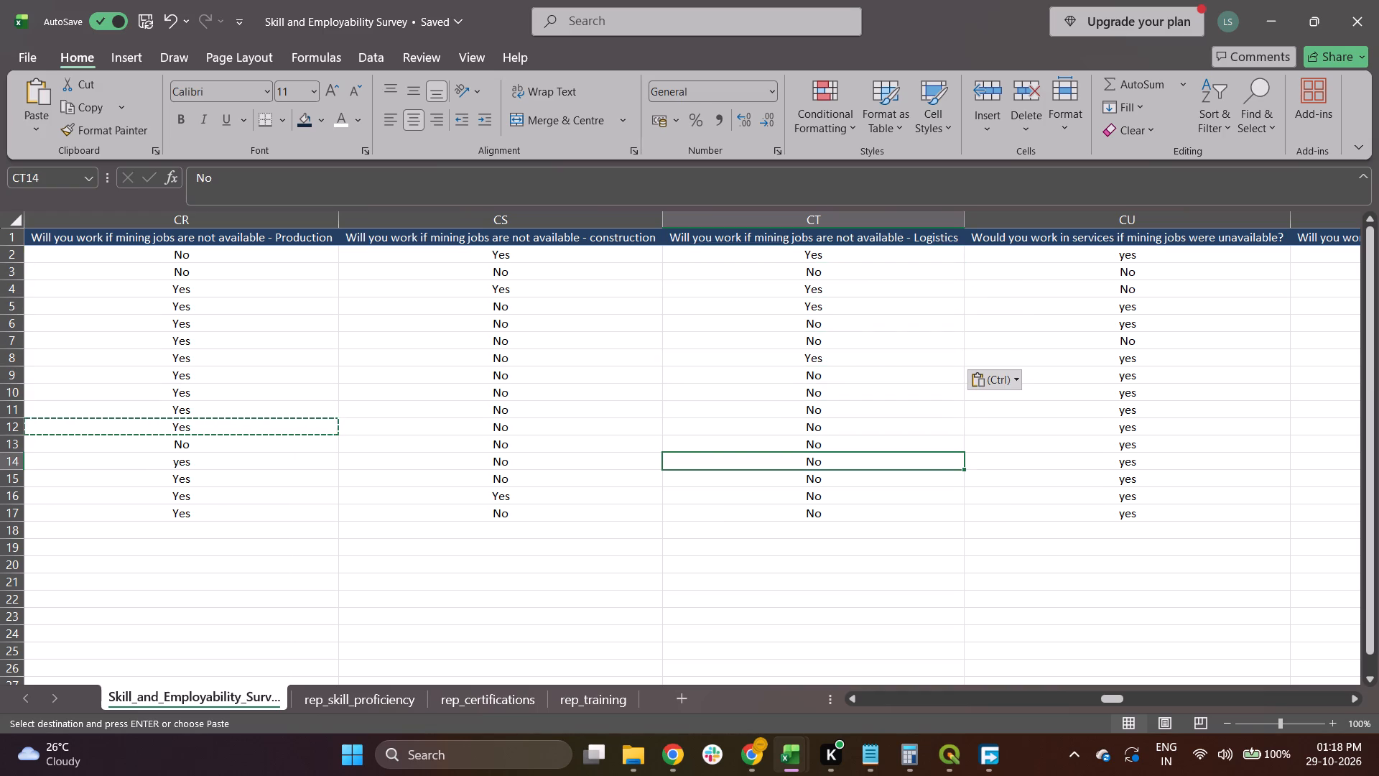
key(Right)
key(Up)
key(Up)
key(Up)
key(Up)
key(Up)
key(Up)
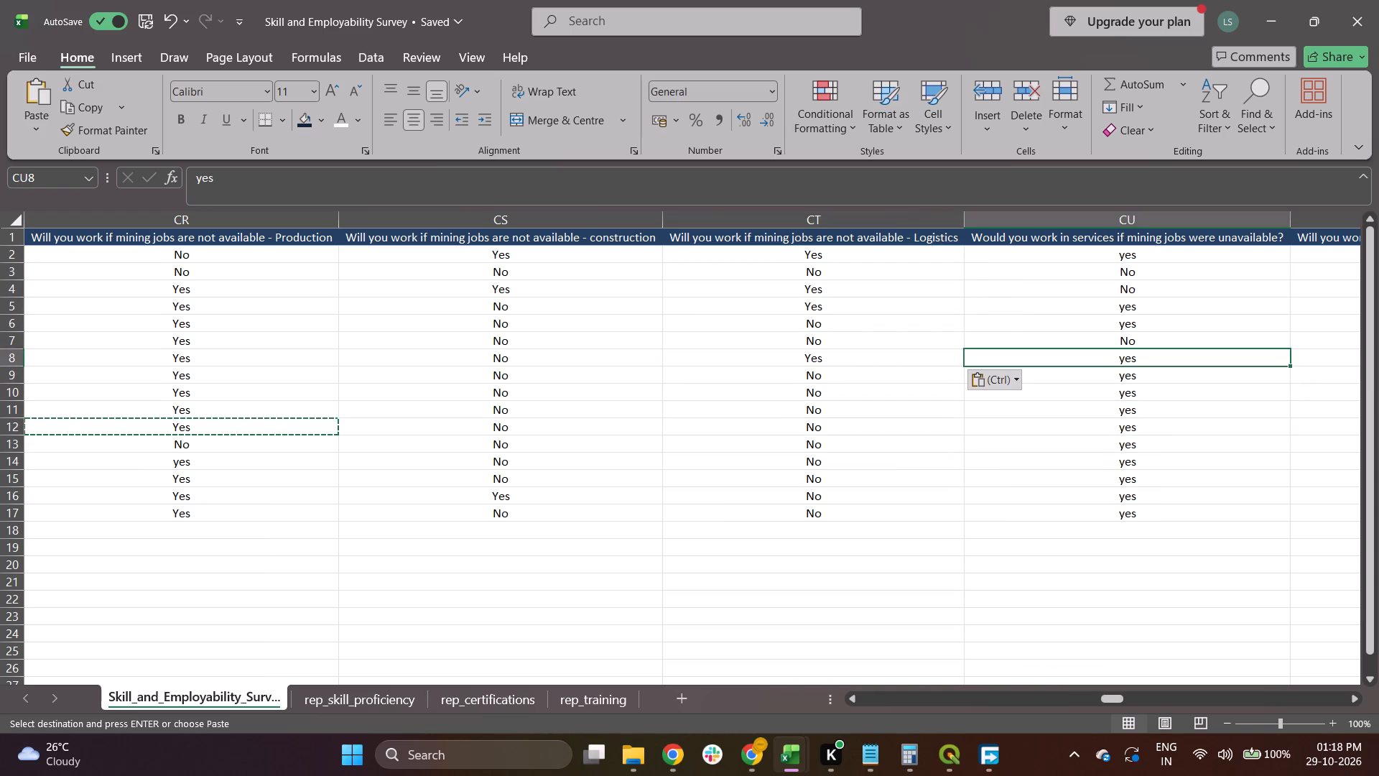
key(shift+Down)
key(shift+Down)
key(shift+Down)
key(shift+Down)
key(shift+Down)
key(shift+Down)
key(shift+Down)
key(shift+Down)
key(shift+Down)
key(shift+Down)
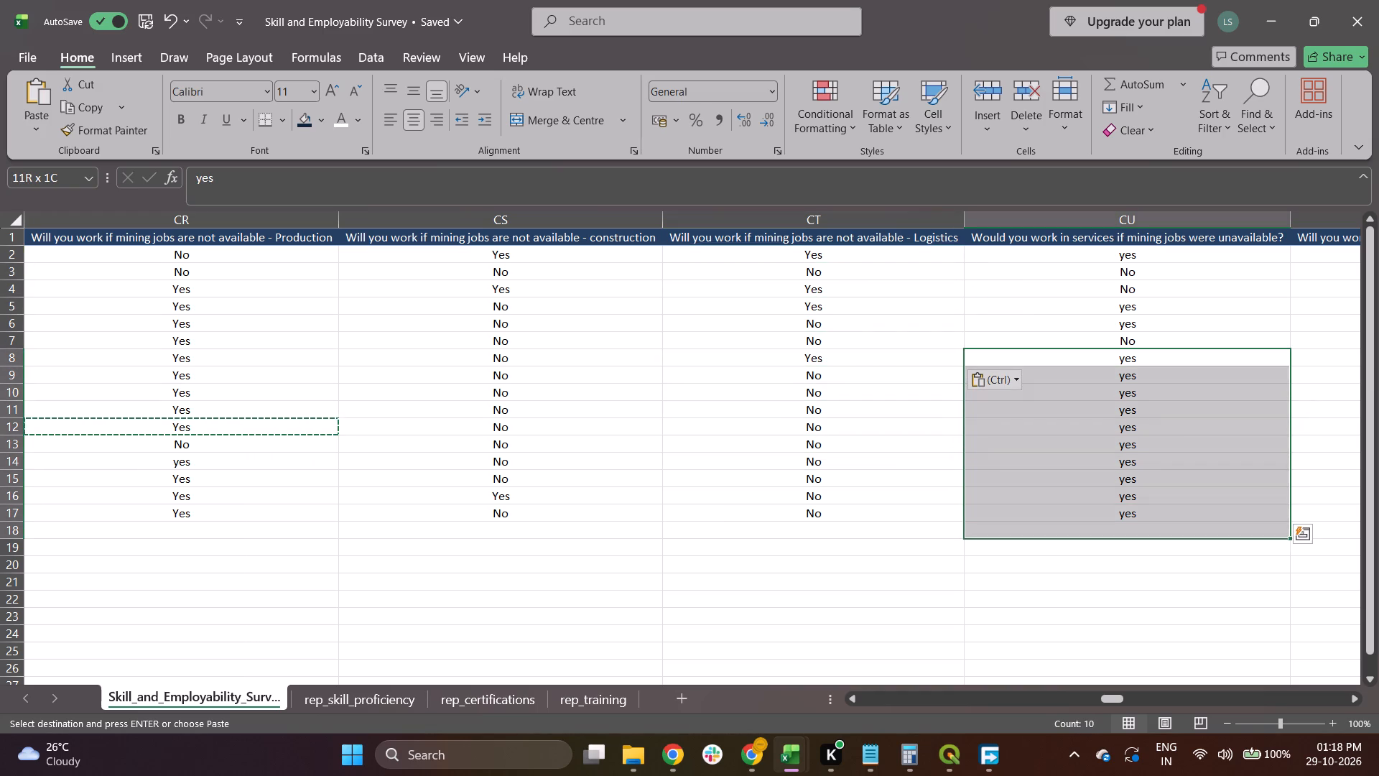
key(shift+Up)
key(ctrl+v)
Paste the copied "Yes" into CU2, CU5 and CU6 of the column about working in services.
key(Up)
key(Up)
key(Up)
key(Up)
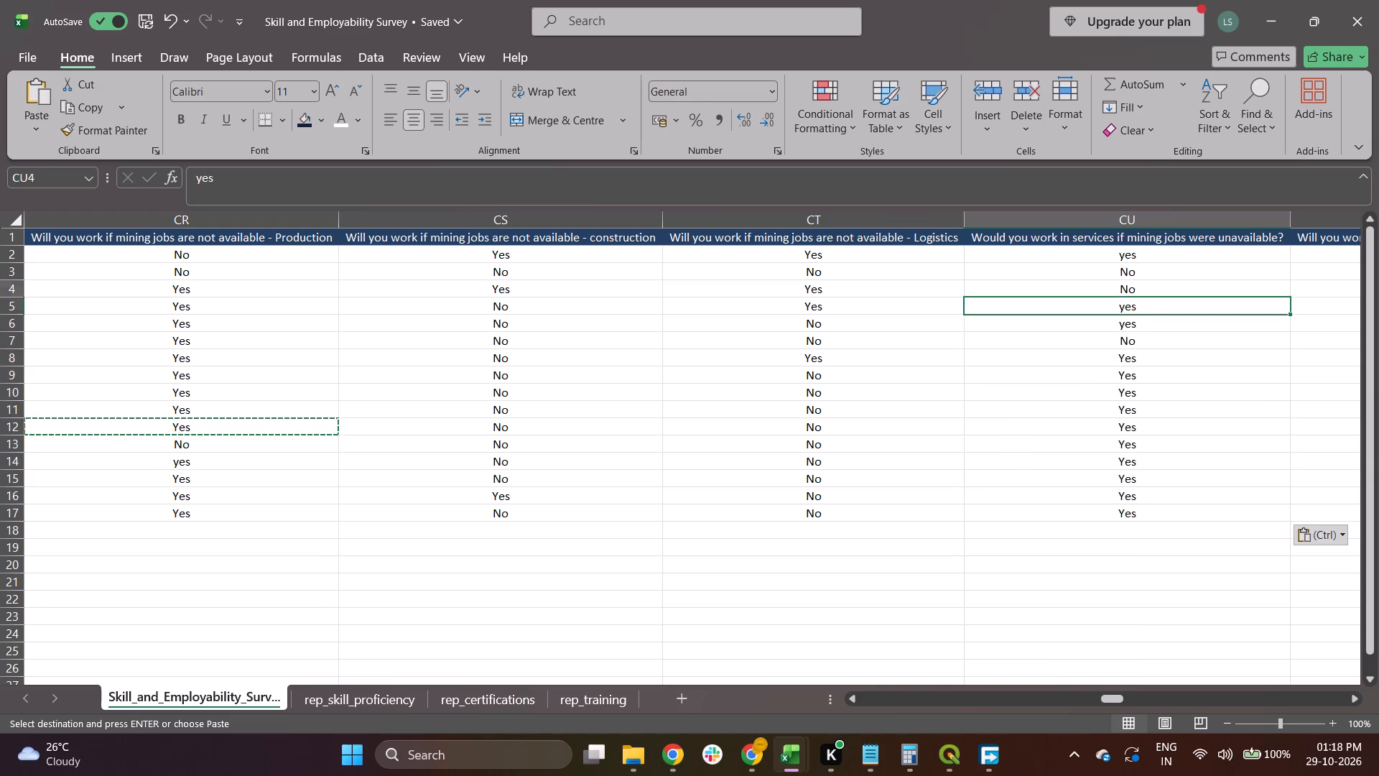
key(Up)
key(Up)
key(Up)
key(Down)
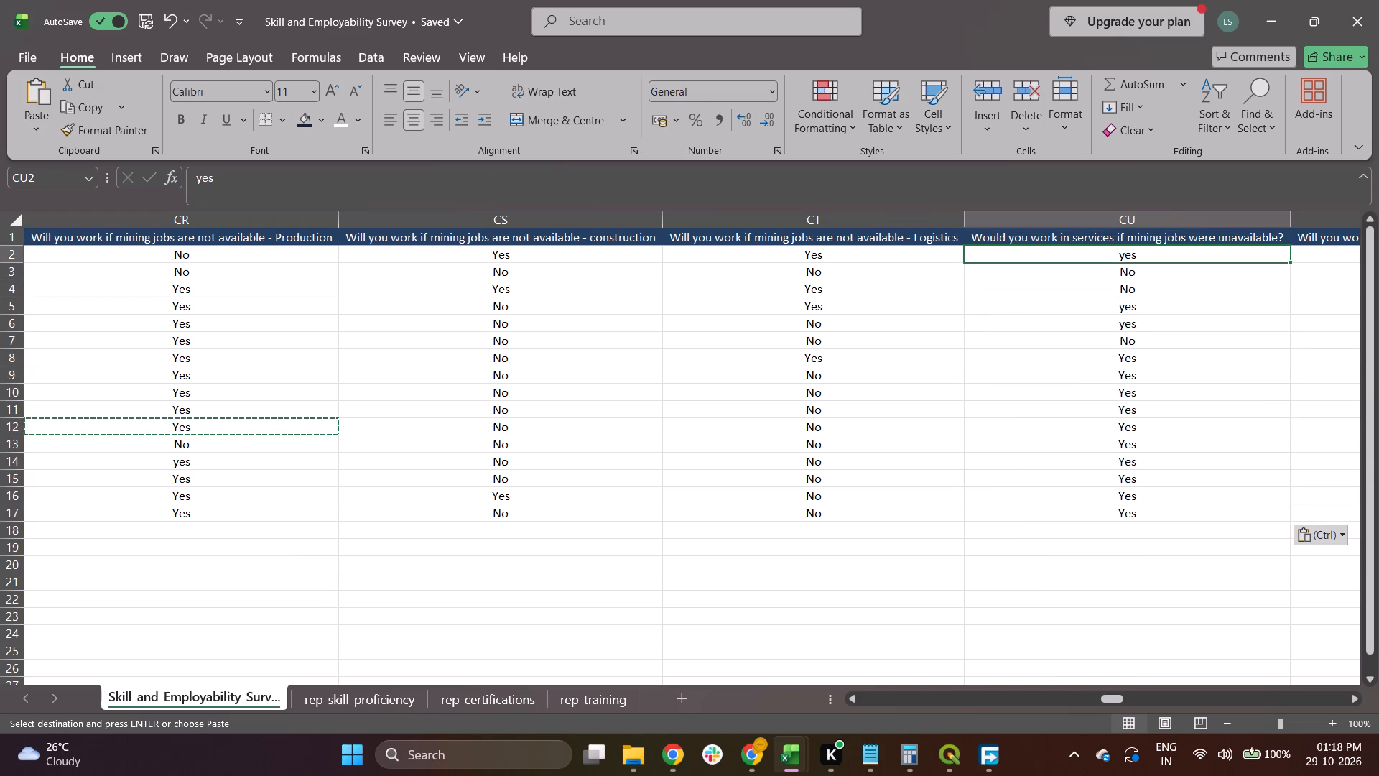
key(ctrl+v)
key(Down)
key(Down)
key(Down)
key(ctrl+v)
key(Down)
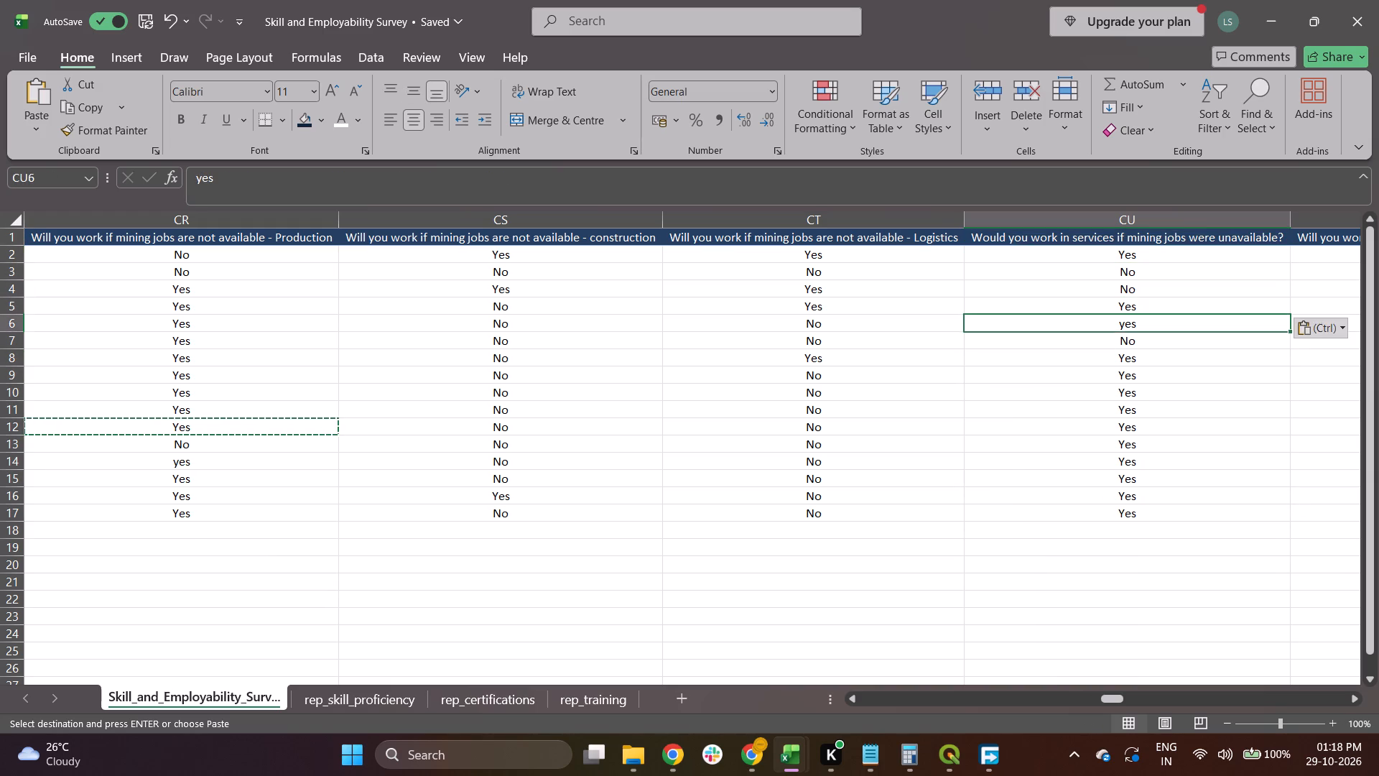
key(ctrl+v)
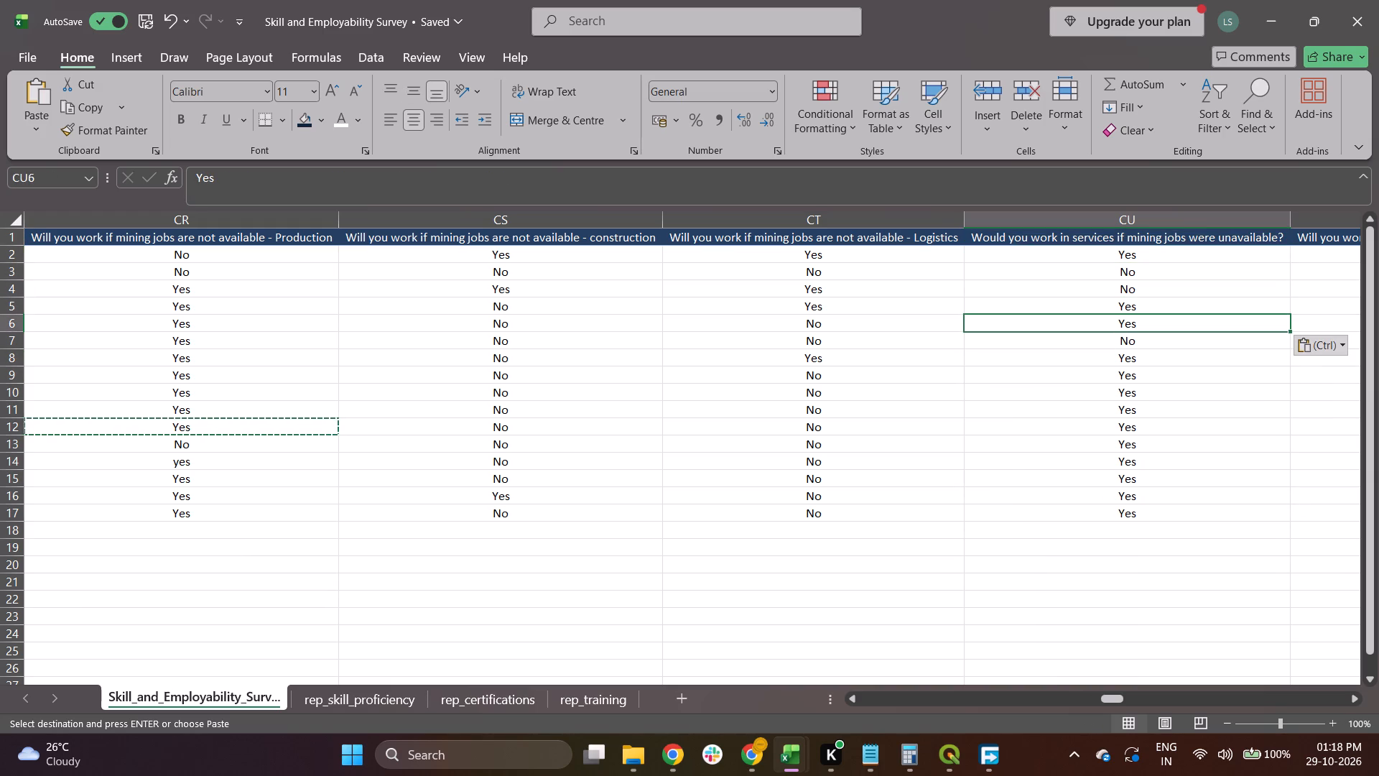
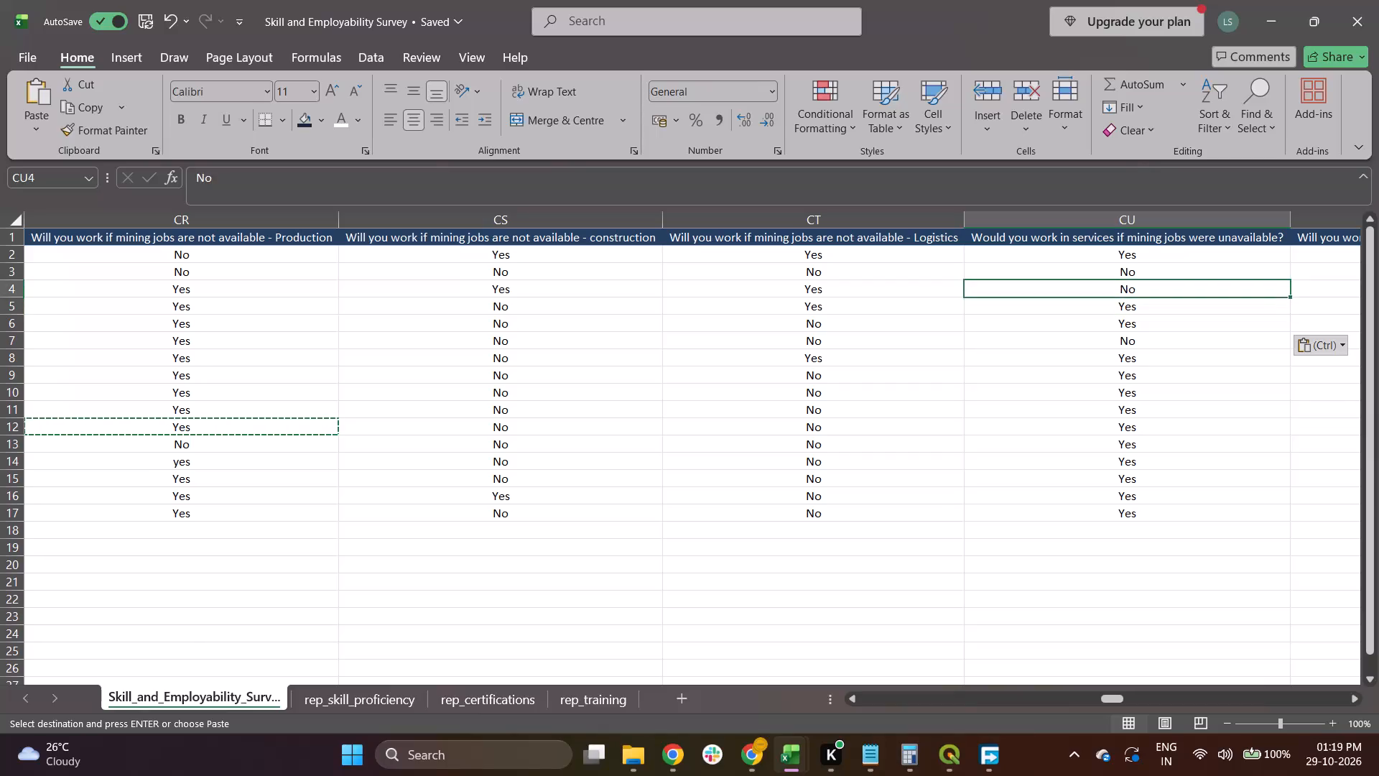
Paste the copied "Yes" into CV2, the first answer in the retail sales column.
key(Up)
key(Up)
key(Down)
key(Down)
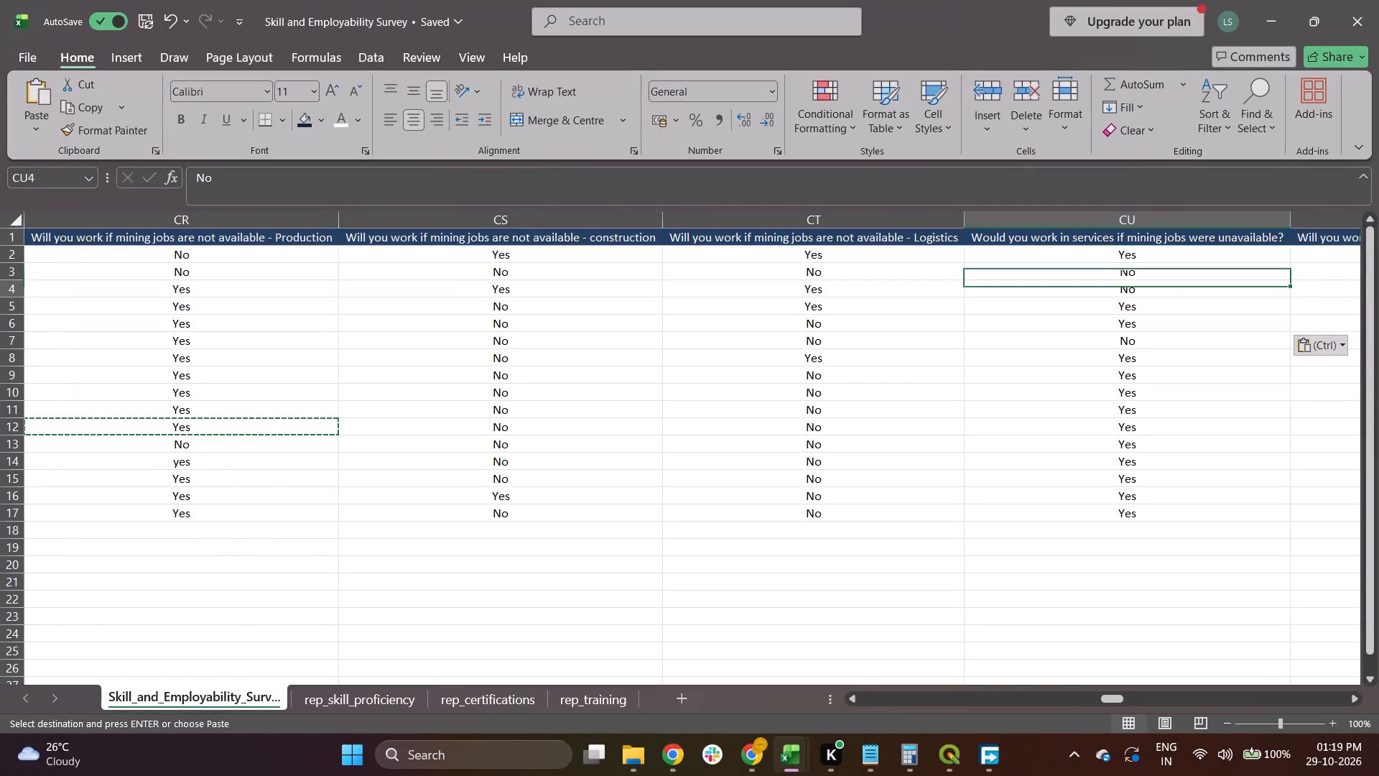
key(Right)
key(Right)
key(Left)
key(Up)
key(Up)
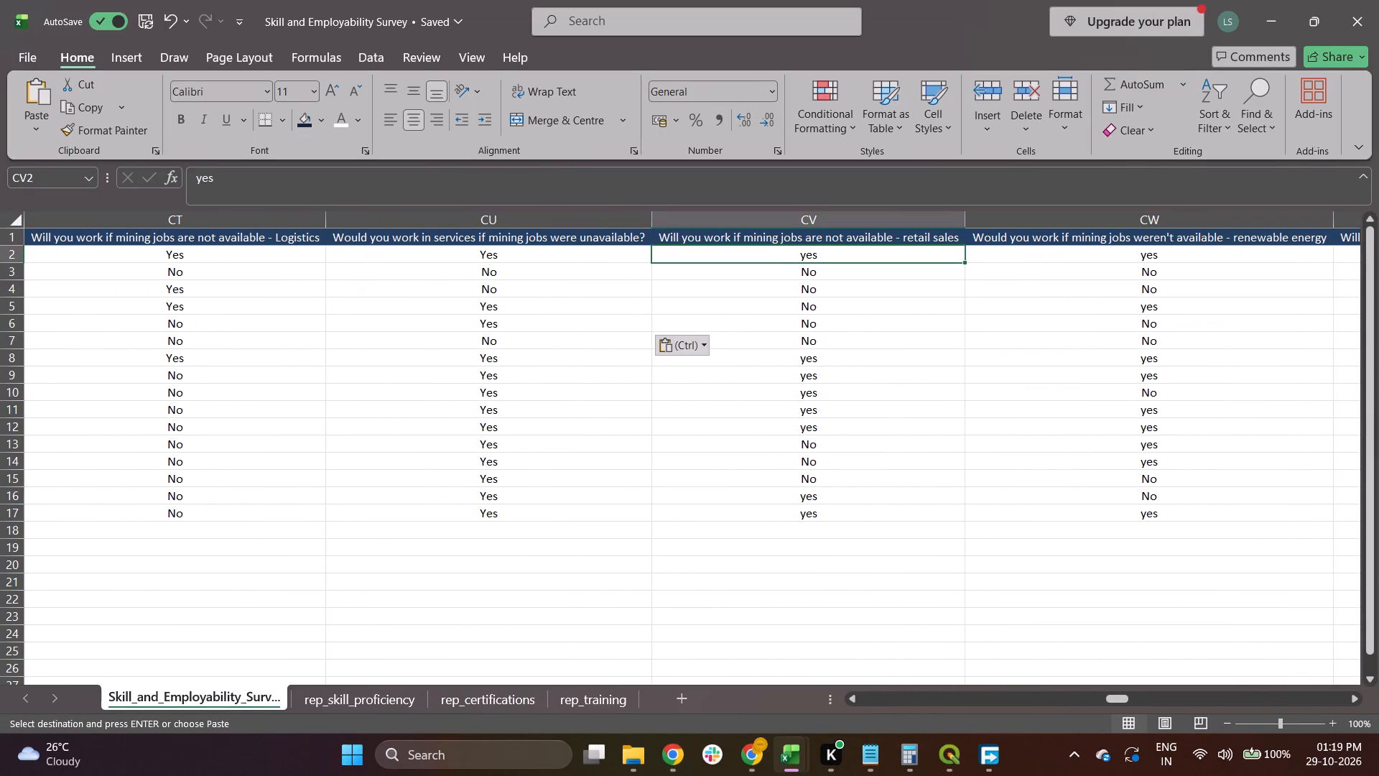
key(ctrl+v)
Paste the copied "Yes" over CV8 to CV12 in the retail sales column.
key(Down)
key(Down)
key(Down)
key(Down)
key(Down)
key(Down)
key(ctrl+v)
key(Down)
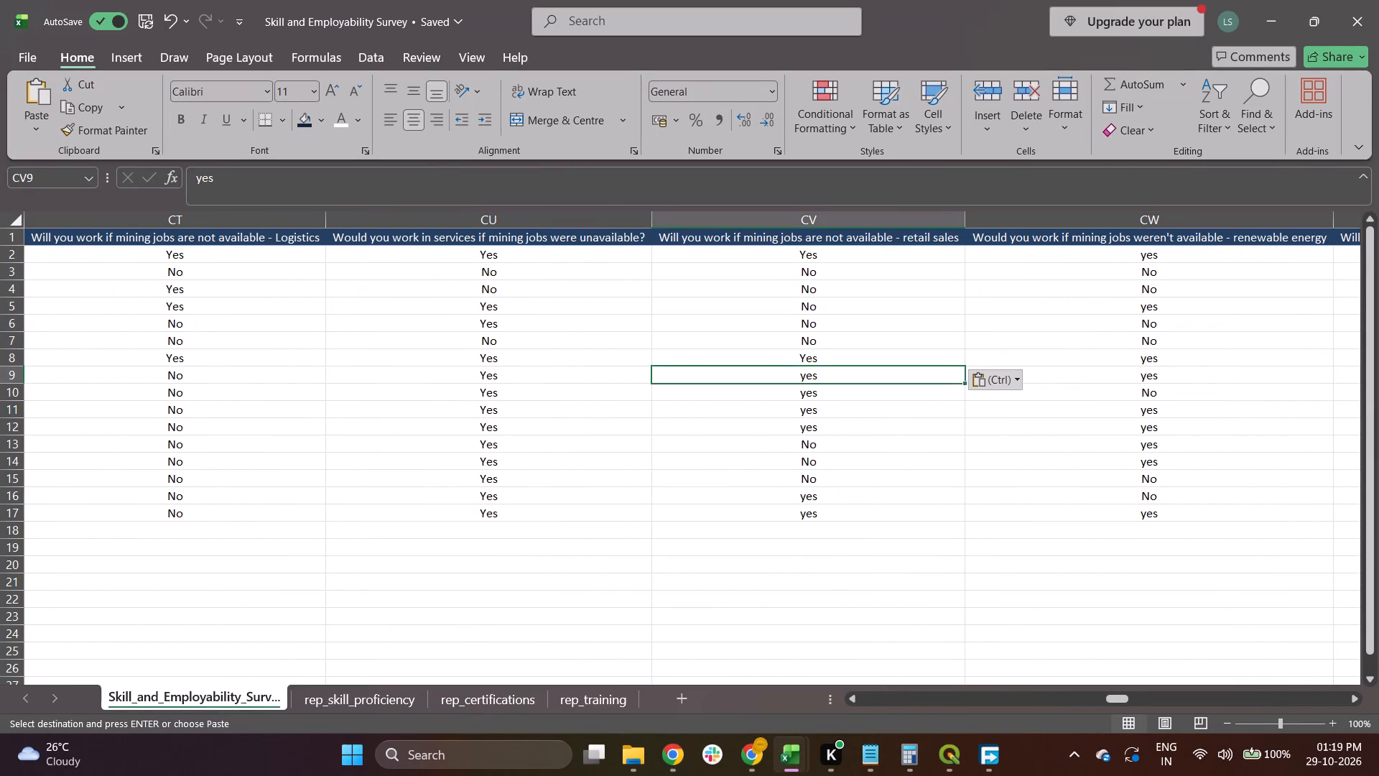
key(ctrl+v)
key(Down)
key(ctrl+v)
key(Down)
key(ctrl+v)
key(Down)
key(ctrl+v)
Paste the copied "Yes" into CV16 and CV17 of the retail sales column.
key(Down)
key(Down)
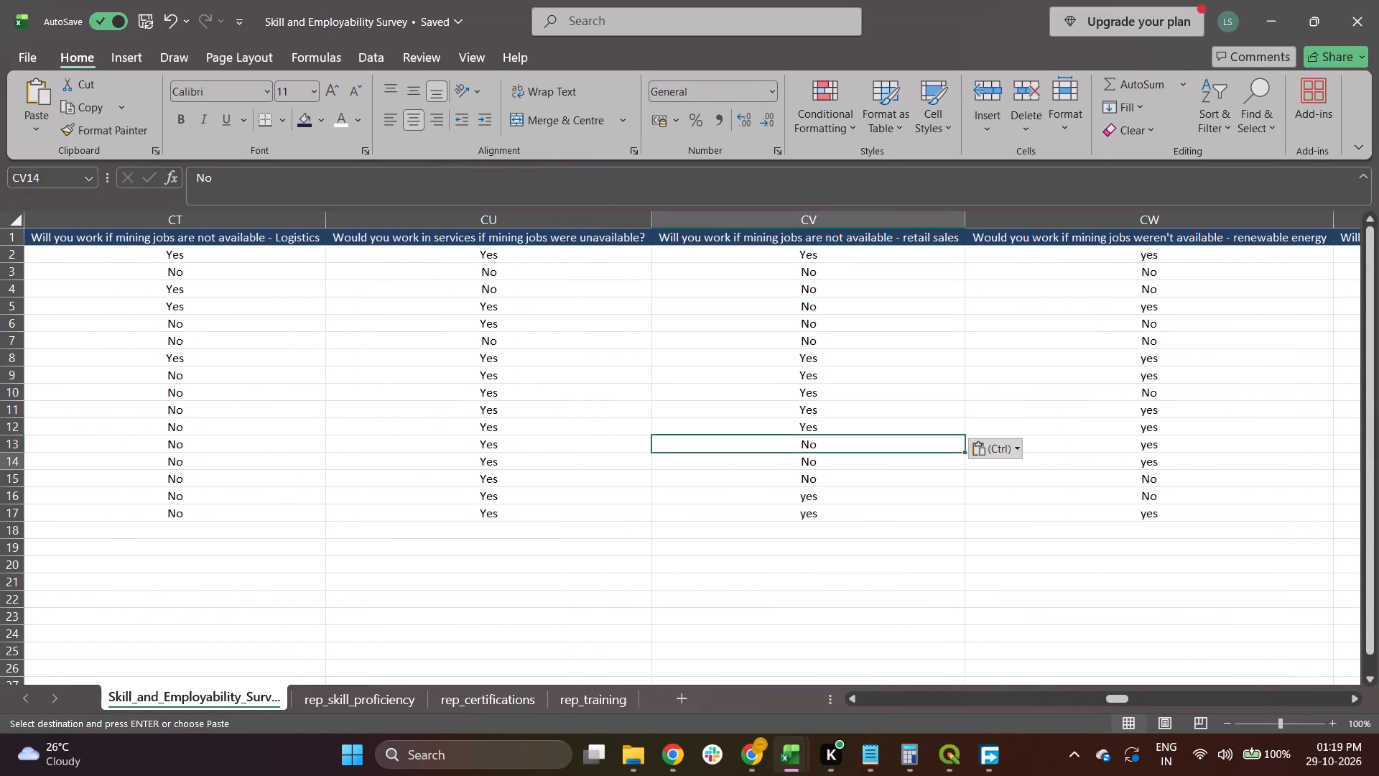
key(Down)
key(Down)
key(ctrl+v)
key(Down)
key(ctrl+v)
Paste the copied "Yes" over CX17 up to CX8 in the entrepreneurship column.
key(Right)
key(Right)
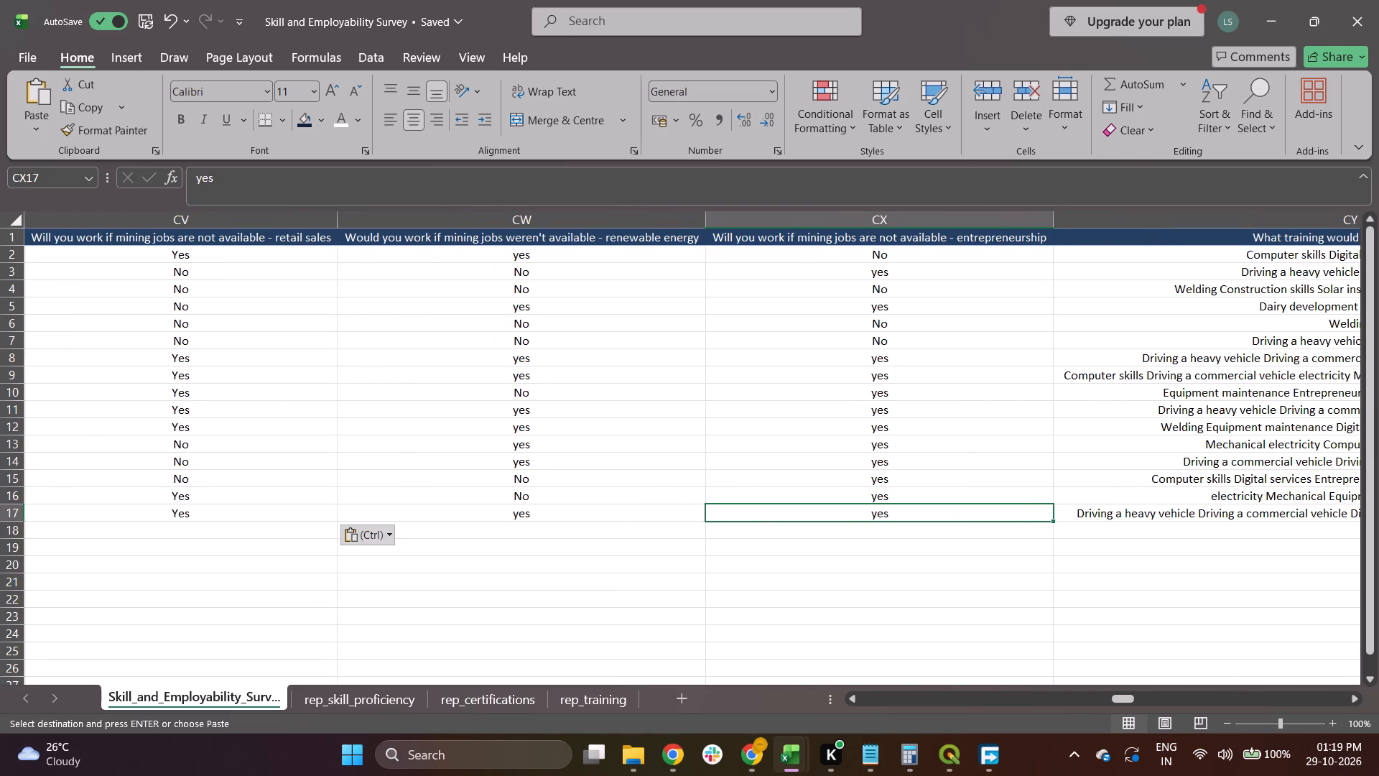
key(Left)
key(Right)
key(ctrl+v)
key(Up)
key(ctrl+v)
key(Up)
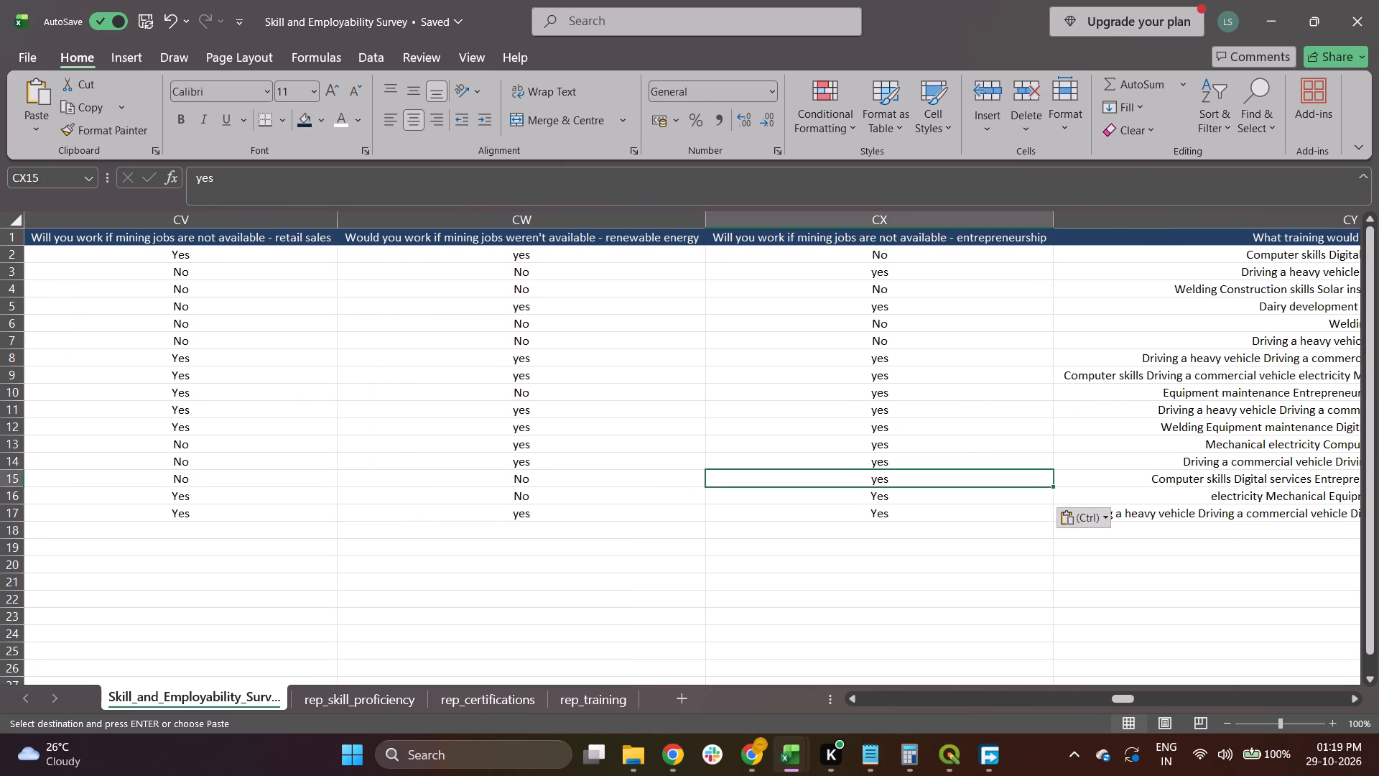
key(ctrl+v)
key(Up)
key(ctrl+v)
key(Up)
key(ctrl+v)
key(Up)
key(ctrl+v)
key(Up)
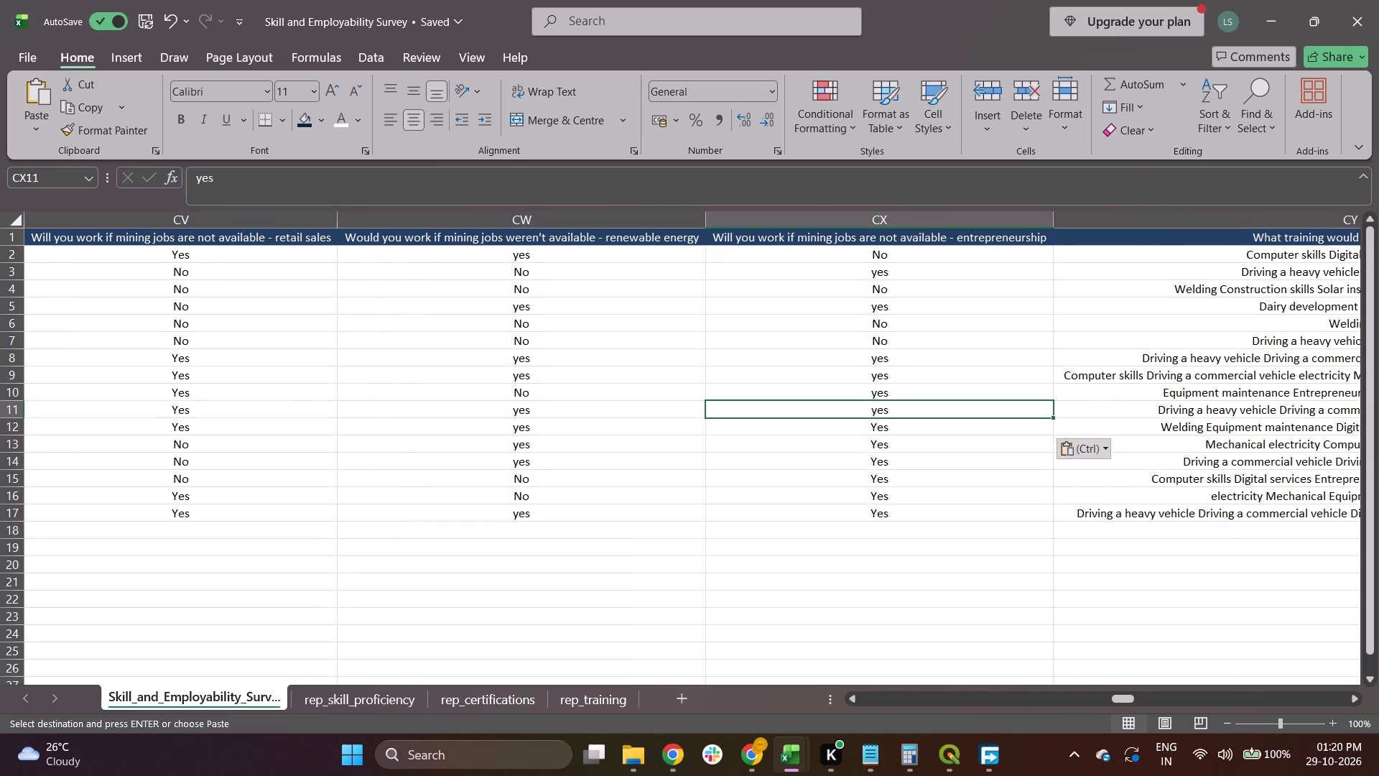
key(ctrl+v)
key(Up)
key(ctrl+v)
key(Up)
key(ctrl+v)
key(Up)
key(ctrl+v)
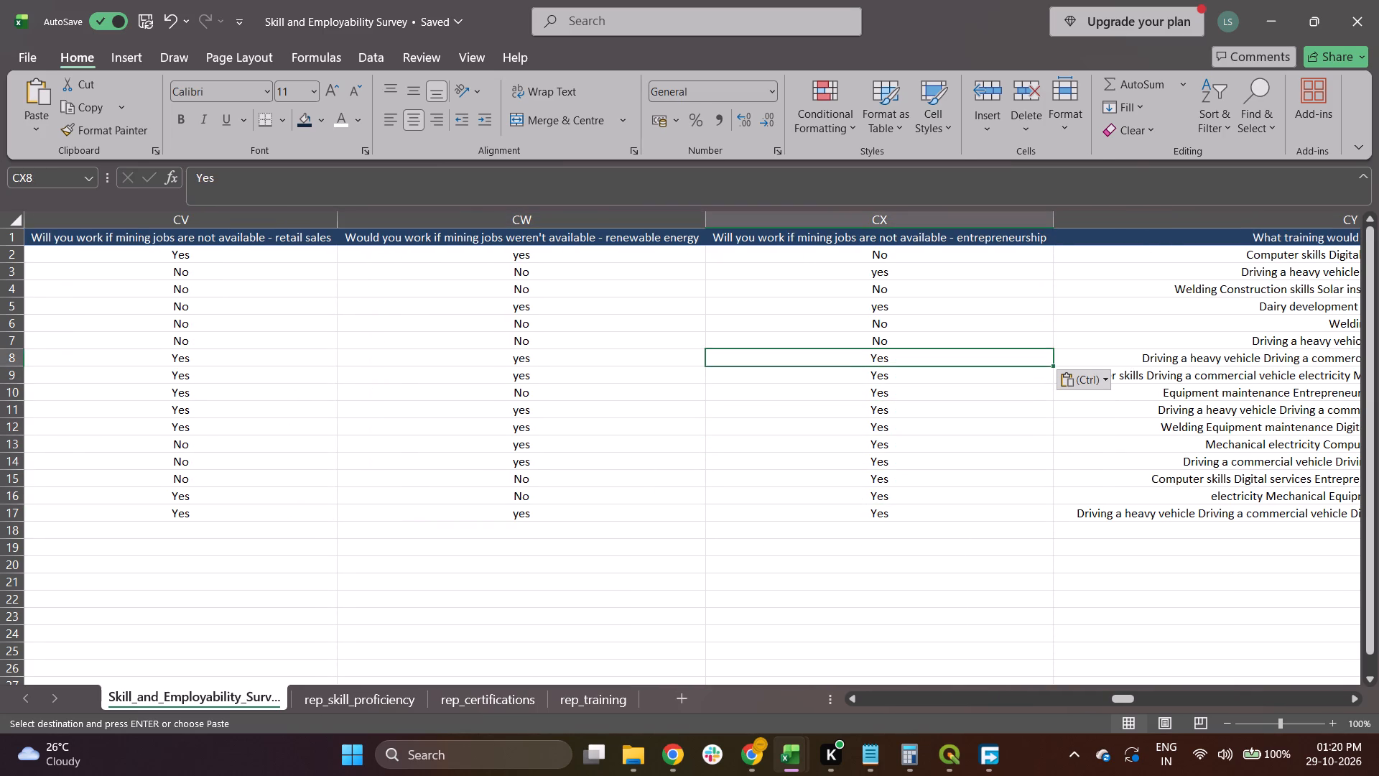
Paste the copied "Yes" into CX5 and CX3 of the entrepreneurship column.
key(Up)
key(Up)
key(Up)
key(ctrl+v)
key(Up)
key(Up)
key(ctrl+v)
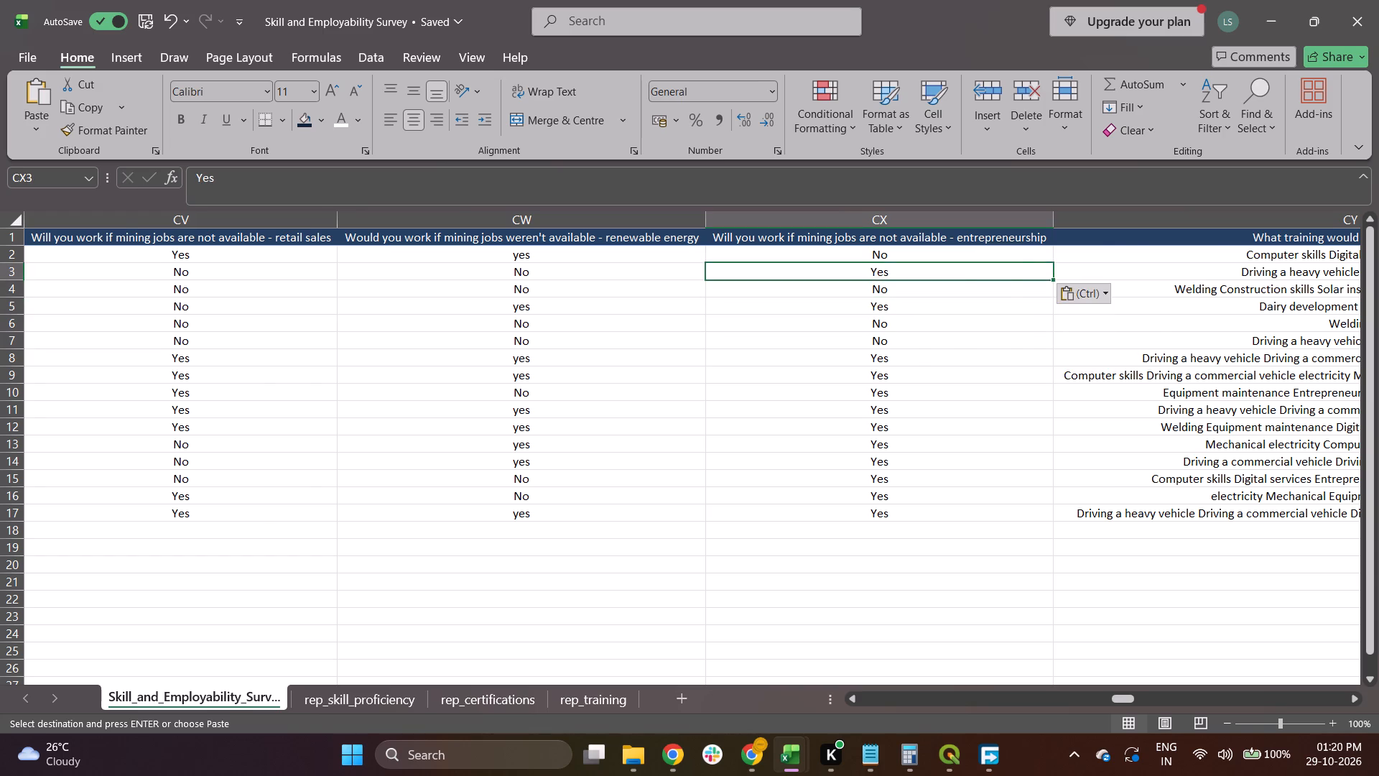
Capitalise the first word of CY16 as "Electricity" in the column asking what training would be liked.
key(Right)
key(Right)
key(Left)
key(Left)
key(Down)
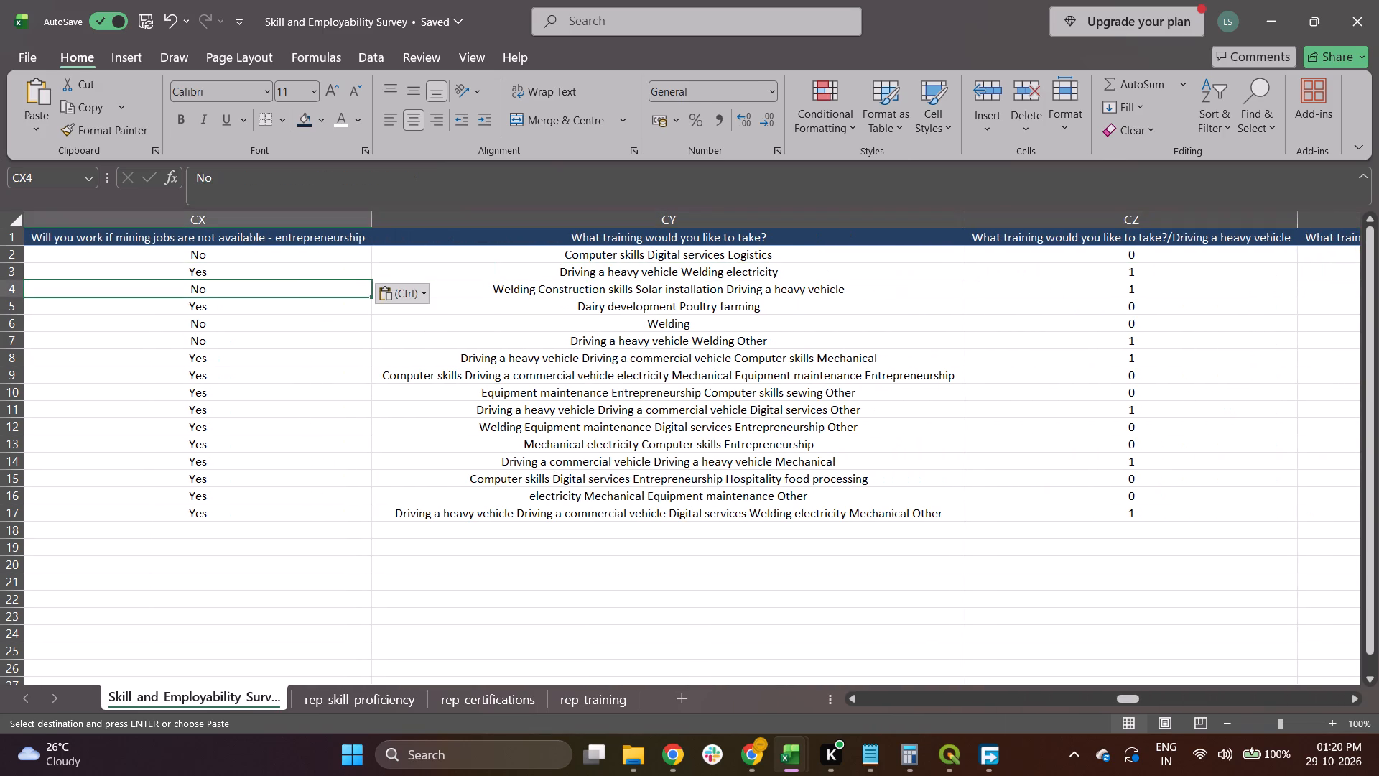
key(Right)
key(Down)
key(Down)
key(Down)
key(Down)
key(Down)
key(Down)
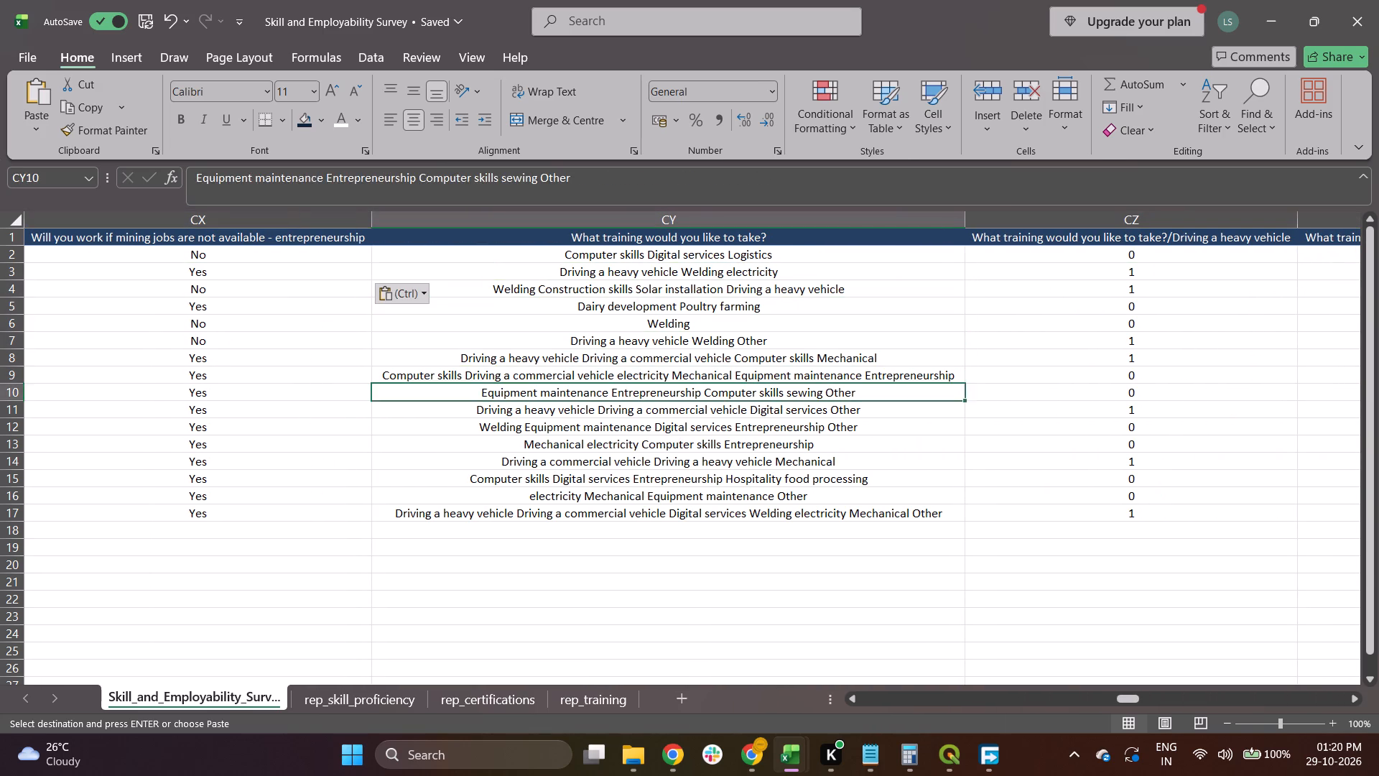
key(Down)
key(Down)
key(Down)
key(Down)
key(Down)
key(Down)
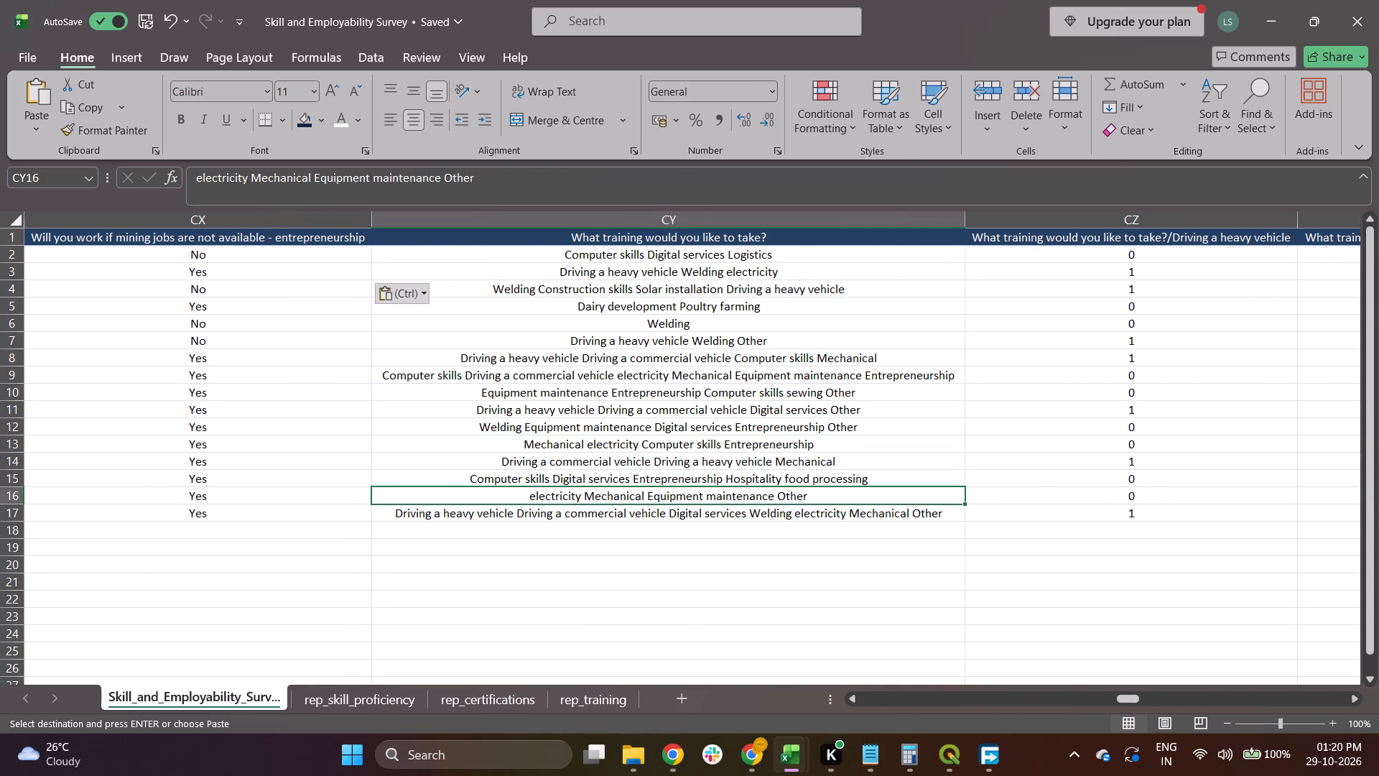
click(222, 184)
key(Left)
key(Left)
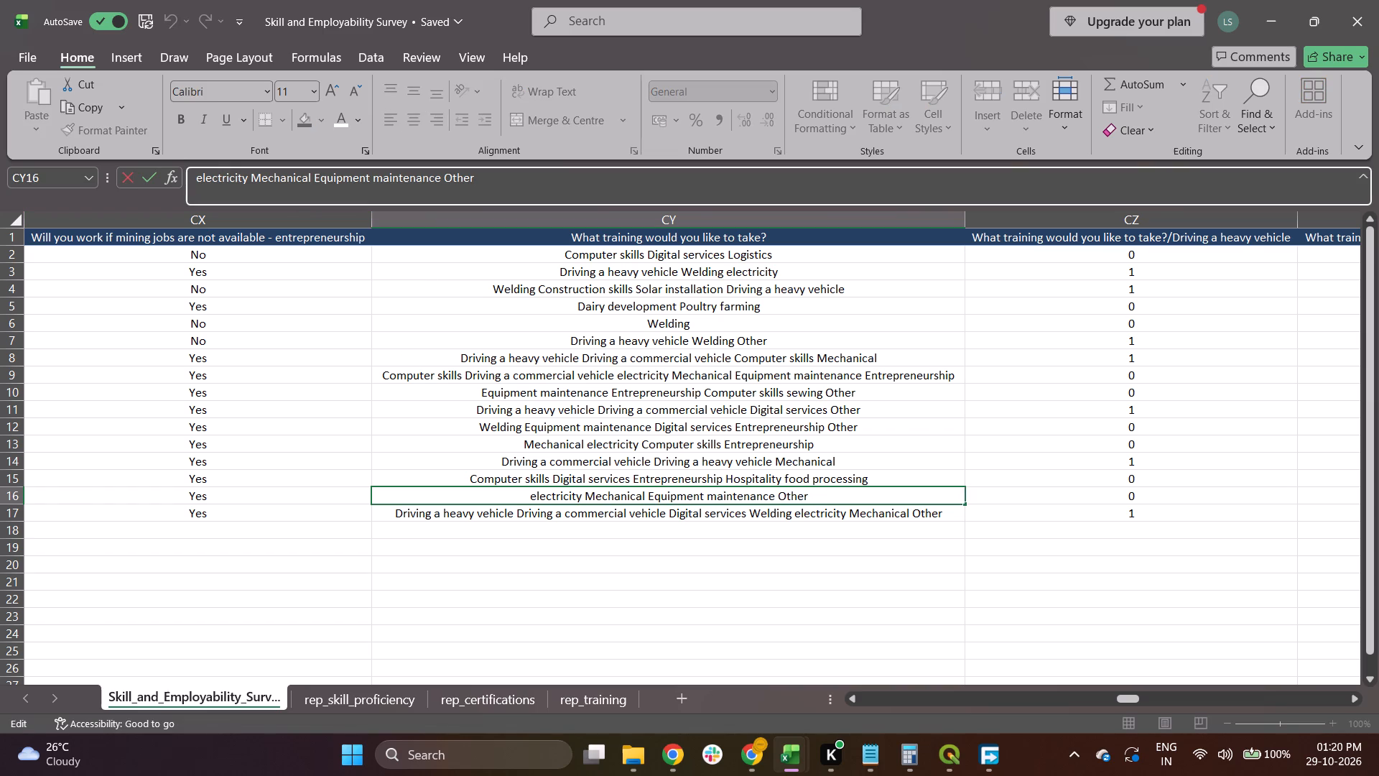
key(Left)
key(Left)
key(BackSpace)
key(shift+e)
key(Right)
key(Tab)
Examine the individual training-choice columns from CZ through to the Preferred duration column for entries needing clean-up.
key(Up)
key(Up)
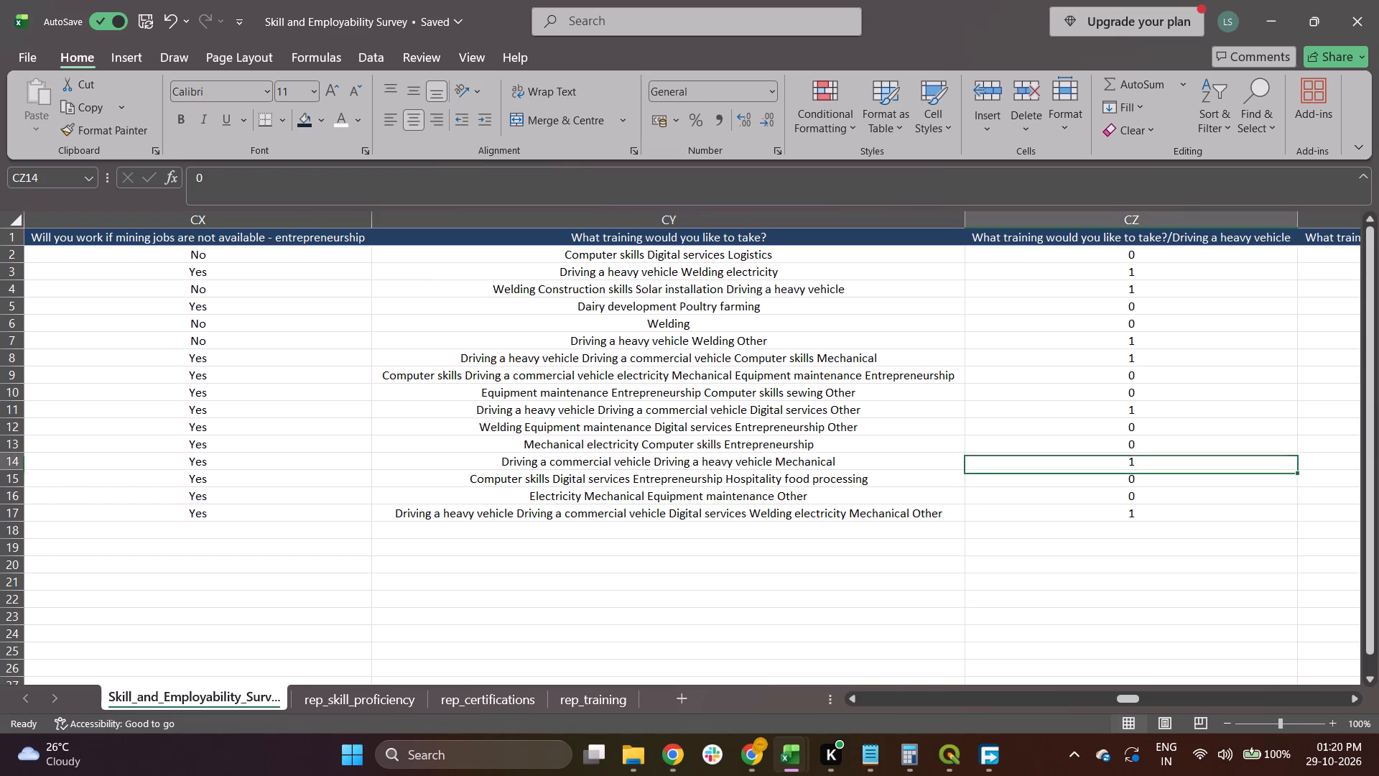
key(Up)
key(Up)
key(Up)
key(Up)
key(Right)
key(Up)
key(Up)
key(Up)
key(Right)
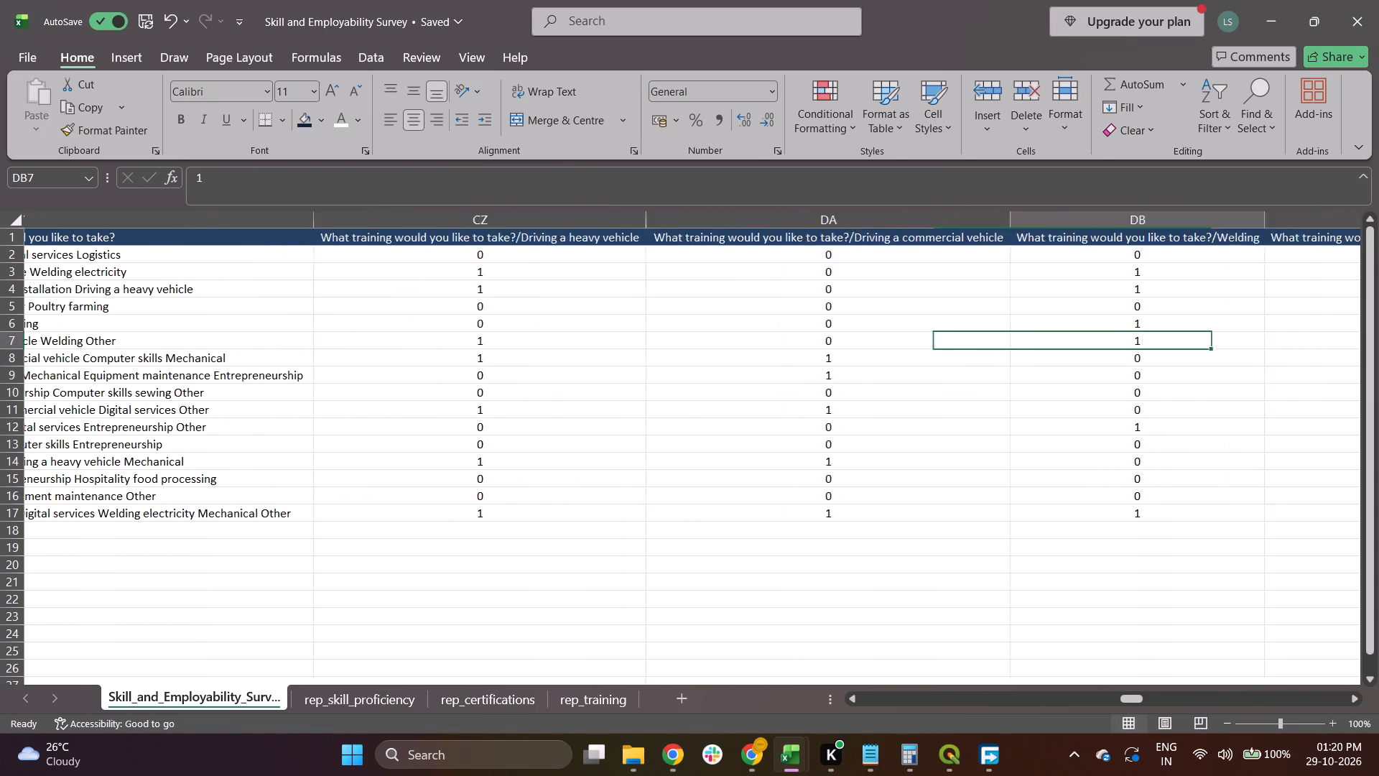
key(Right)
key(Right)
key(Right)
key(Right)
key(Right)
key(Right)
key(Right)
key(Right)
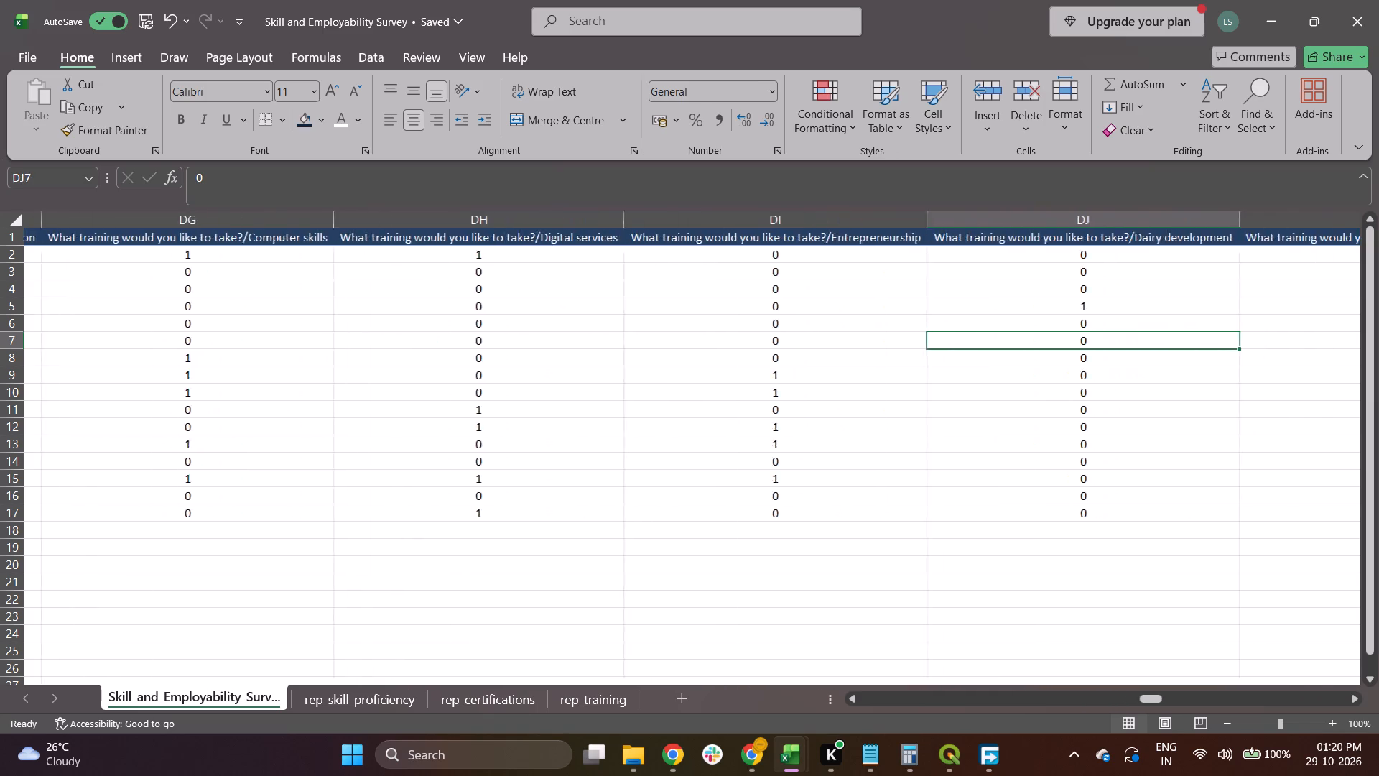
key(Right)
key(Right)
key(Right)
key(Right)
key(Right)
key(Right)
key(Right)
key(Right)
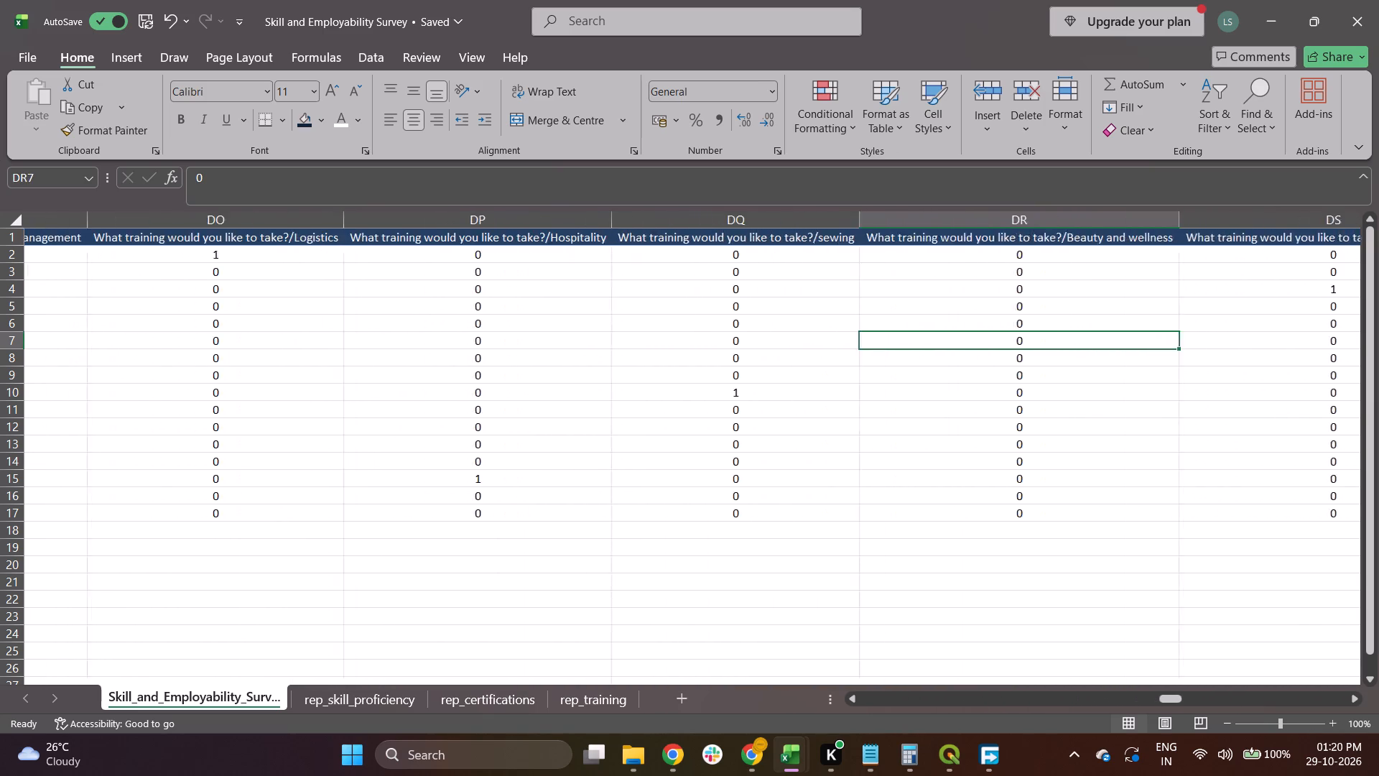
key(Right)
key(Right)
key(Right)
key(Right)
key(Left)
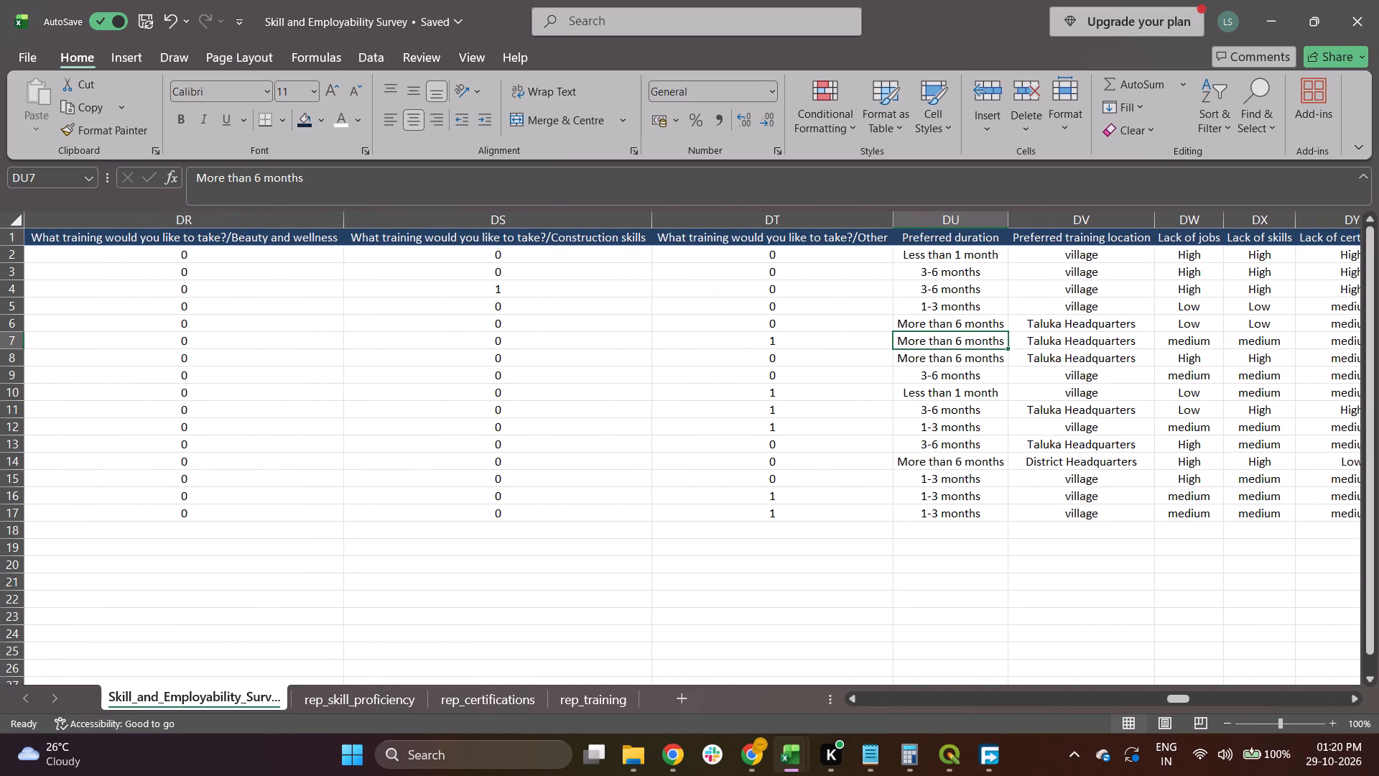
Enter "Village" in DV2, the first answer in the Preferred training location column.
key(Up)
key(Right)
key(Up)
key(Up)
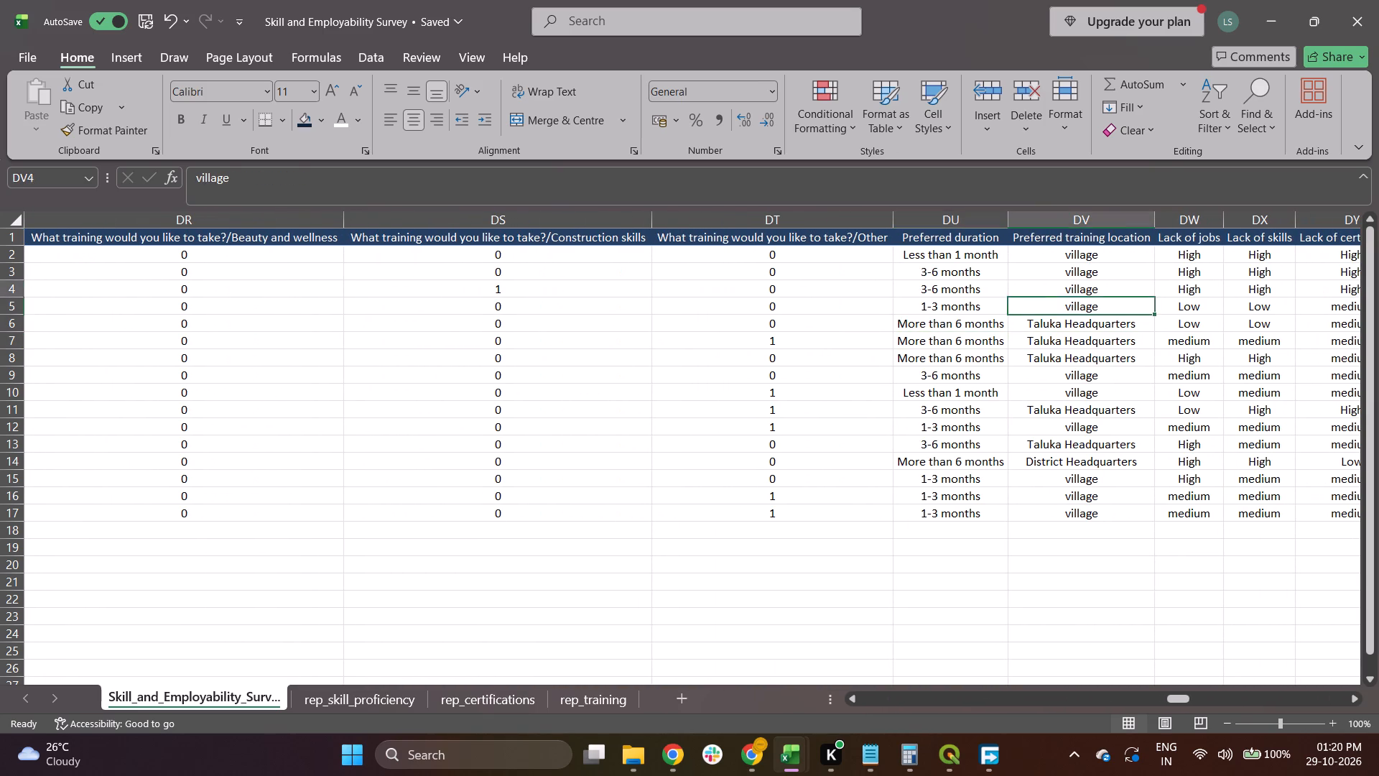
key(Up)
key(Up)
text(Village)
key(Tab)
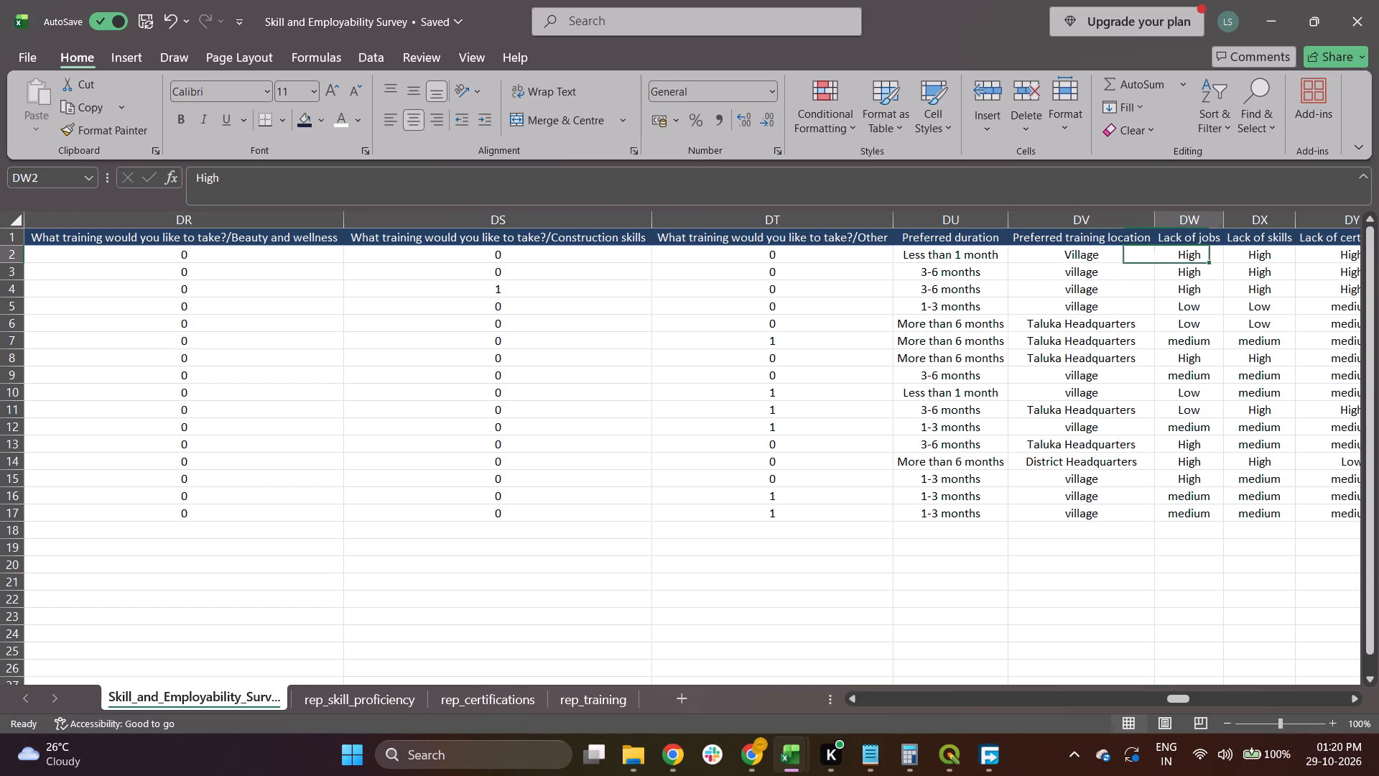
Copy "Village" from DV2 and paste it over DV3 to DV5 in the Preferred training location column.
key(Left)
key(ctrl+c)
key(Down)
key(ctrl+v)
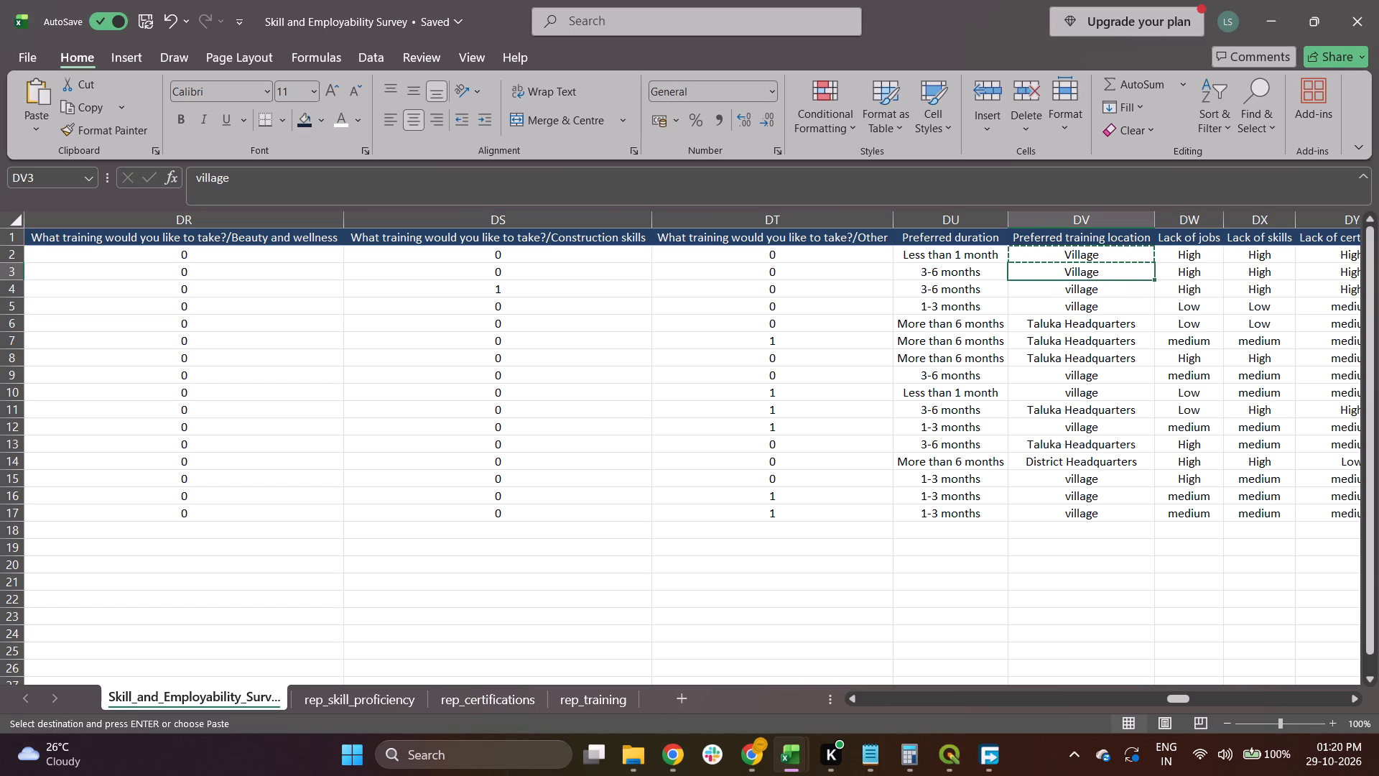
key(Down)
key(ctrl+v)
key(Down)
key(ctrl+v)
Paste the copied "Village" into DV9, DV10 and DV12 of the Preferred training location column.
key(Down)
key(Down)
key(Down)
key(Down)
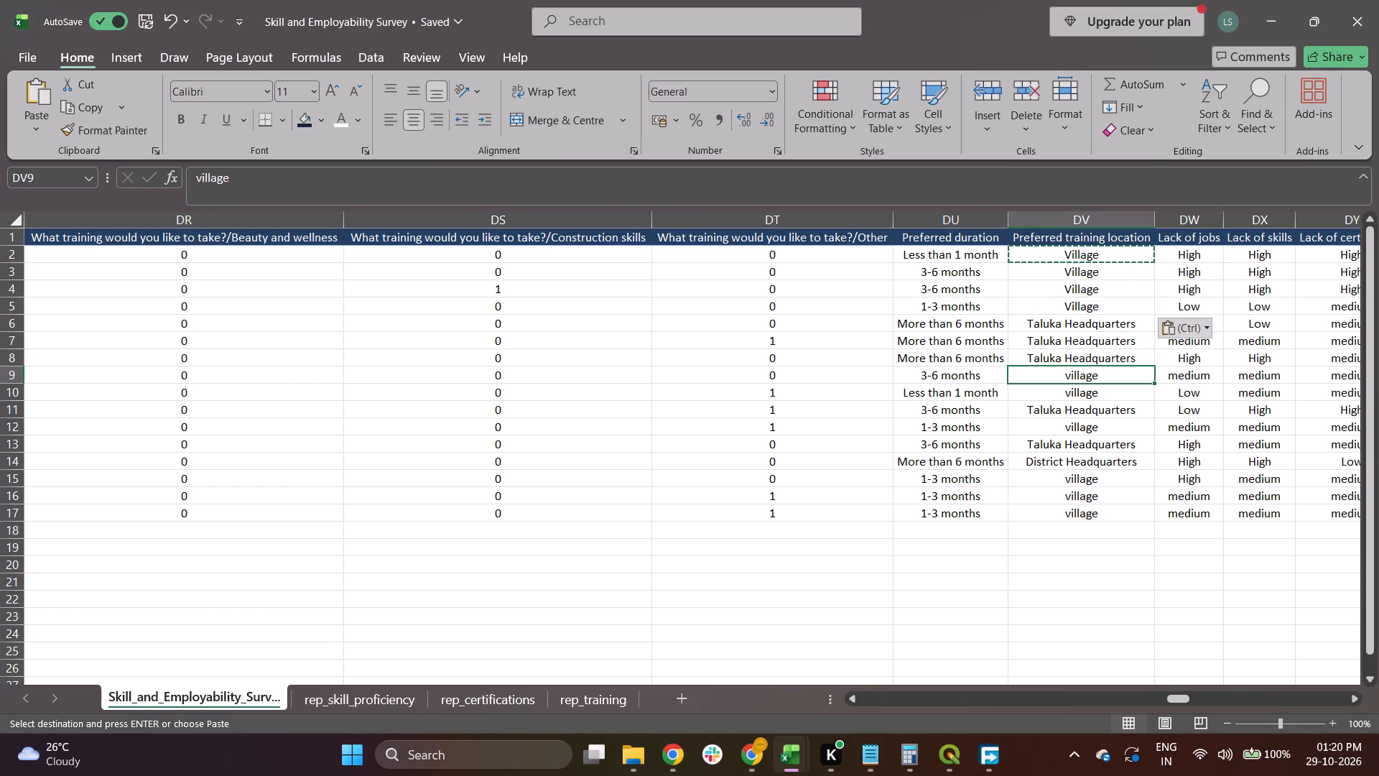
key(ctrl+v)
key(Down)
key(ctrl+v)
key(Down)
key(Down)
key(Down)
key(Up)
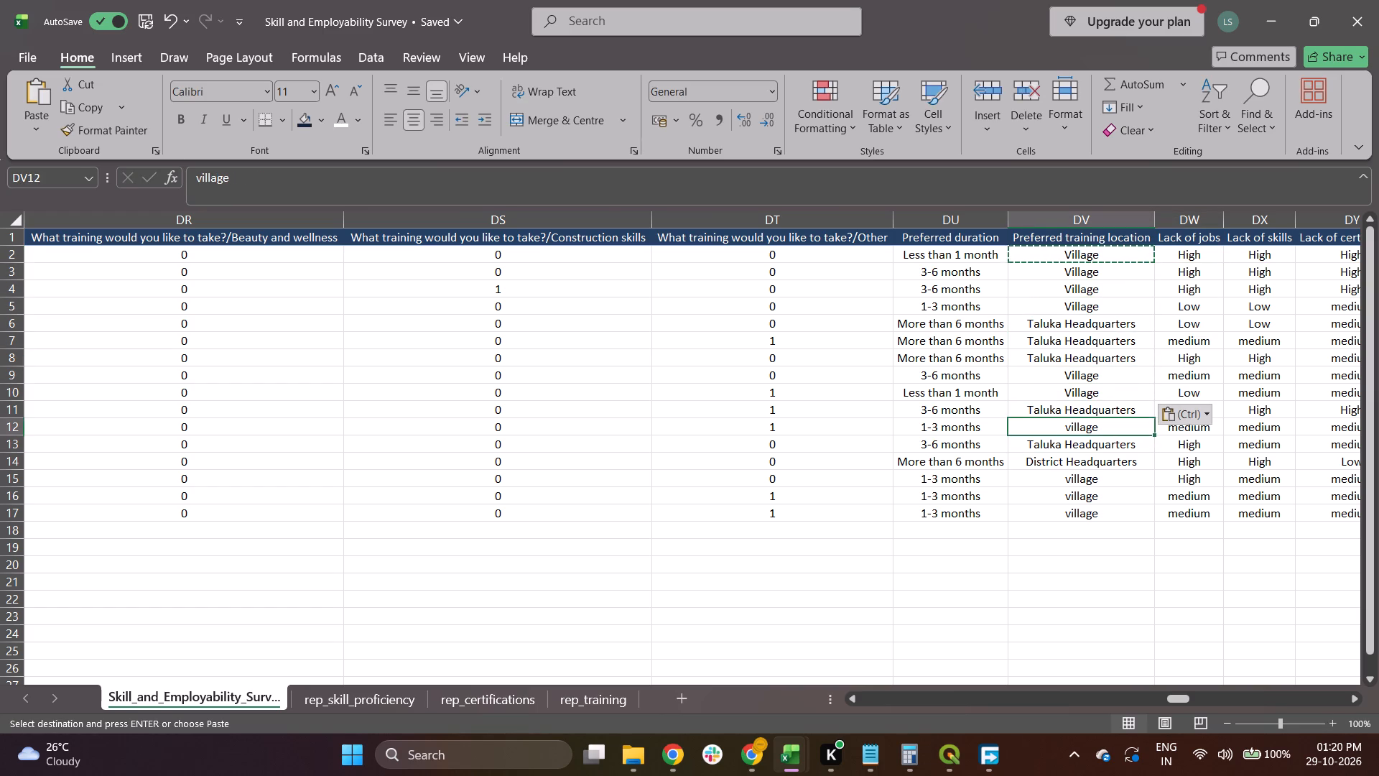
key(ctrl+v)
Paste the copied "Village" over DV15 to DV17 in the Preferred training location column.
key(Down)
key(Down)
key(Down)
key(ctrl+v)
key(Down)
key(ctrl+v)
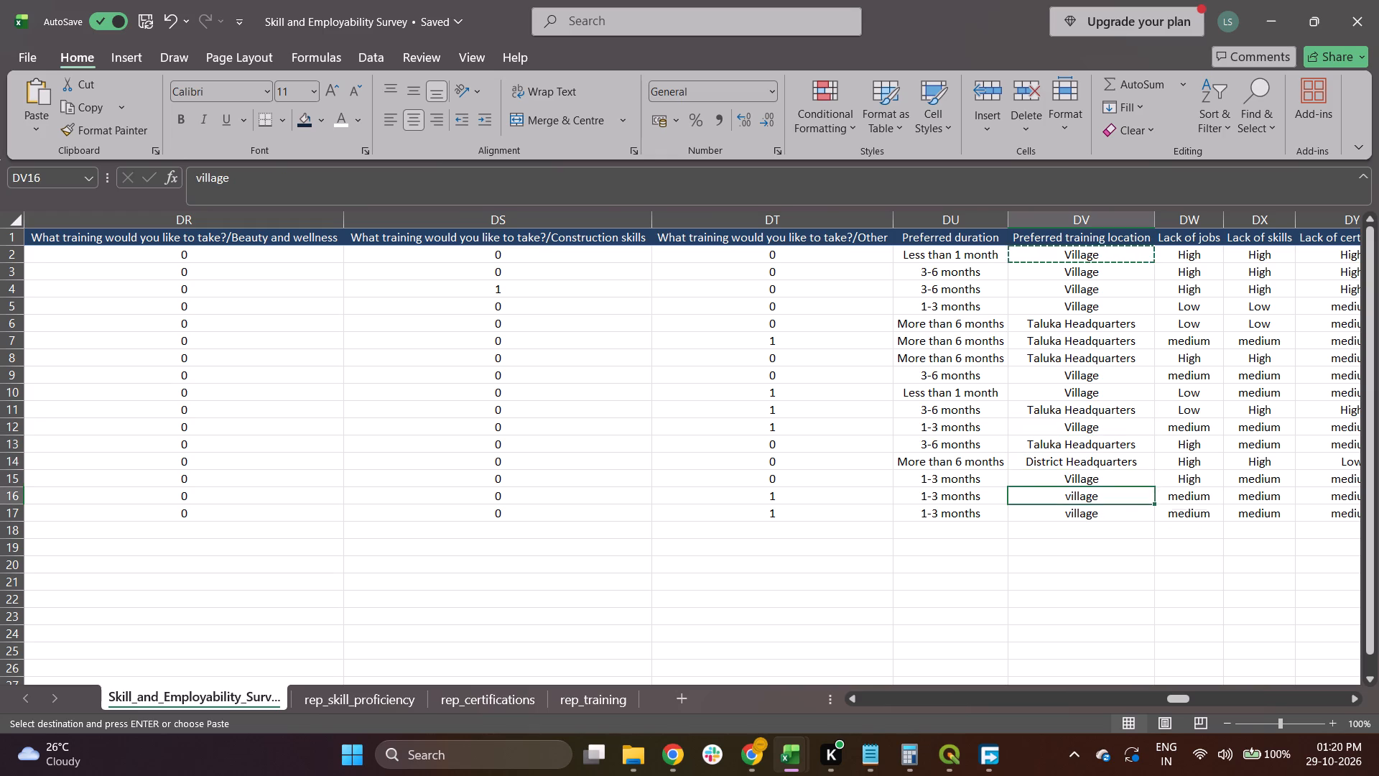
key(Down)
key(ctrl+v)
Enter "Medium" in DW17, the last answer in the Lack of jobs column.
key(Right)
key(Right)
key(Left)
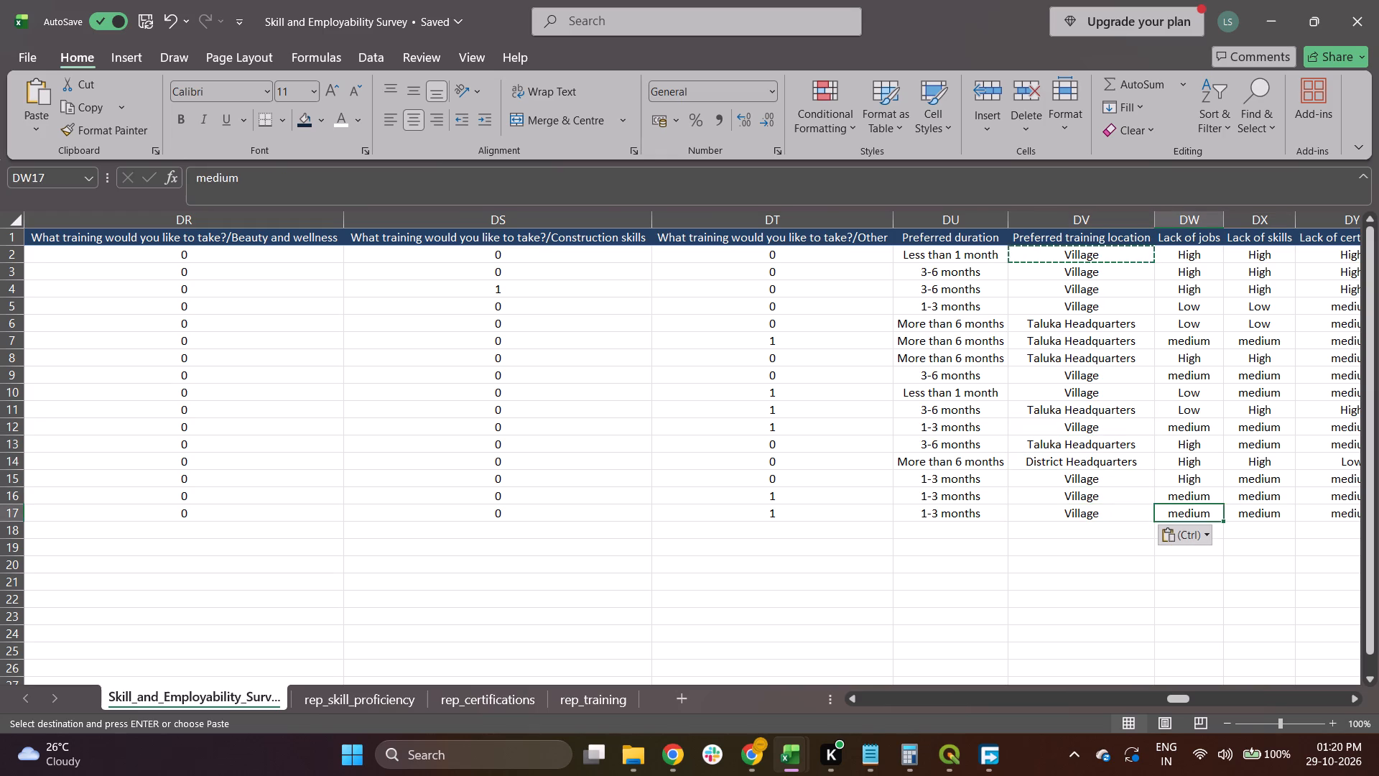
text(Medium)
key(Tab)
Copy "Medium" from DW17 and paste it over DX15 to DX17 in the Lack of skills column and DW16 in Lack of jobs.
key(Left)
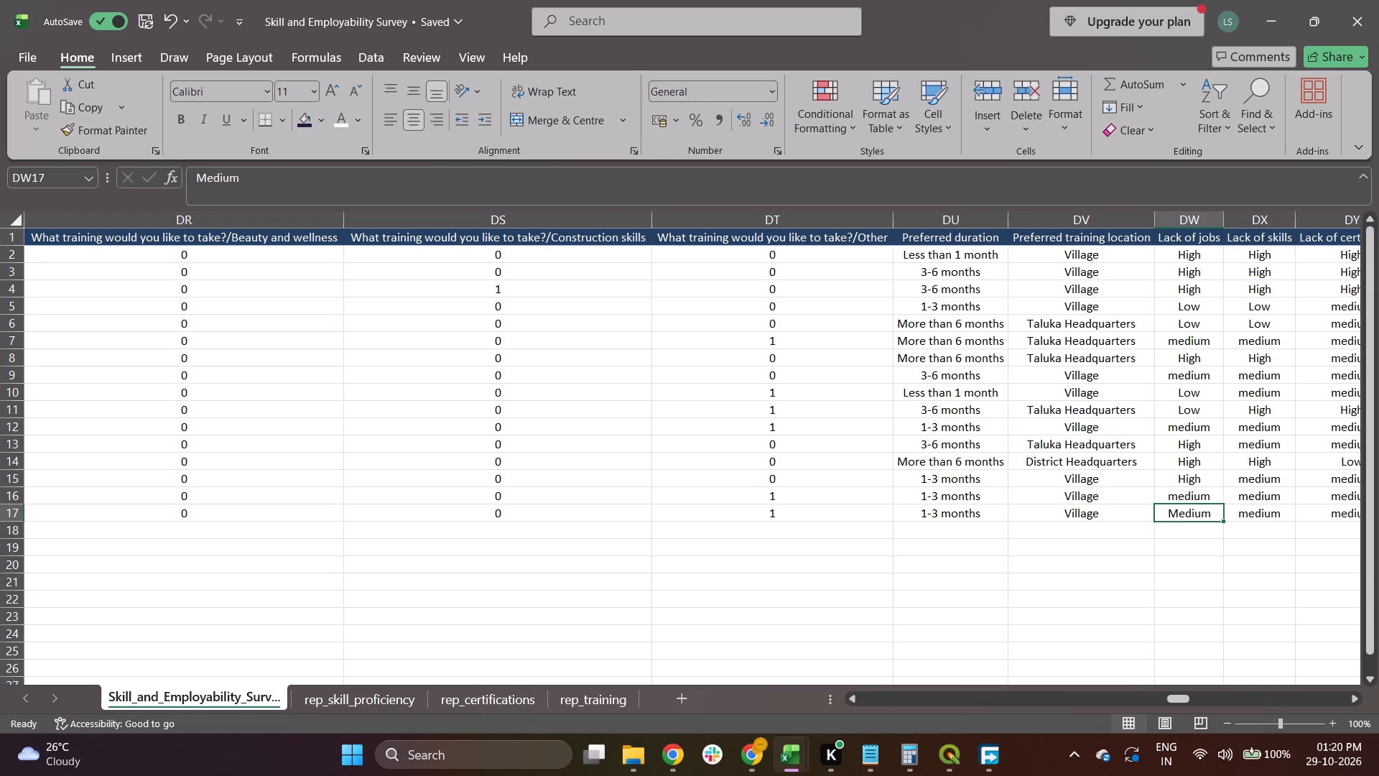
key(ctrl+c)
key(Right)
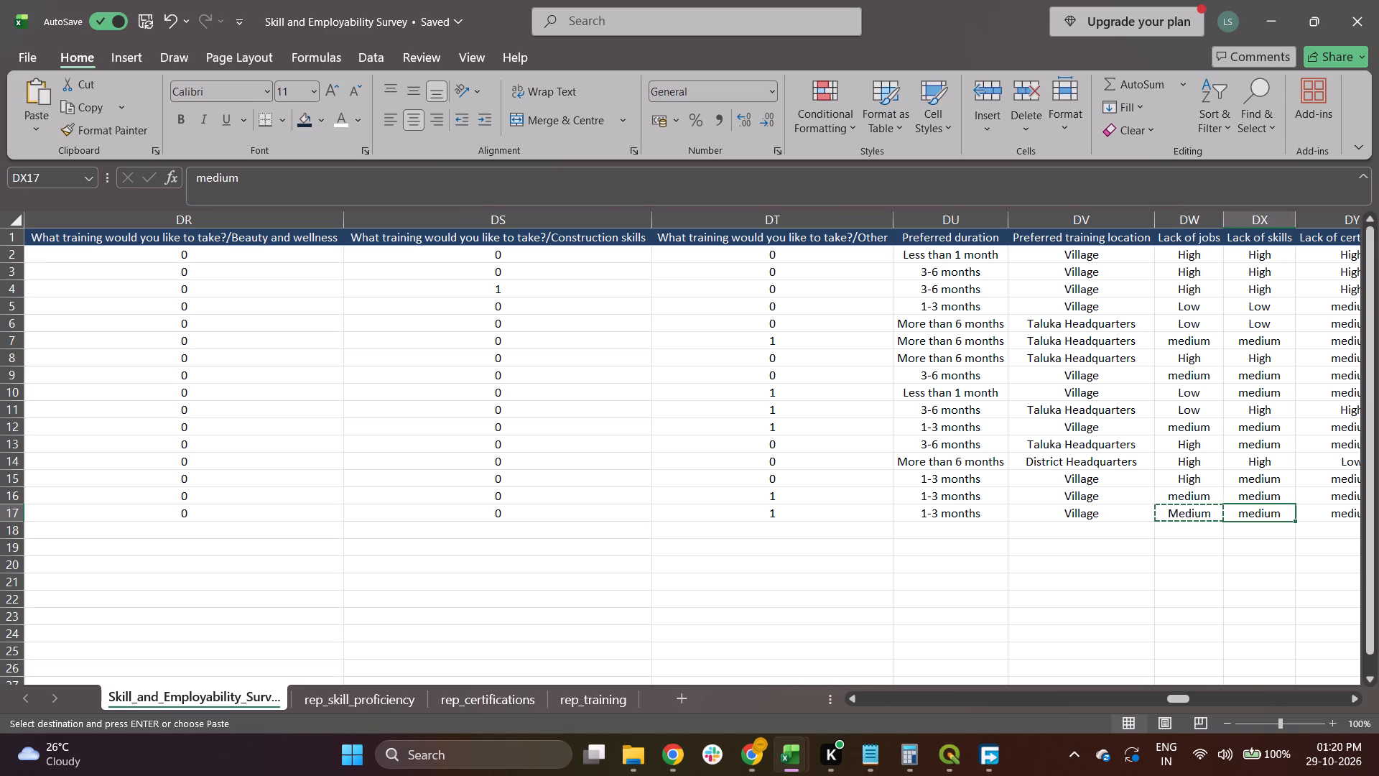
key(ctrl+v)
key(Up)
key(ctrl+v)
key(Up)
key(Left)
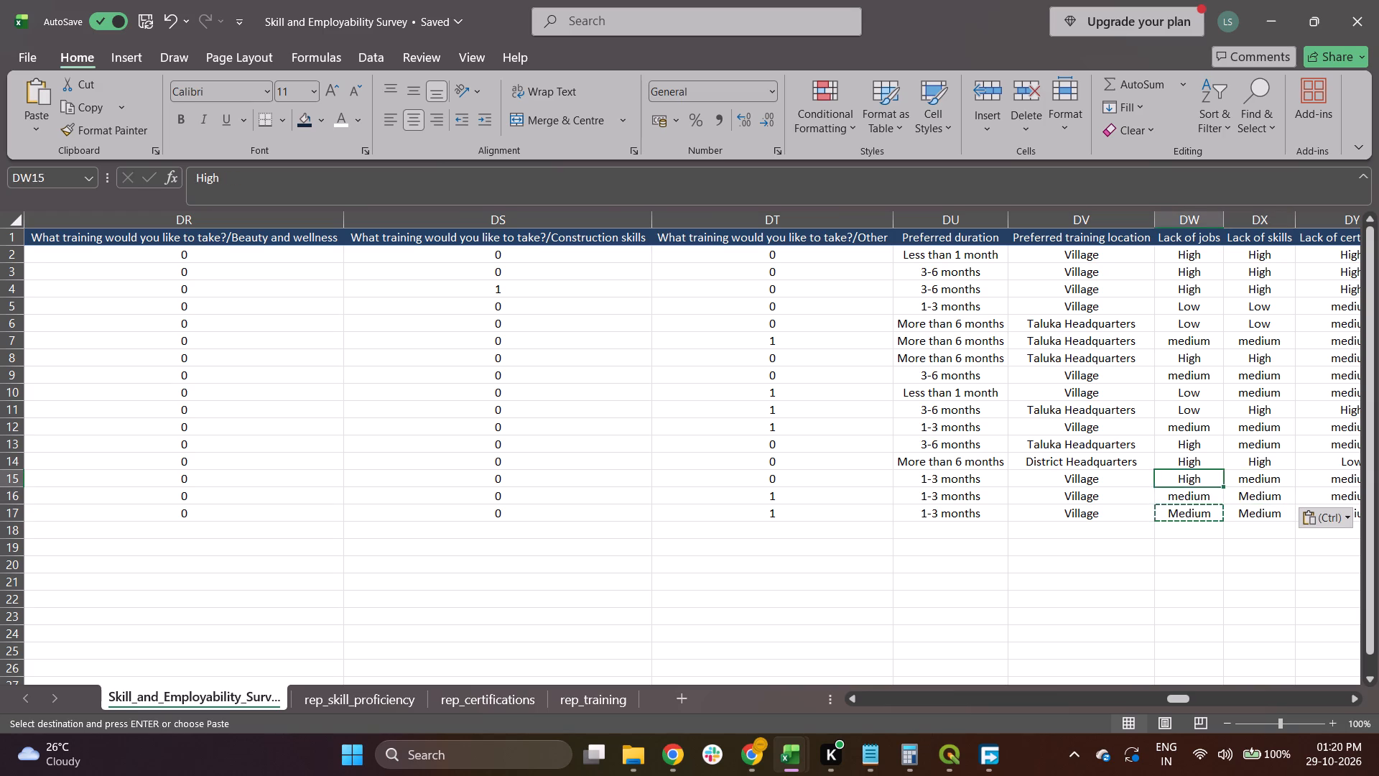
key(Down)
key(ctrl+v)
key(Up)
key(Right)
key(ctrl+v)
Paste the copied "Medium" into DX13 and DX12 of the Lack of skills column and DW12 of Lack of jobs.
key(Up)
key(Up)
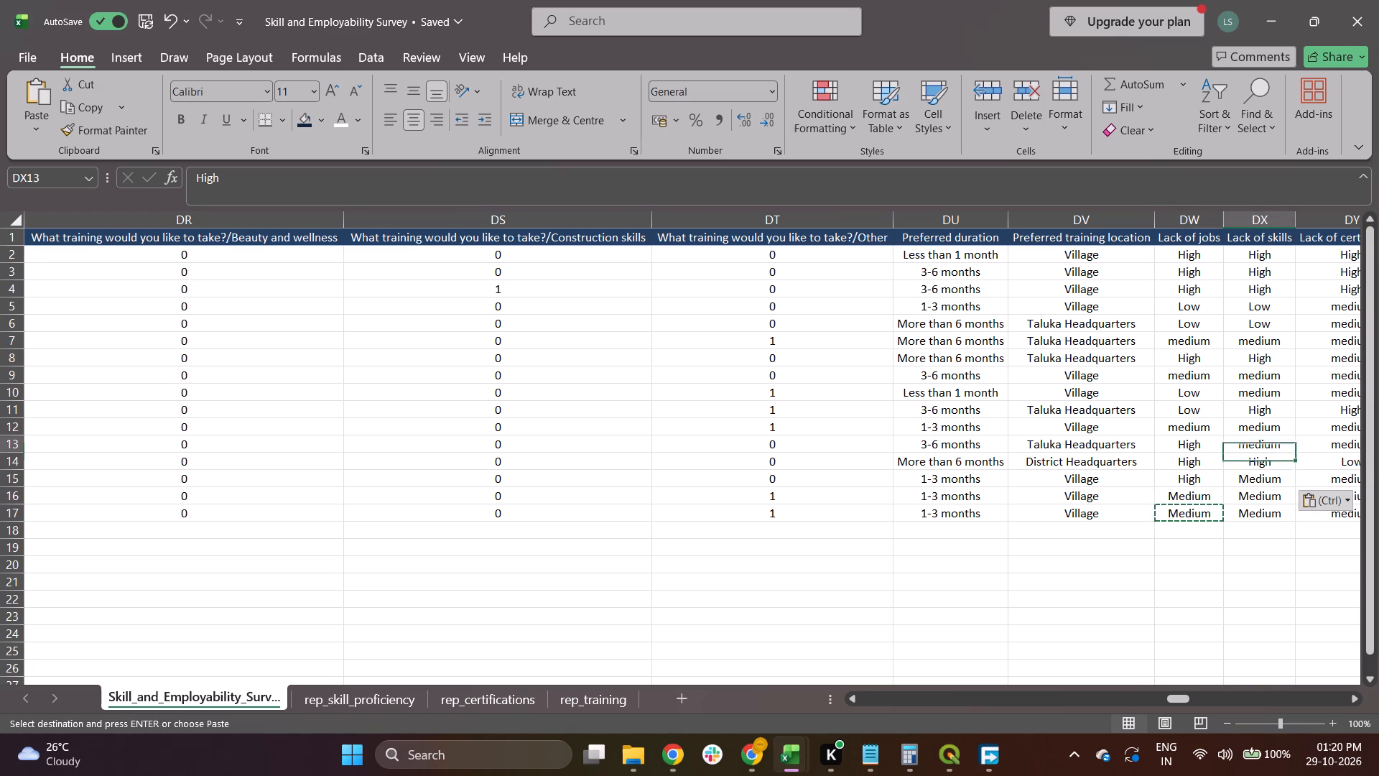
key(ctrl+v)
key(Up)
key(ctrl+v)
key(Left)
key(ctrl+v)
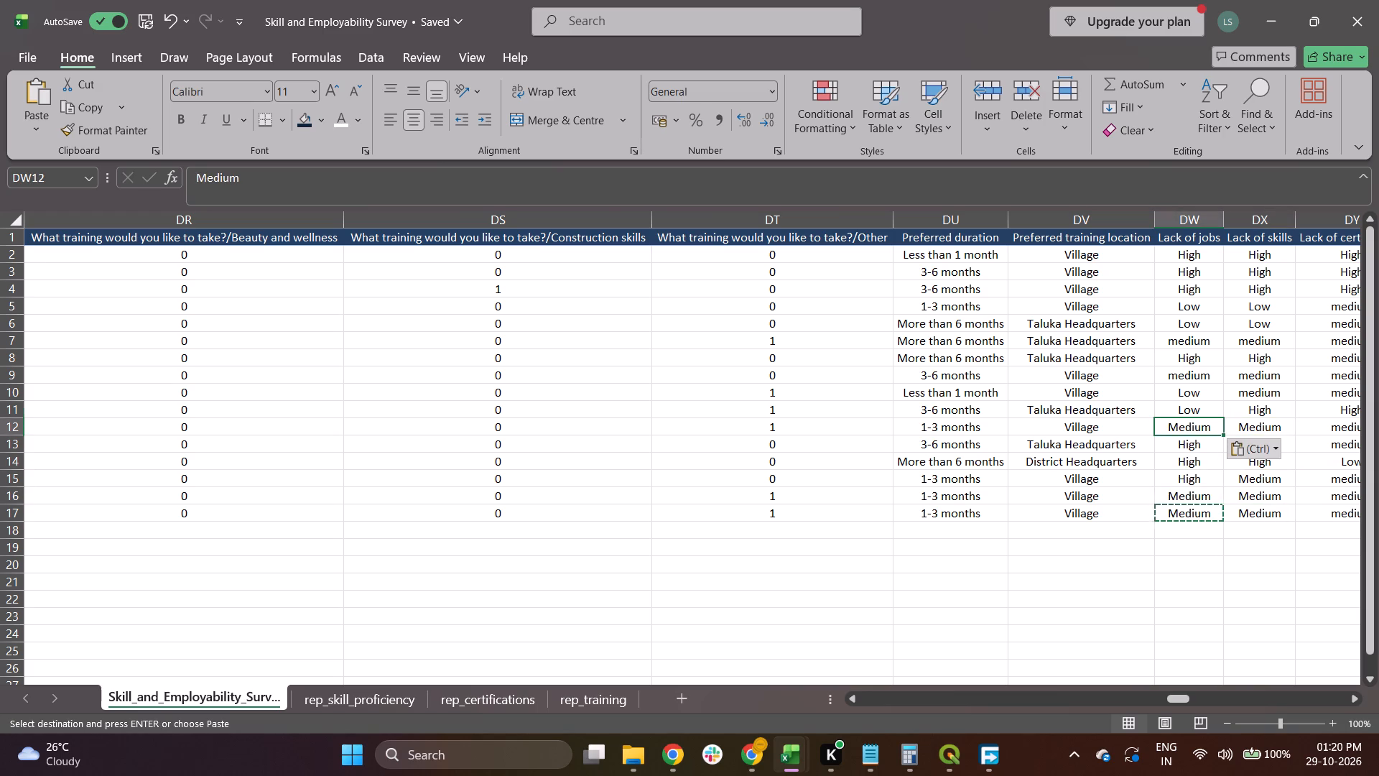
Paste the copied "Medium" into DW9 and DW7 of the Lack of jobs column.
key(Up)
key(Up)
key(Up)
key(ctrl+v)
key(Up)
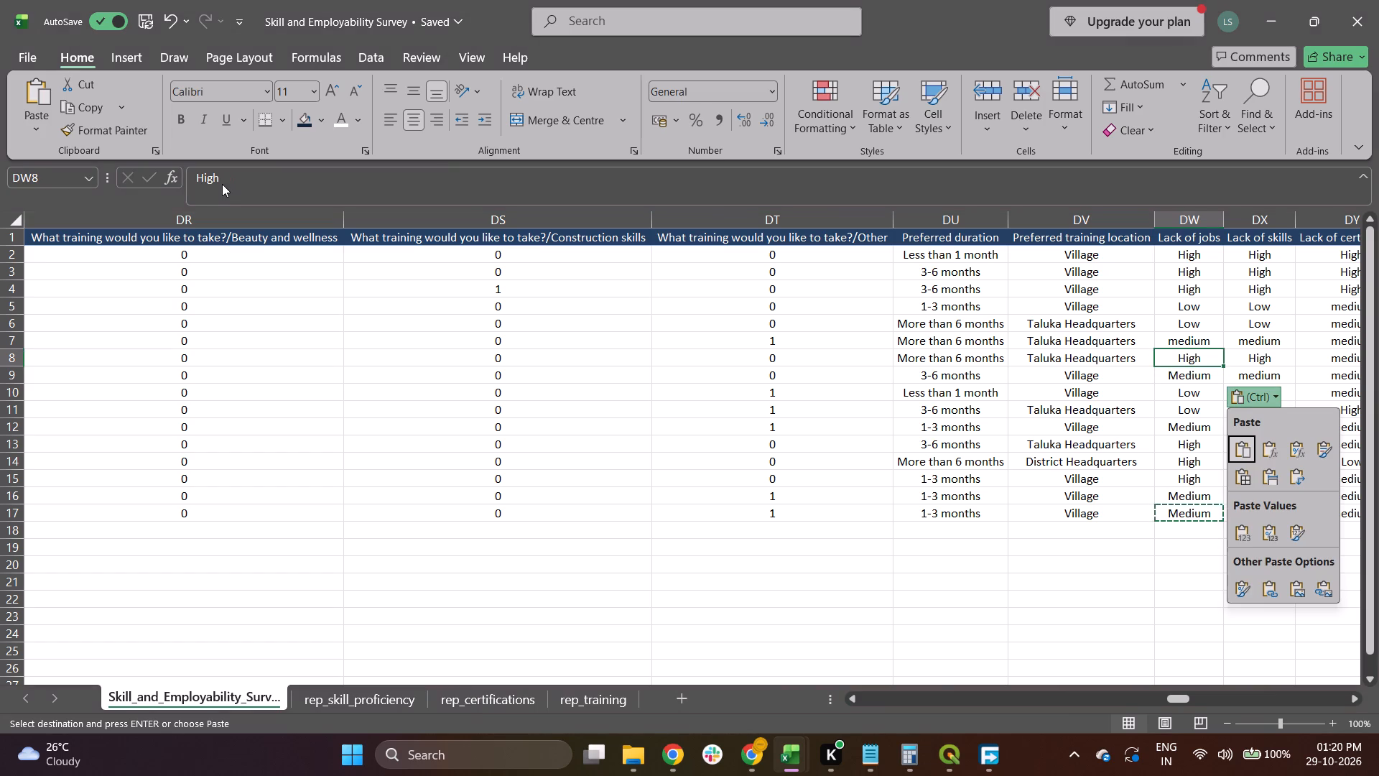
click(1195, 335)
key(Up)
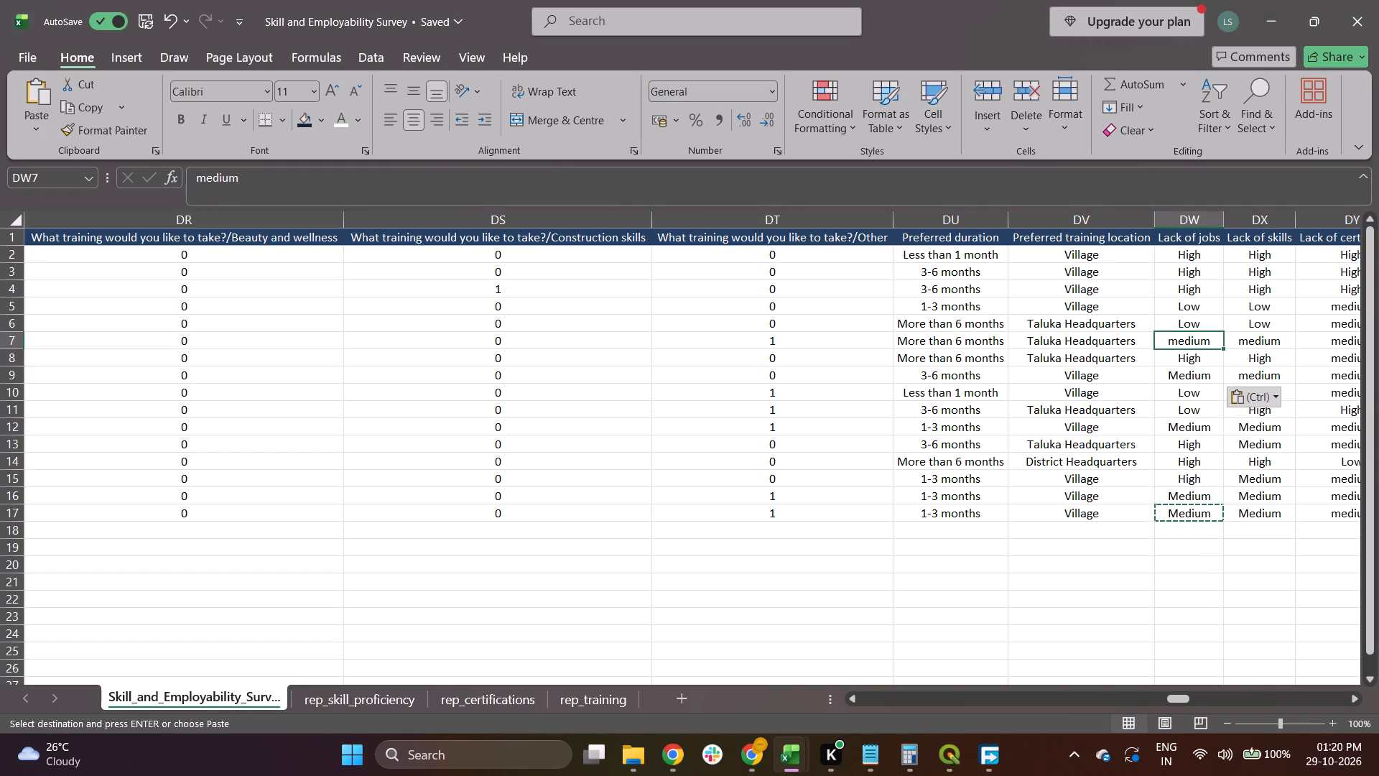
key(ctrl+v)
Paste the copied "Medium" into DX7, DX9 and DX10 of the Lack of skills column.
key(Right)
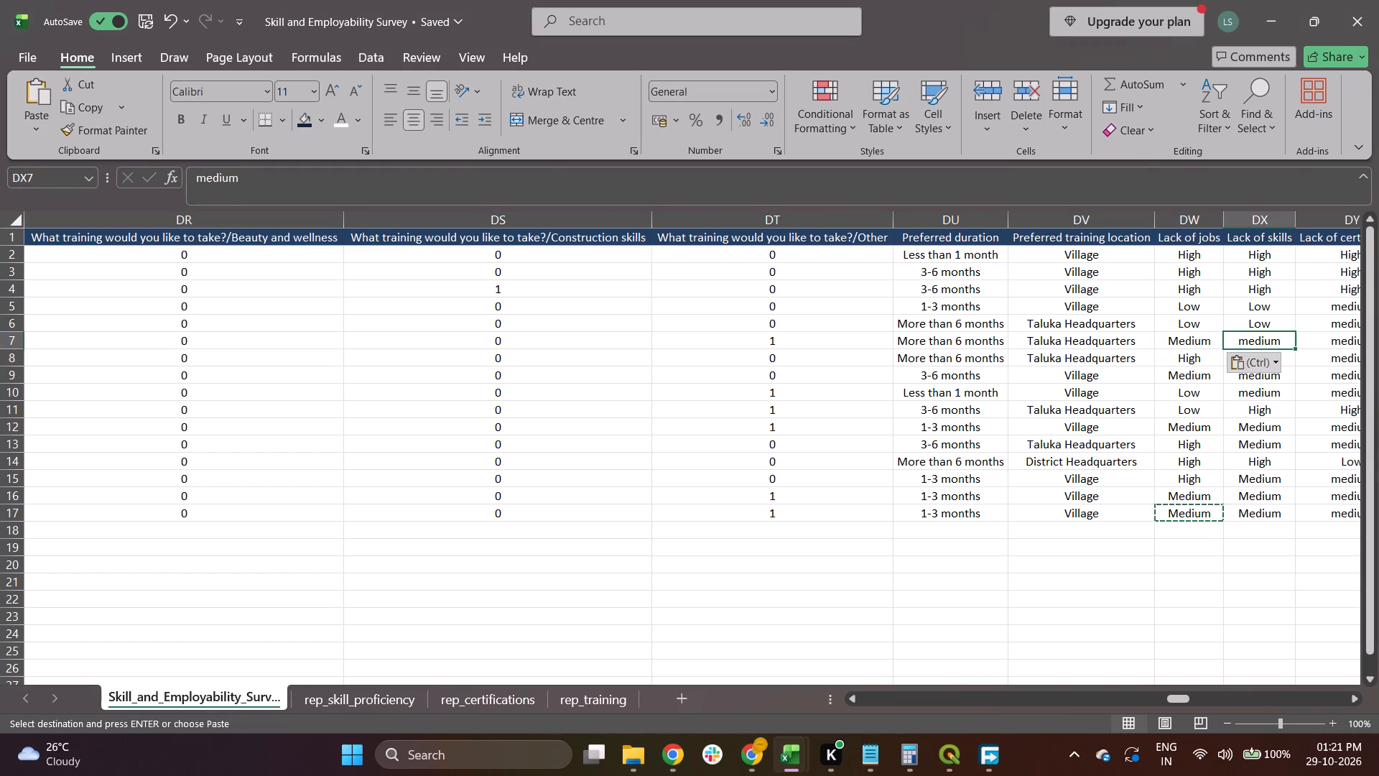
key(ctrl+v)
key(Down)
key(Down)
key(ctrl+v)
key(Down)
key(ctrl+v)
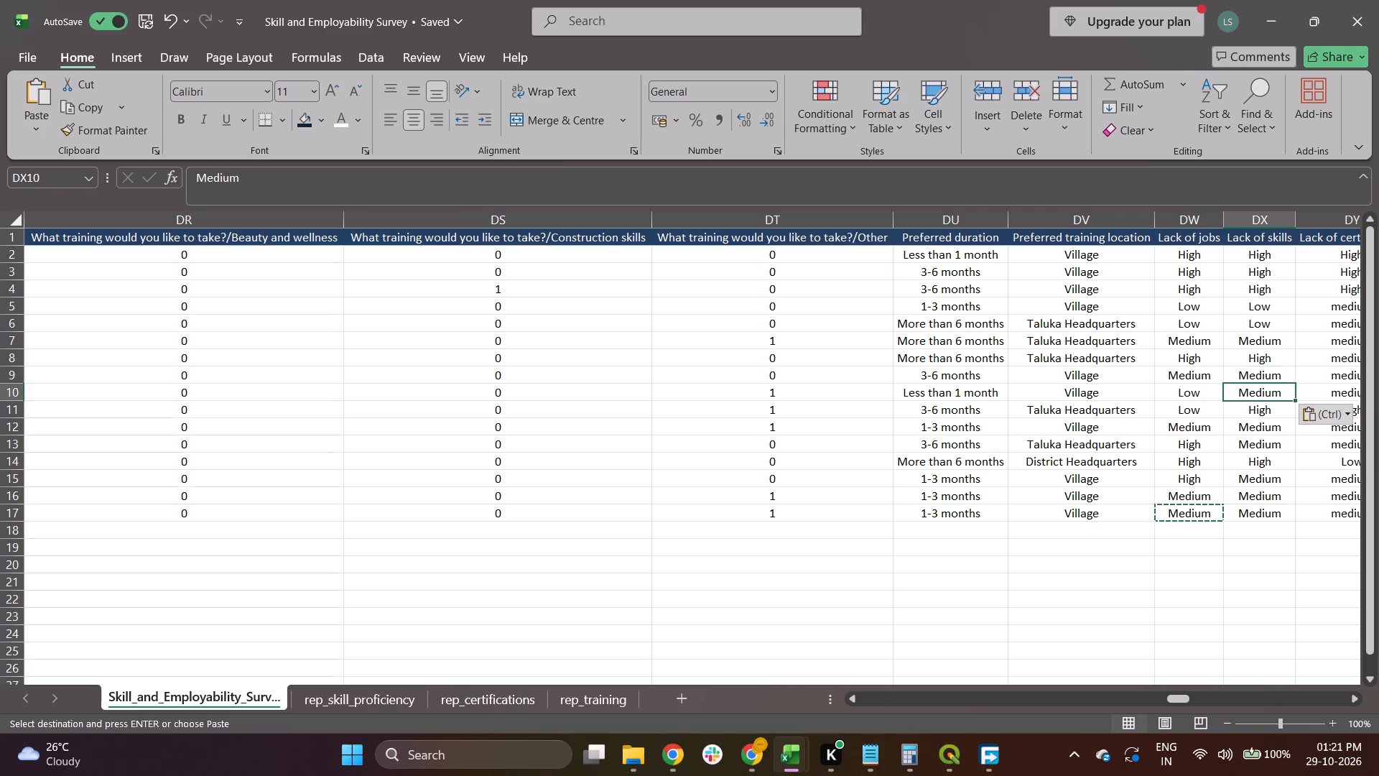
Paste the copied "Medium" into DY13 and DY12 of the Lack of certification column.
key(Down)
key(Down)
key(Down)
key(Down)
key(Right)
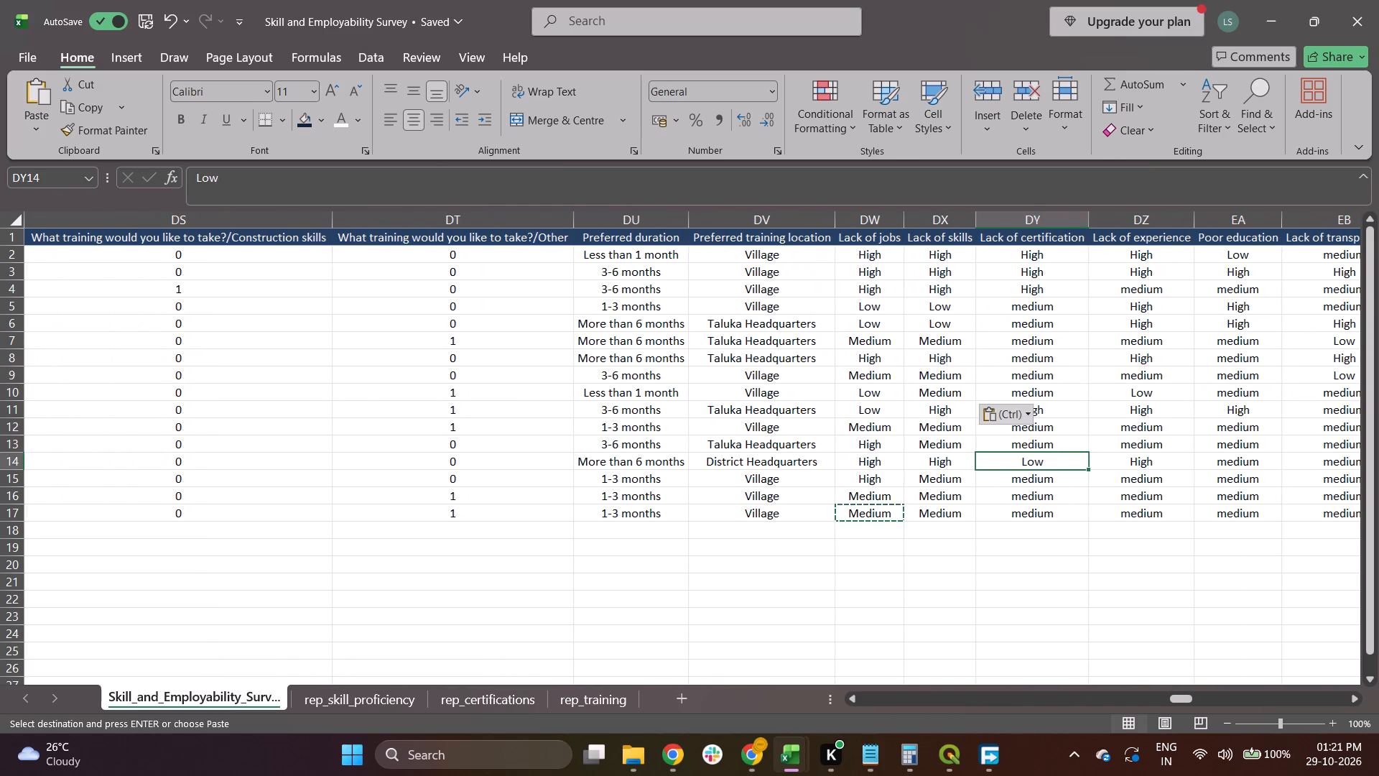
key(Up)
key(ctrl+v)
key(Up)
key(ctrl+v)
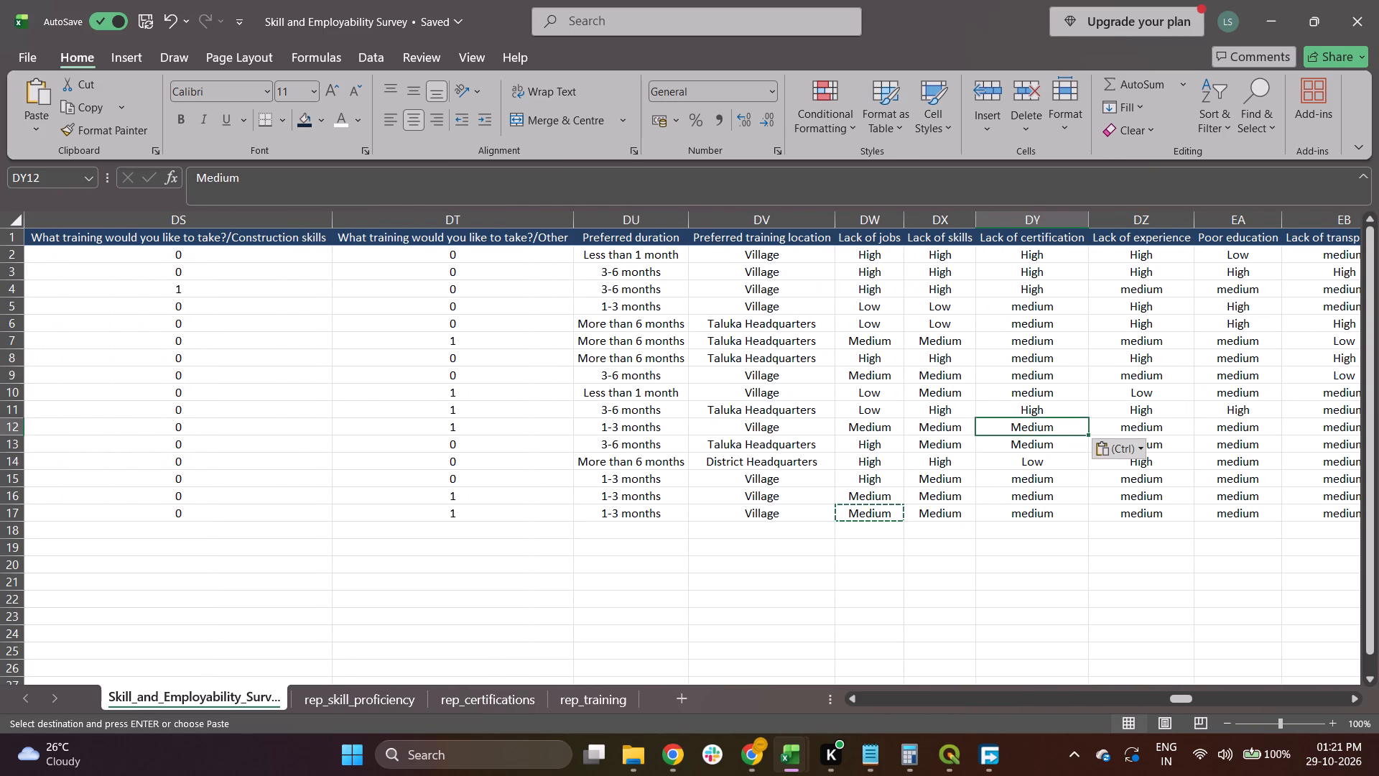
Paste the copied "Medium" over the range DY5 to DY10 in the Lack of certification column.
key(Up)
key(Up)
key(Up)
key(Down)
key(shift+Up)
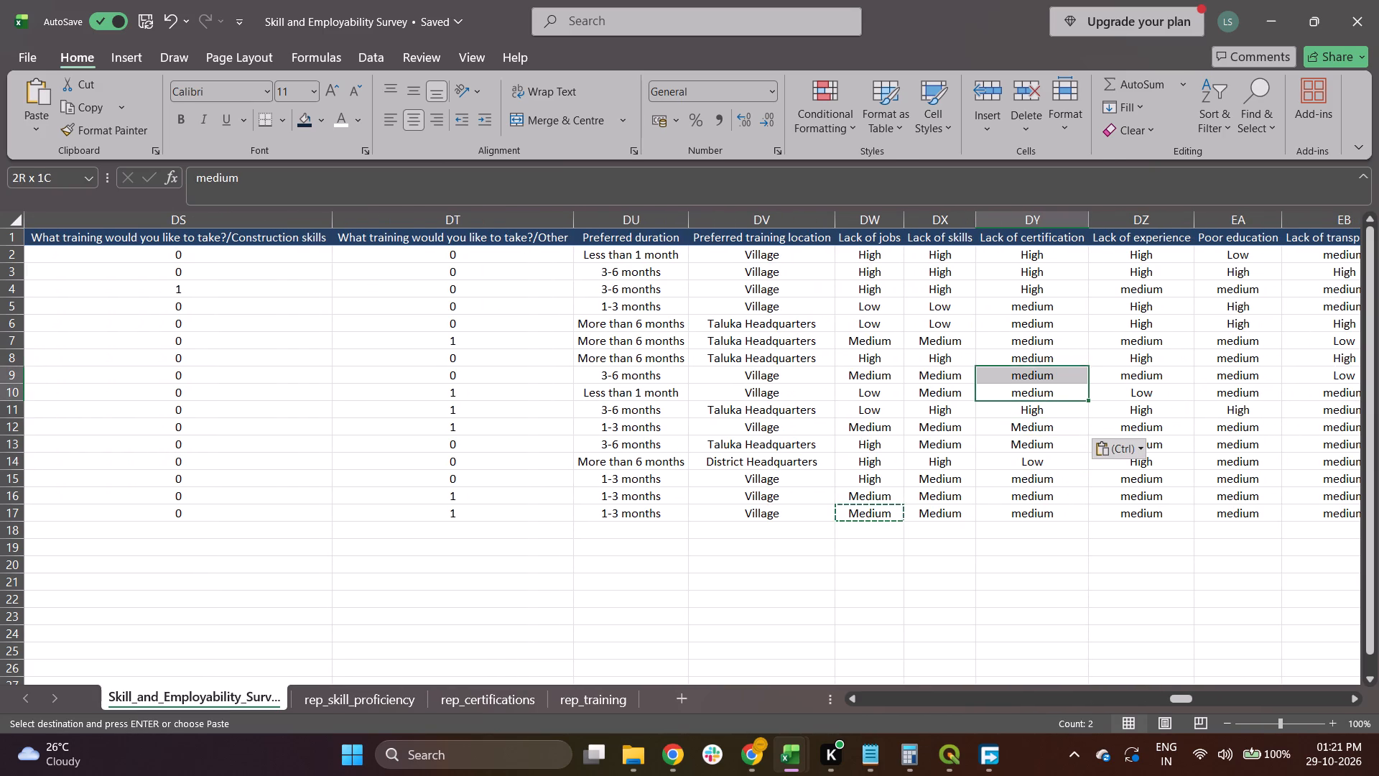
key(shift+Up)
key(shift+Up)
key(shift+Up)
key(shift+Up)
key(ctrl+v)
Paste the copied "Medium" over the range DY15 to DY17 in the Lack of certification column.
key(Down)
key(Down)
key(Down)
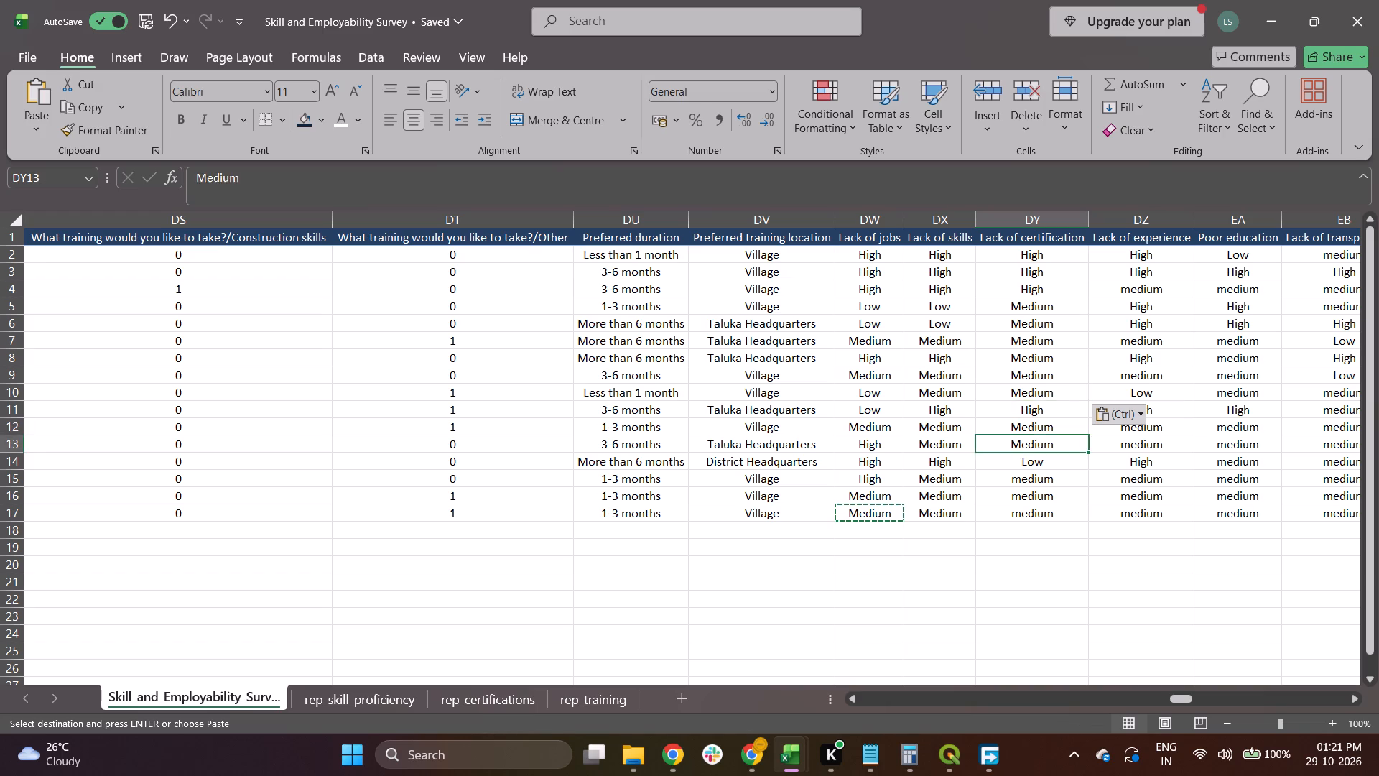
key(Down)
key(Down)
key(shift+Down)
key(shift+Down)
key(ctrl+v)
Paste the copied "Medium" over the range DZ15 to DZ17 in the Lack of experience column.
key(Right)
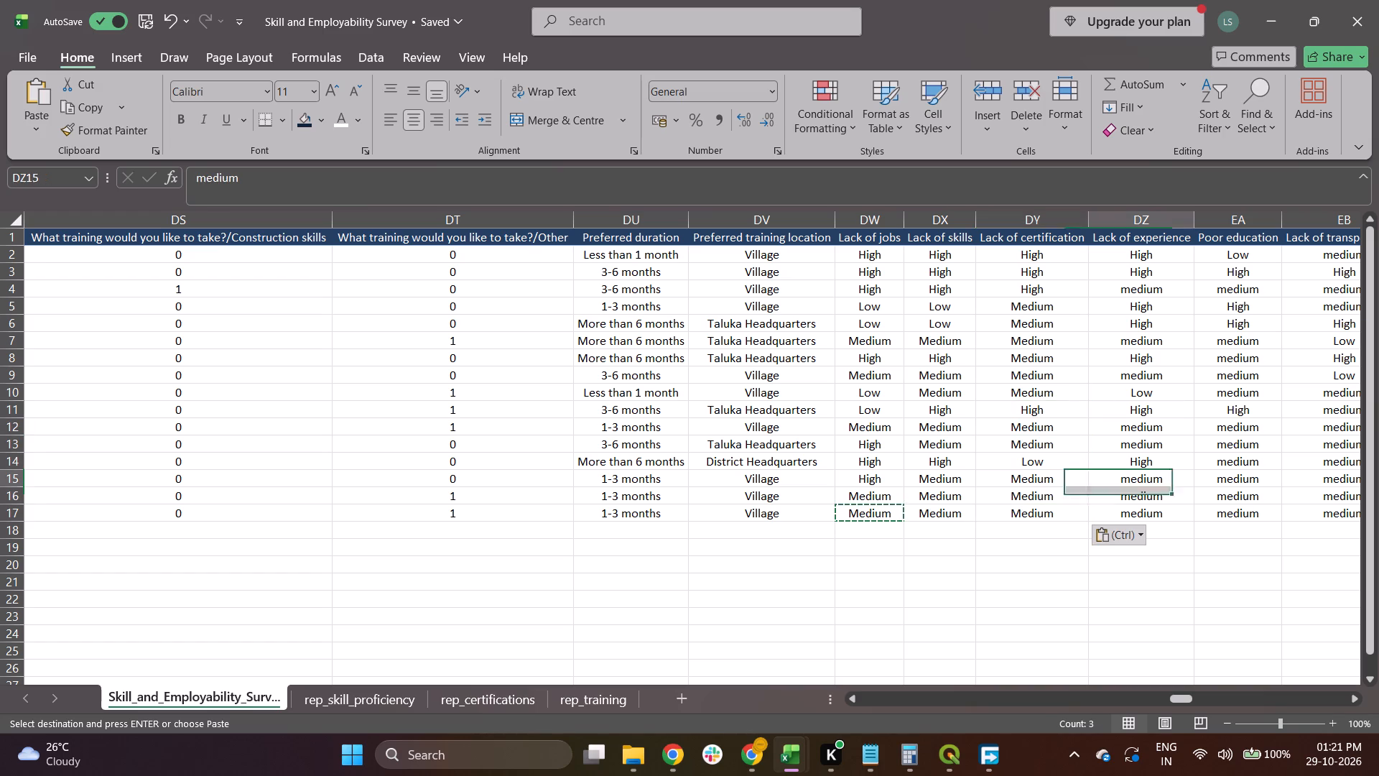
key(shift+Down)
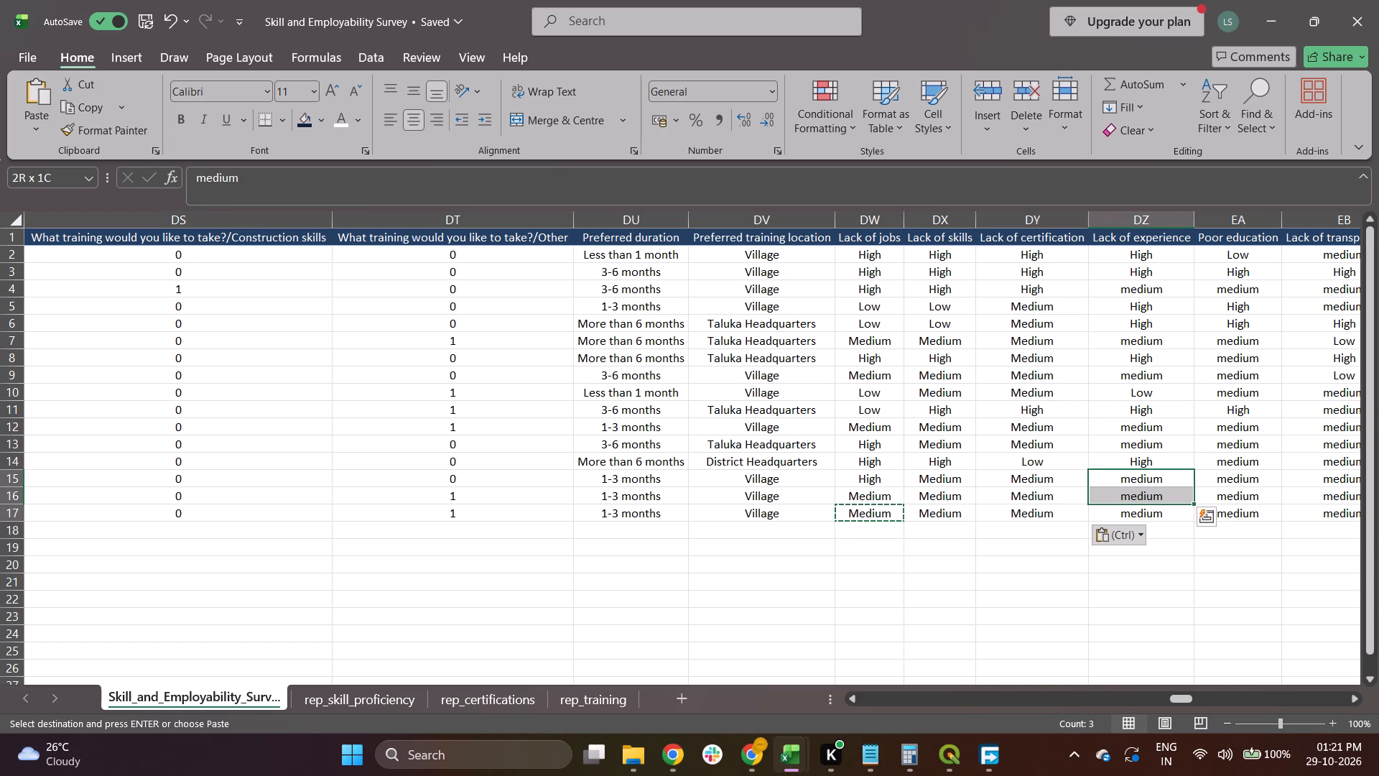
key(shift+Down)
key(shift+Right)
key(shift+Right)
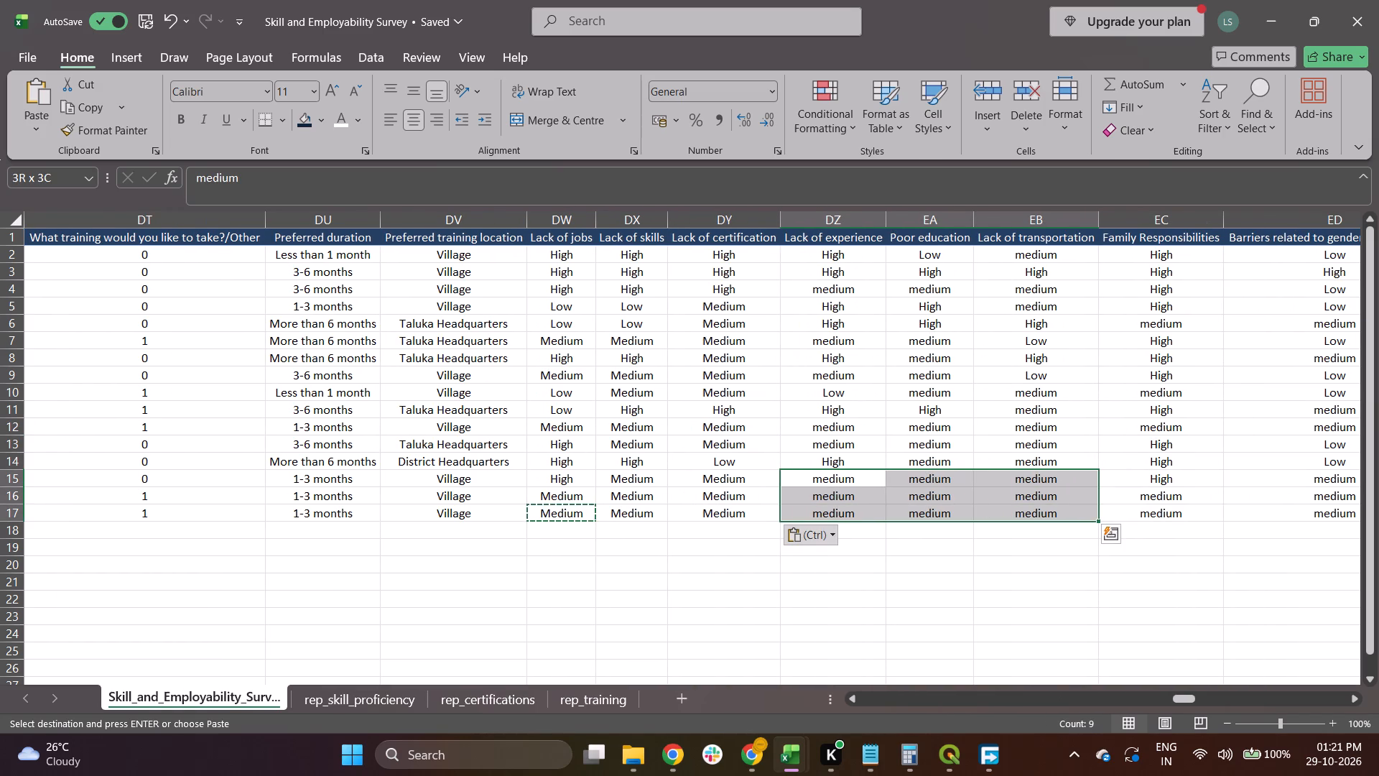
key(shift+Left)
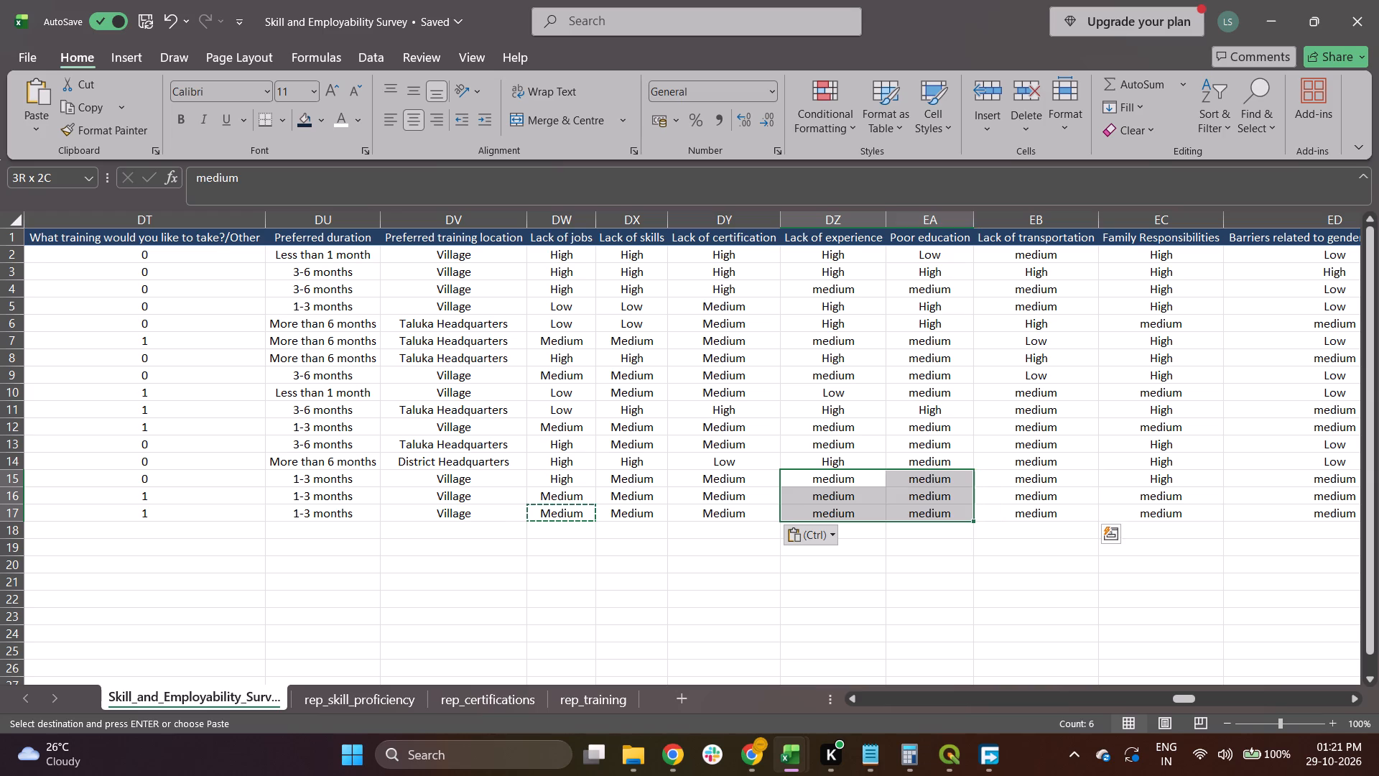
key(shift+Left)
key(ctrl+v)
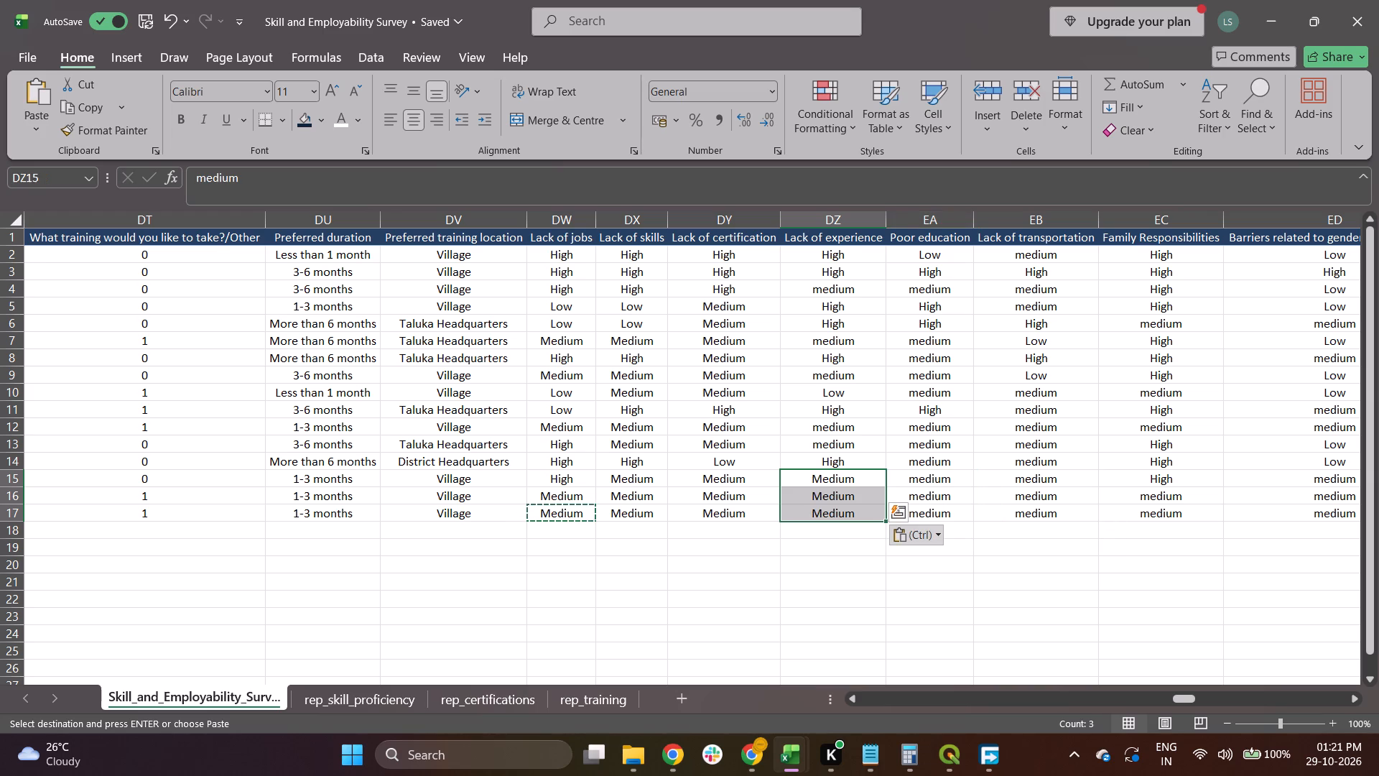
Paste the copied "Medium" into DZ13 and DZ12 of the Lack of experience column.
key(Up)
key(Up)
key(ctrl+v)
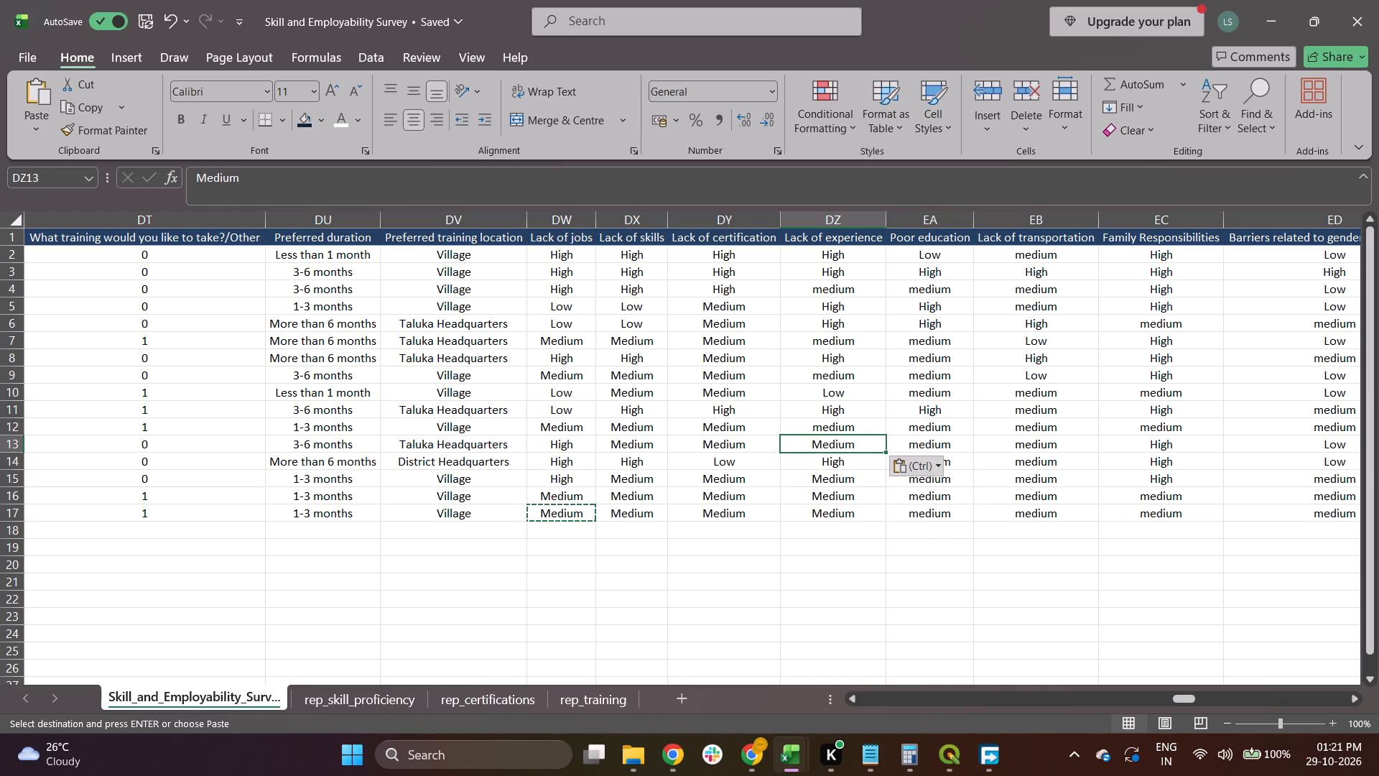
key(Up)
key(ctrl+v)
Paste the copied "Medium" into DZ9, DZ7 and DZ4 of the Lack of experience column.
key(Up)
key(Up)
key(Up)
key(ctrl+v)
key(Up)
key(Up)
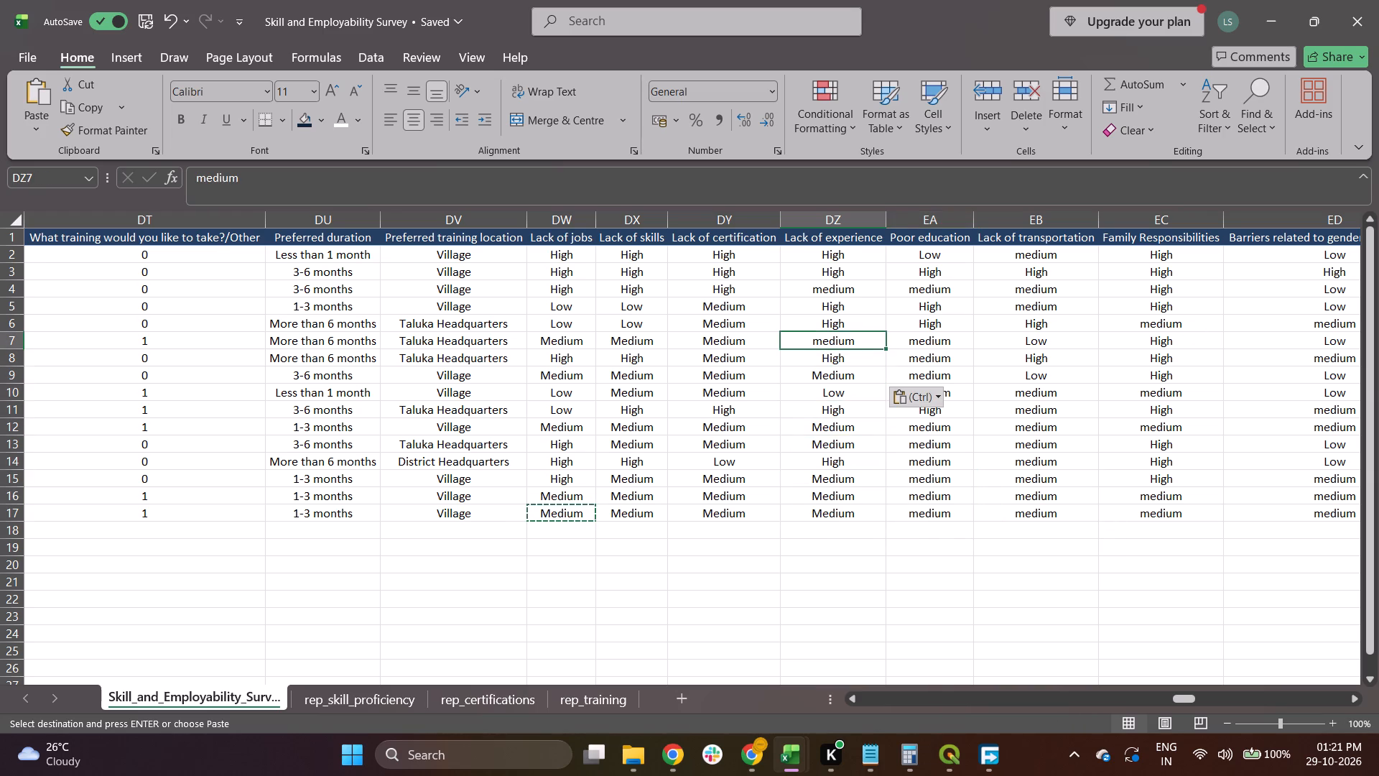
key(ctrl+v)
key(Up)
key(Up)
key(Up)
key(ctrl+v)
Paste the copied "Medium" into EA4 and EA7 to EA10 of the Poor education column.
key(Right)
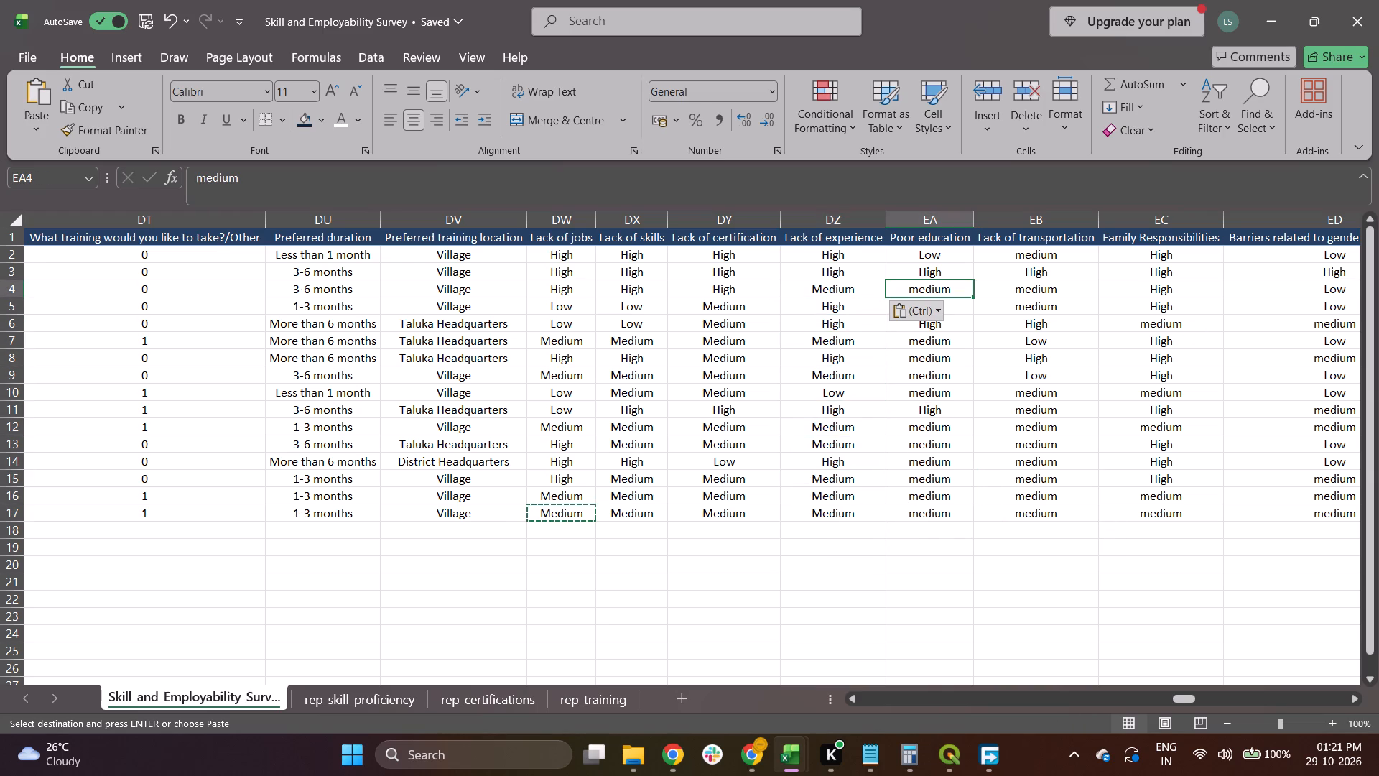
key(ctrl+v)
key(Down)
key(Down)
key(Down)
key(ctrl+v)
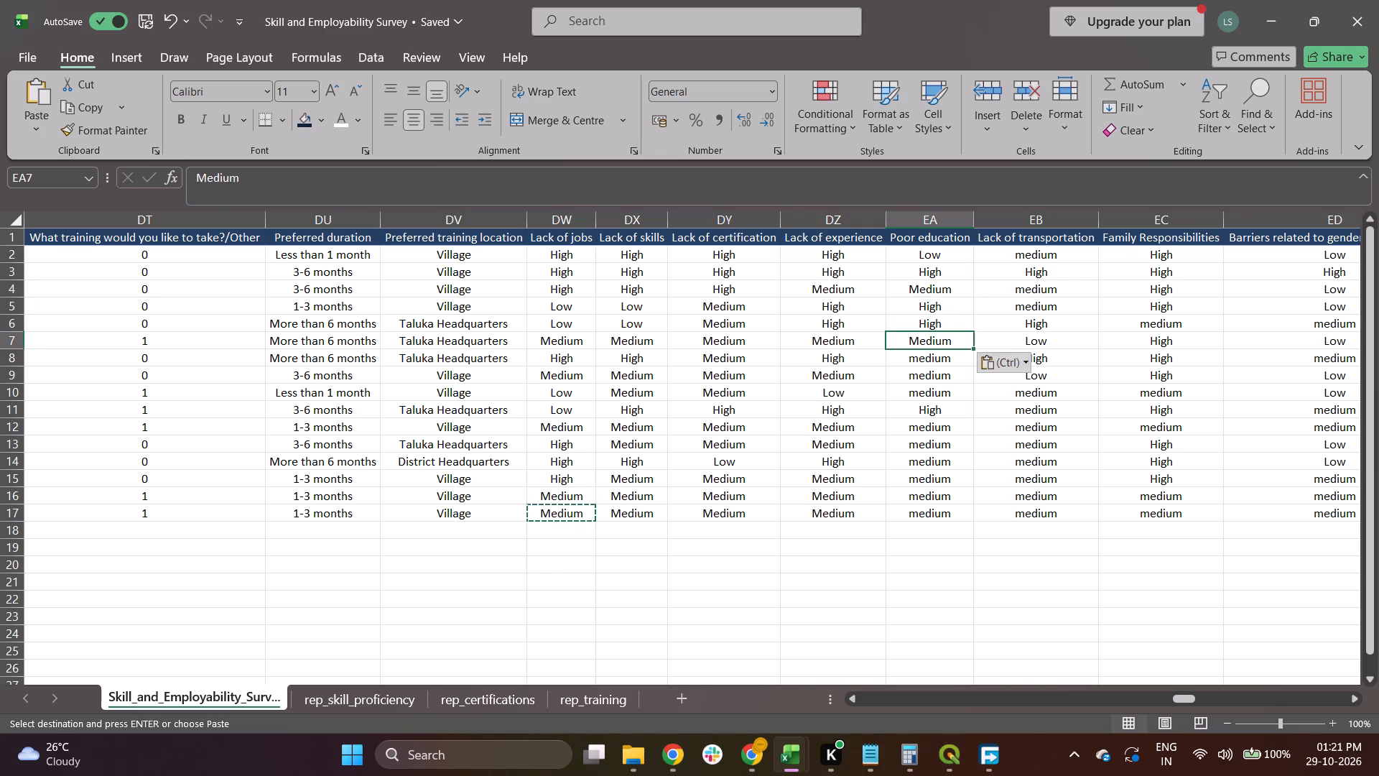
key(Down)
key(ctrl+v)
key(Down)
key(ctrl+v)
key(Down)
key(ctrl+v)
Paste the copied "Medium" over the range EA12 to EA17 in the Poor education column.
key(Down)
key(Down)
key(Down)
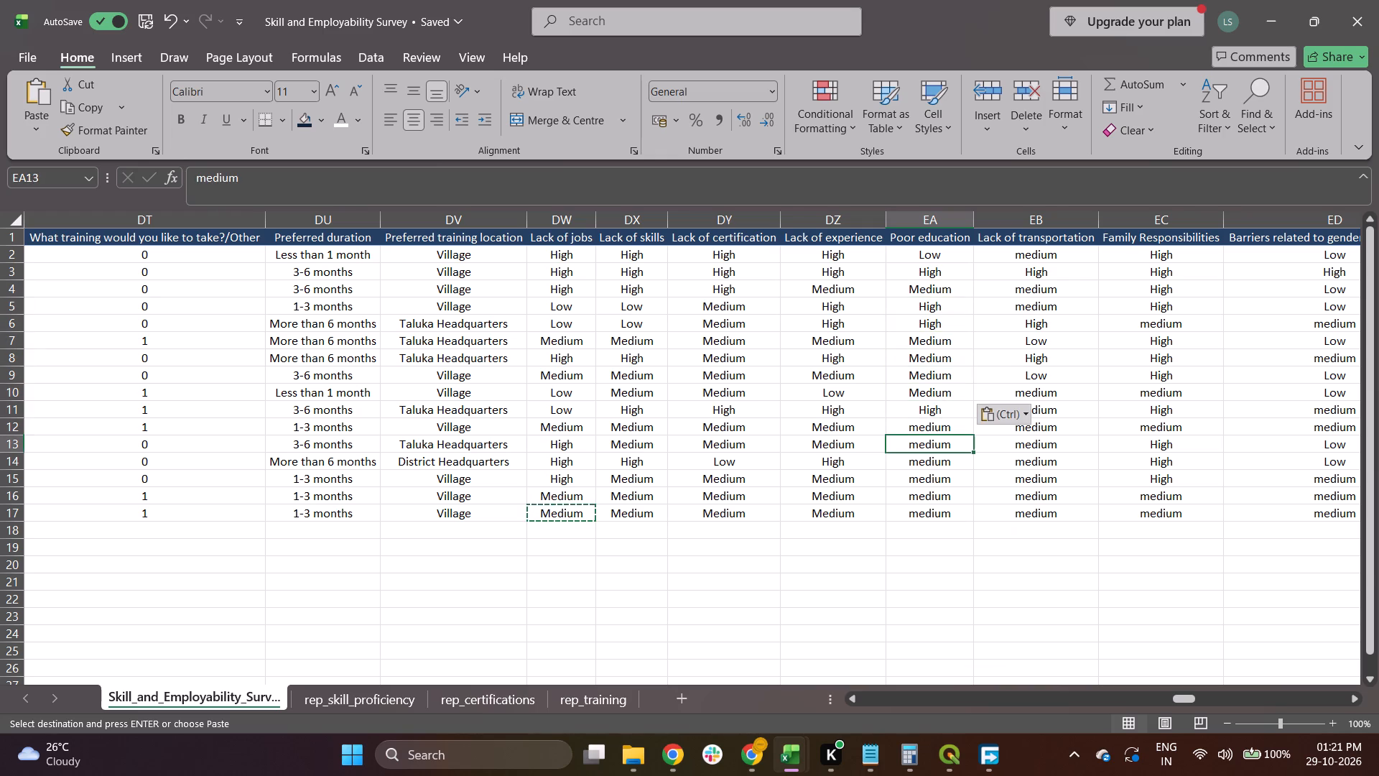
key(Up)
key(shift+Down)
key(shift+Down)
key(shift+Down)
key(shift+Down)
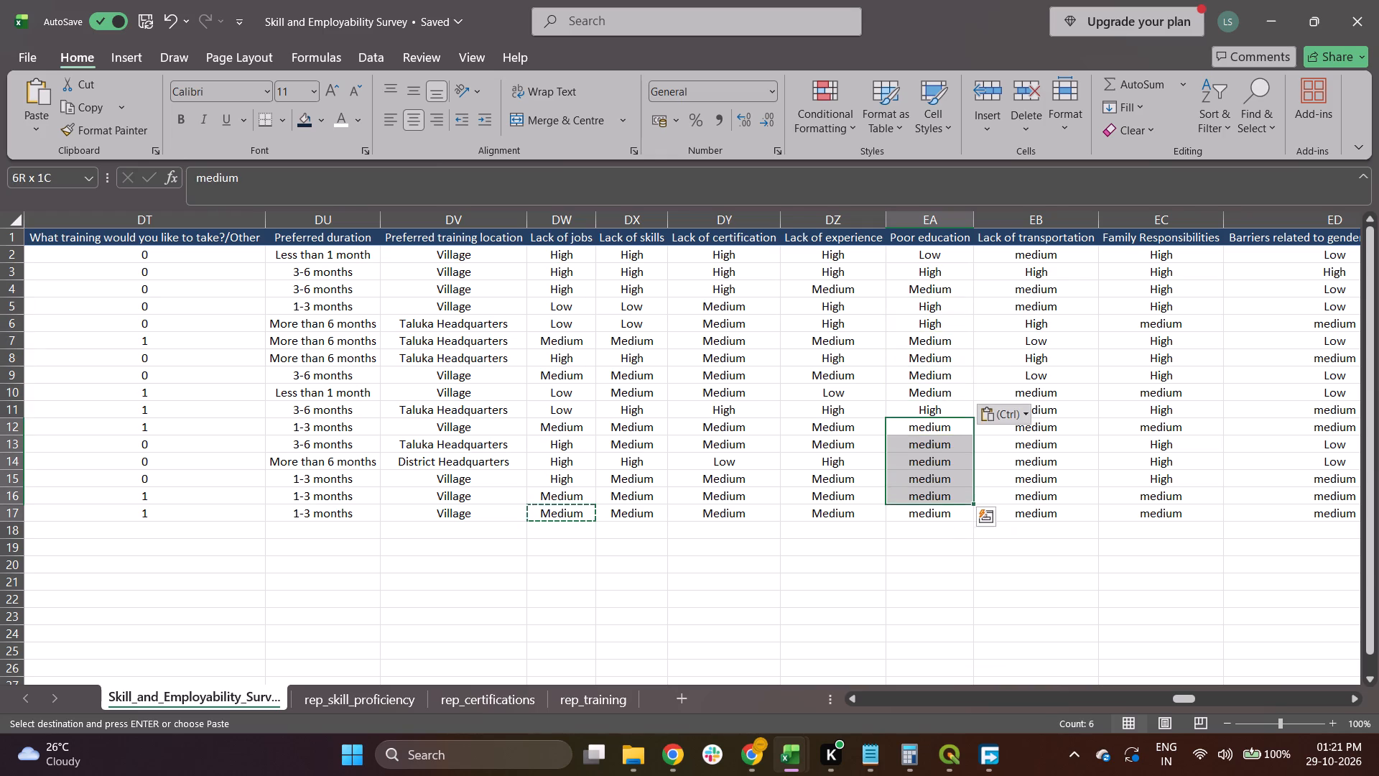
key(shift+Down)
key(ctrl+v)
Paste the copied "Medium" into EB2, the first answer in the Lack of transportation column.
key(Up)
key(Up)
key(Up)
key(Up)
key(Up)
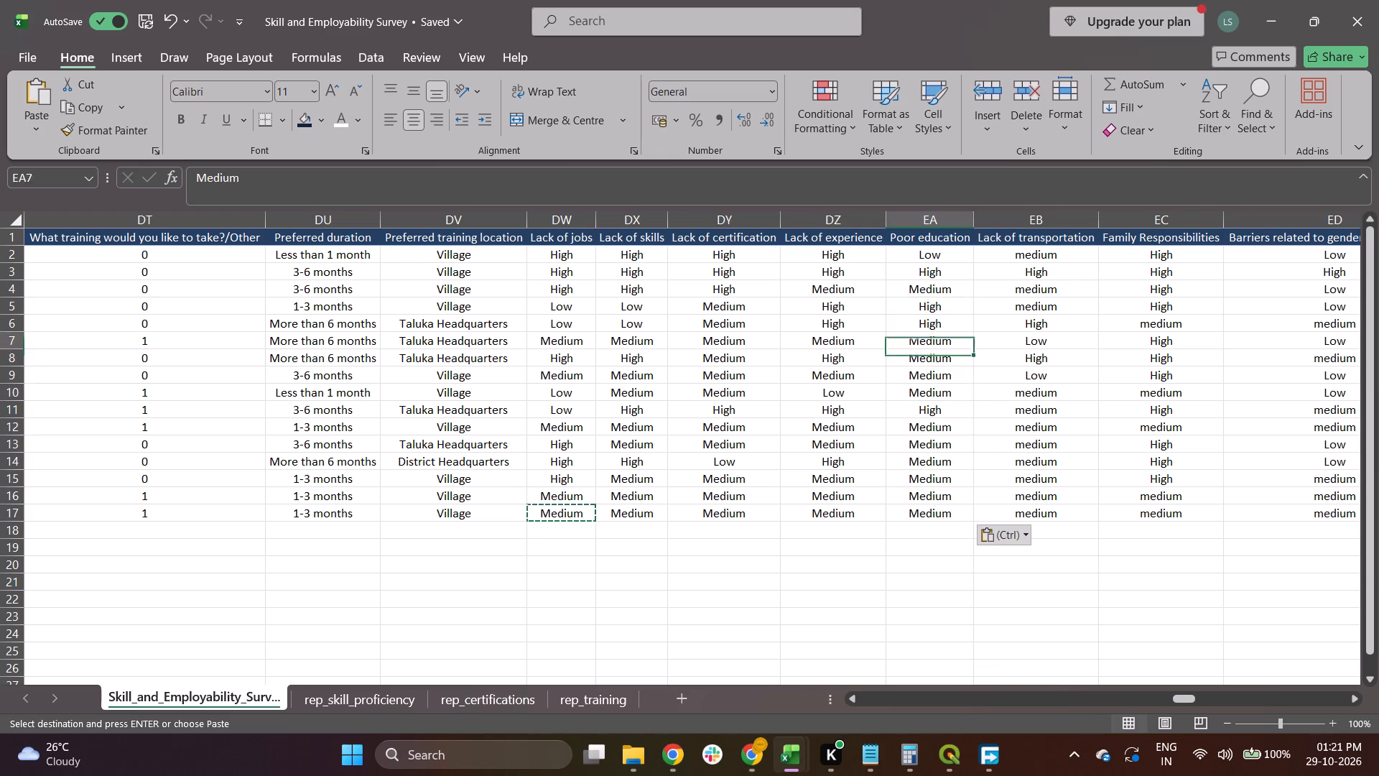
key(Up)
key(Up)
key(Up)
key(Up)
key(Right)
key(Up)
key(ctrl+v)
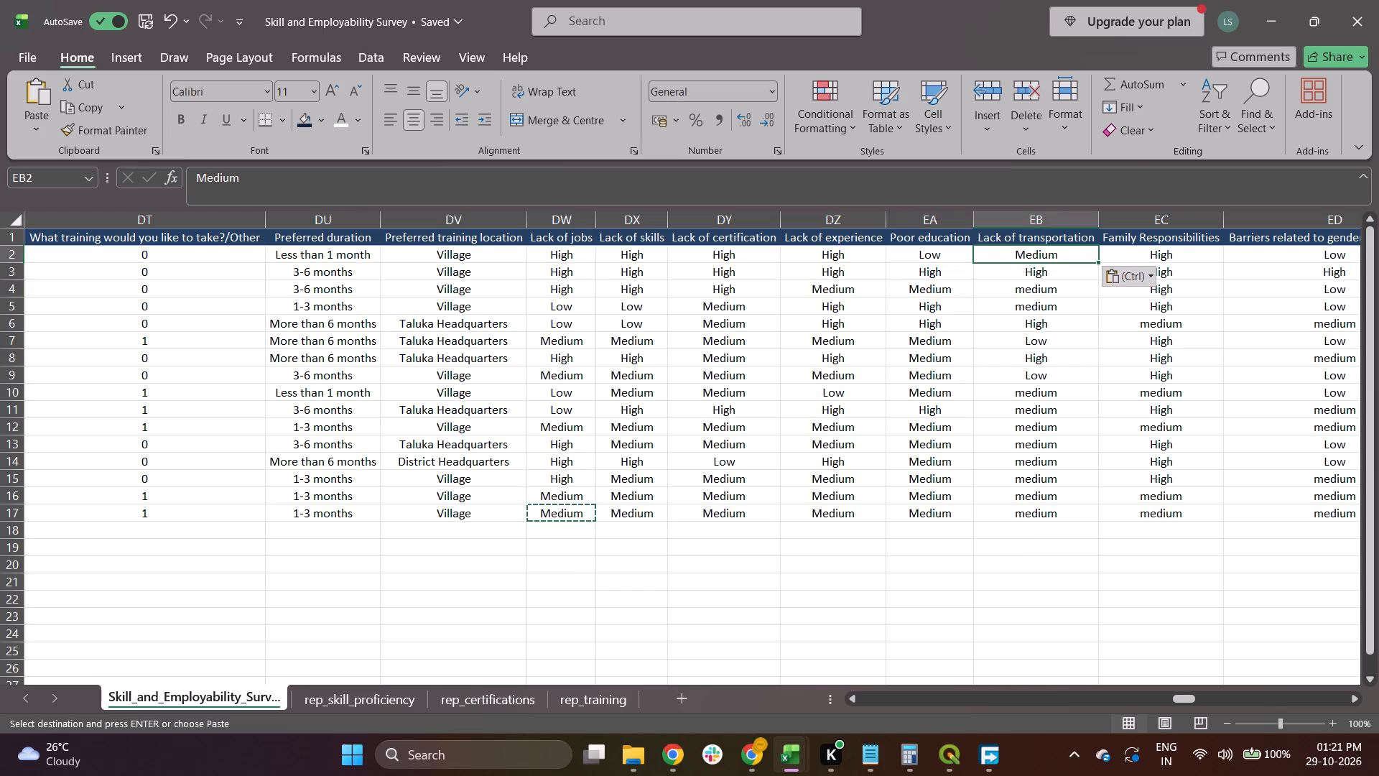
Paste the copied "Medium" over EB4 and EB5 in the Lack of transportation column.
key(Down)
key(Down)
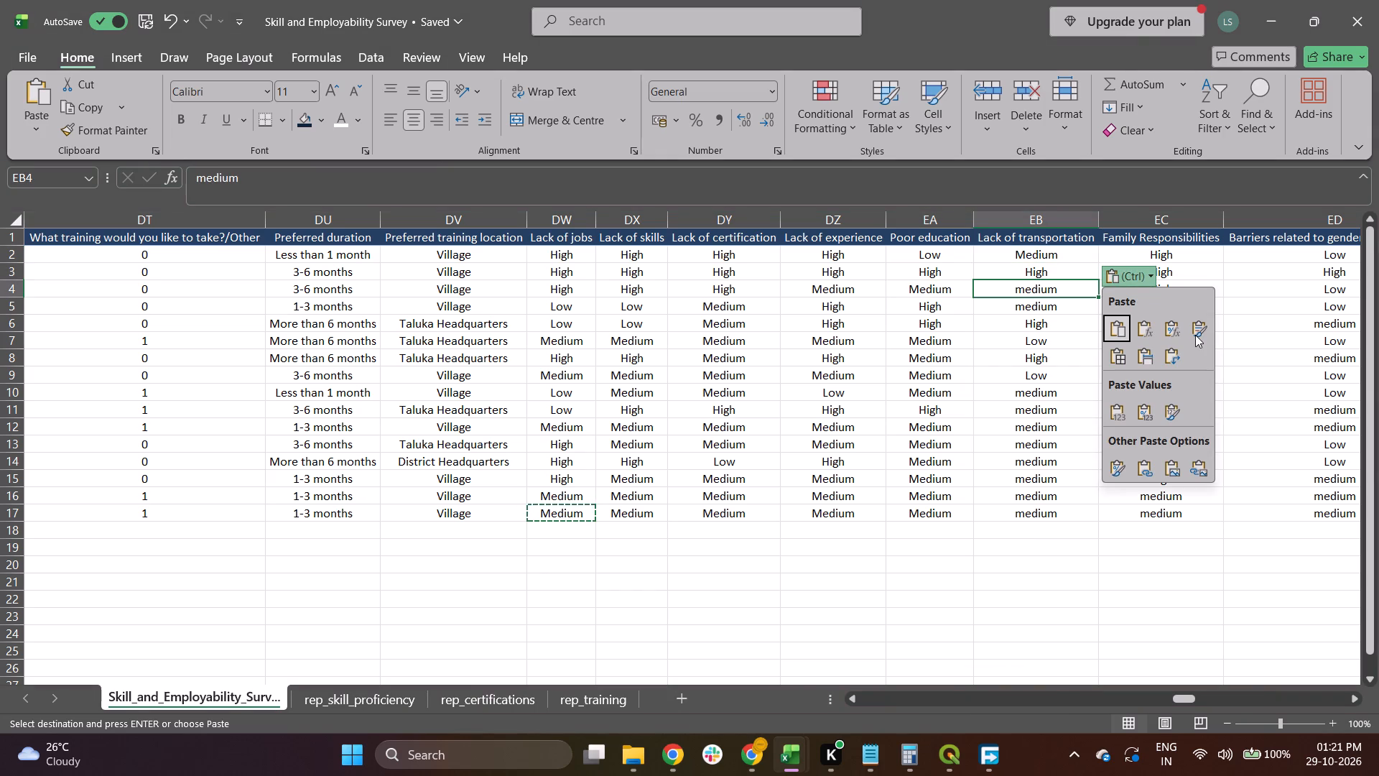
click(1032, 277)
key(Down)
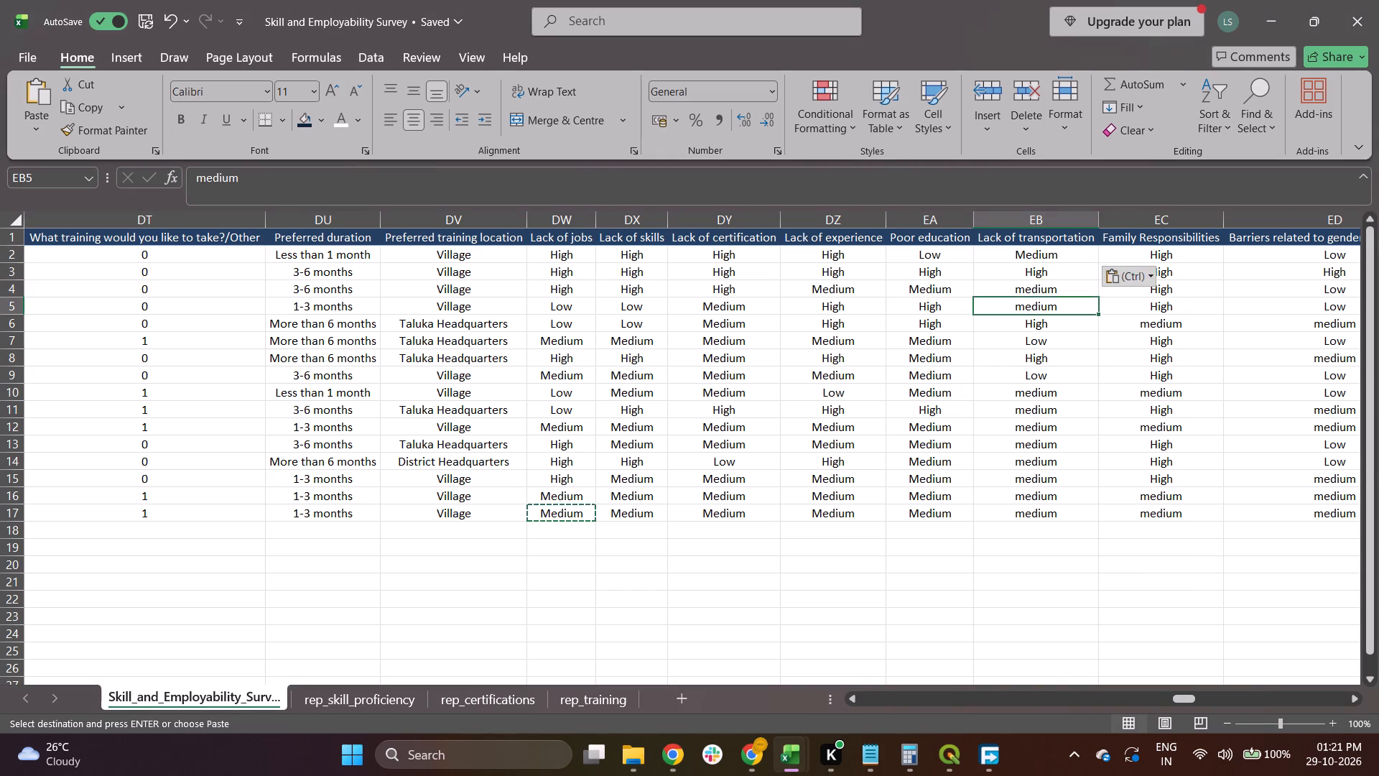
key(Up)
key(shift+Down)
key(ctrl+v)
Paste the copied "Medium" over the range EB10 to EB17 in the Lack of transportation column.
key(Down)
key(Down)
key(Down)
key(Down)
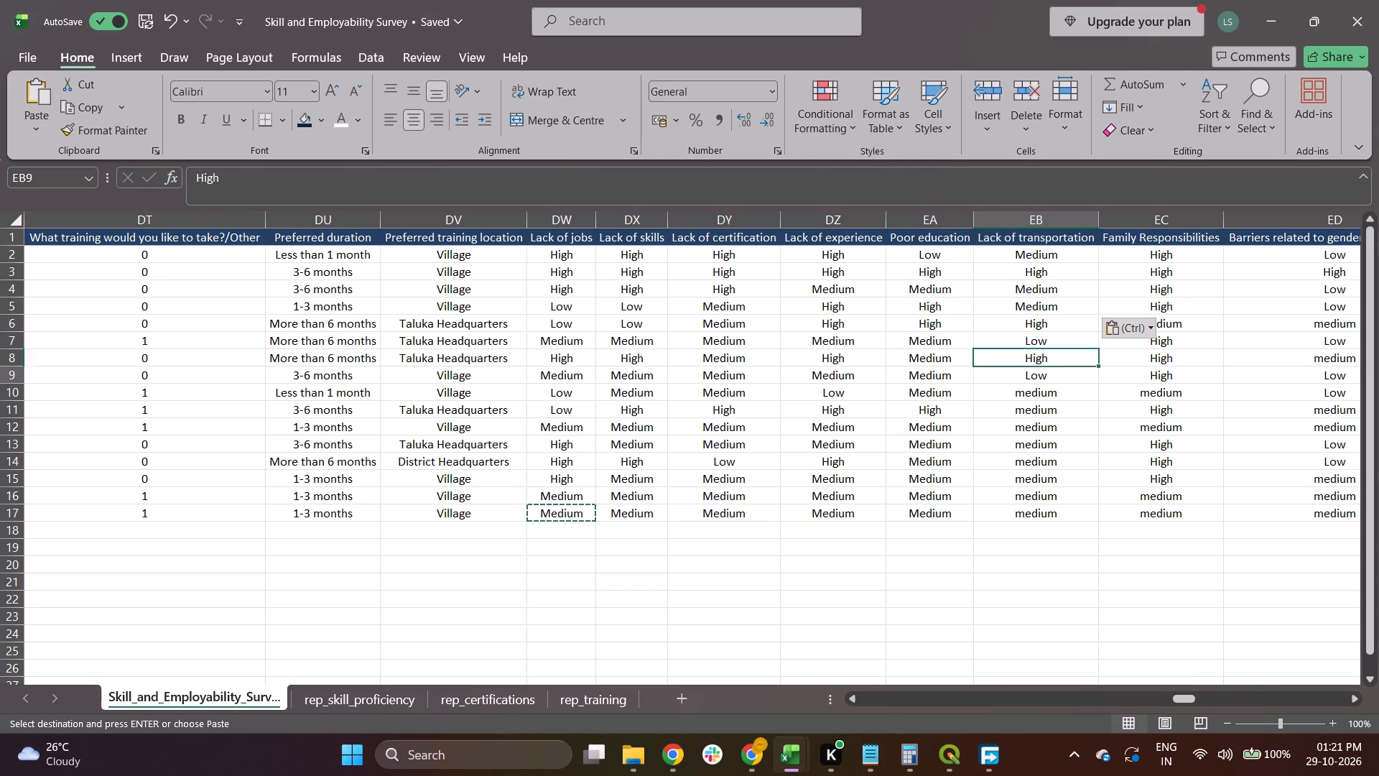
key(Down)
key(Down)
key(shift+Down)
key(shift+Down)
key(shift+Down)
key(shift+Down)
key(shift+Down)
key(shift+Down)
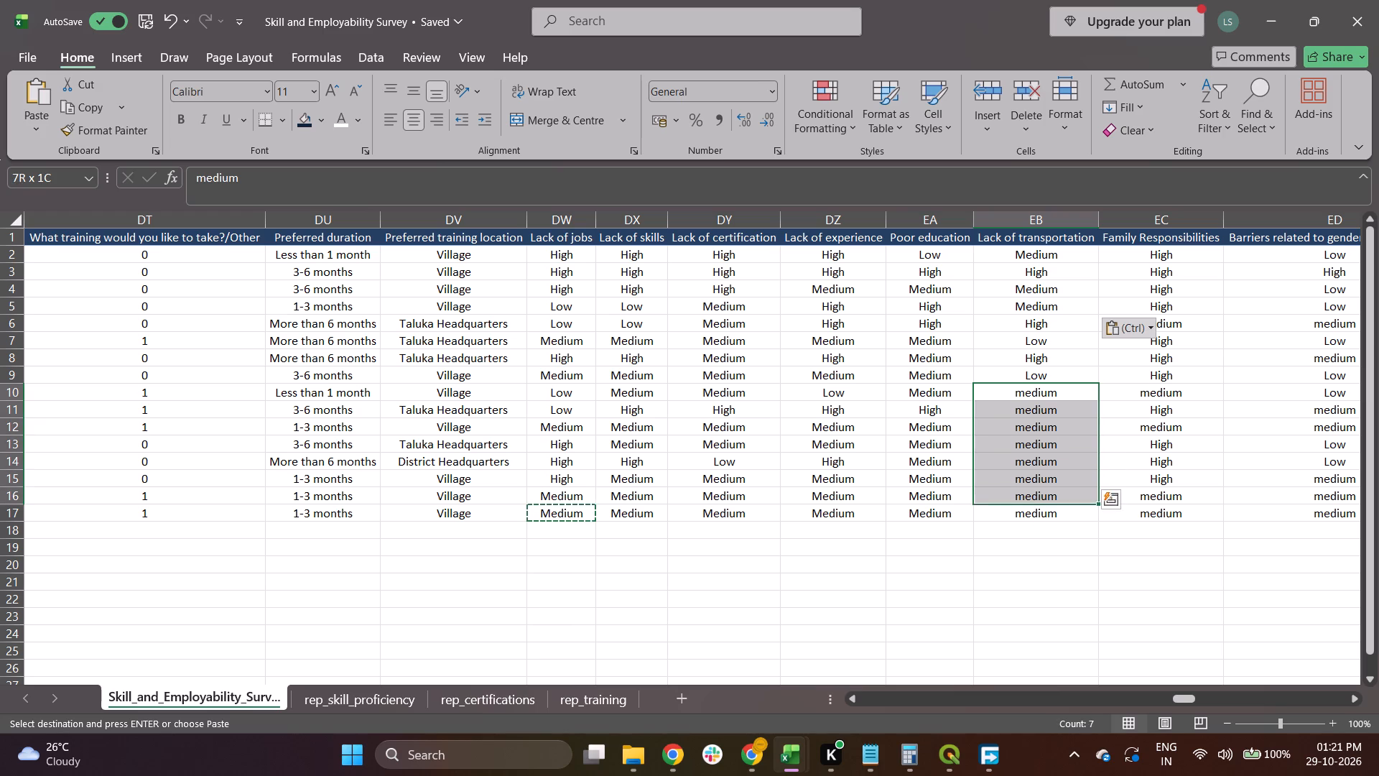
key(shift+Down)
key(ctrl+v)
Paste the copied "Medium" into EC6 and EC10 in the Family Responsibilities column.
key(Up)
key(Up)
key(Up)
key(Up)
key(Up)
key(Right)
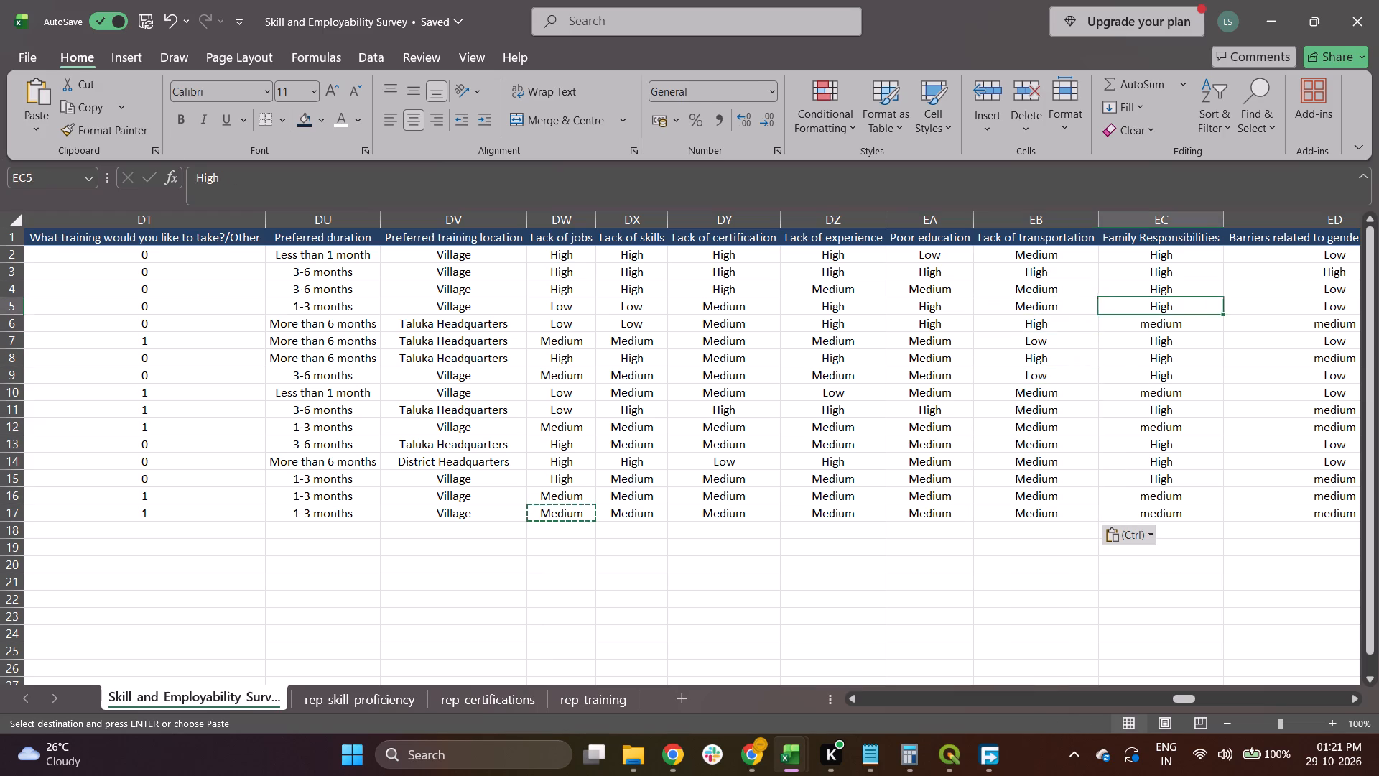
key(Down)
key(ctrl+v)
key(Down)
key(Down)
key(Down)
key(Down)
key(ctrl+v)
Paste the copied "Medium" into EC12 and over EC16 to EC17 in the Family Responsibilities column.
key(Down)
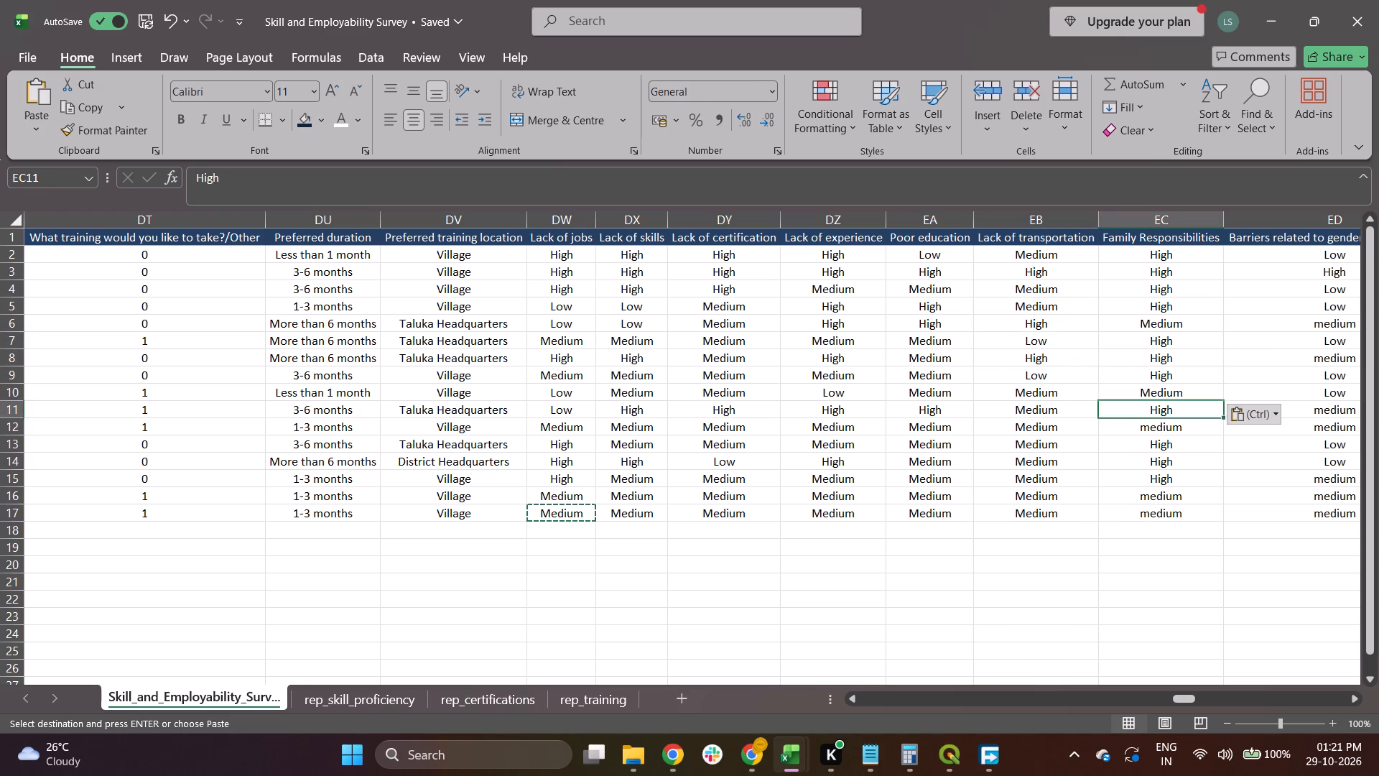
key(Down)
key(Down)
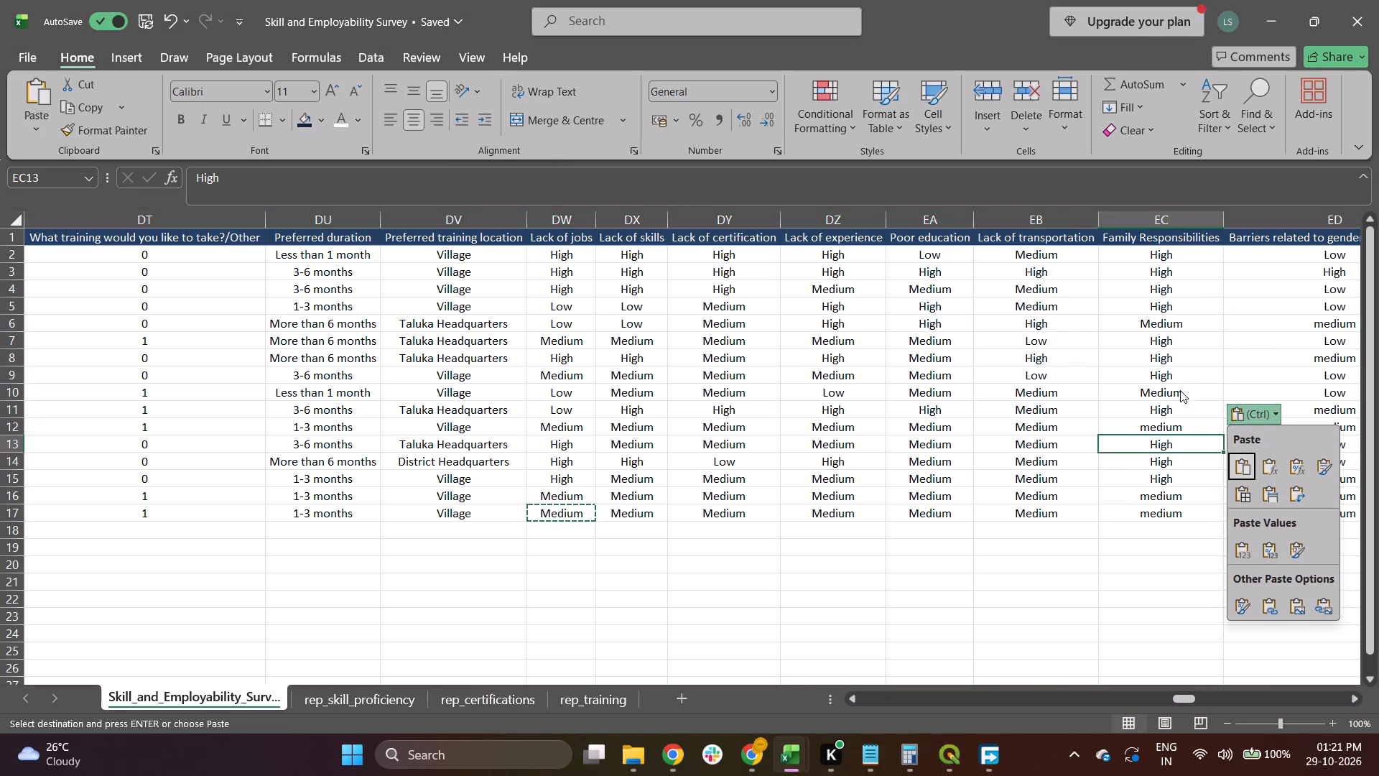
click(1194, 431)
key(Up)
key(ctrl+v)
key(Down)
key(Down)
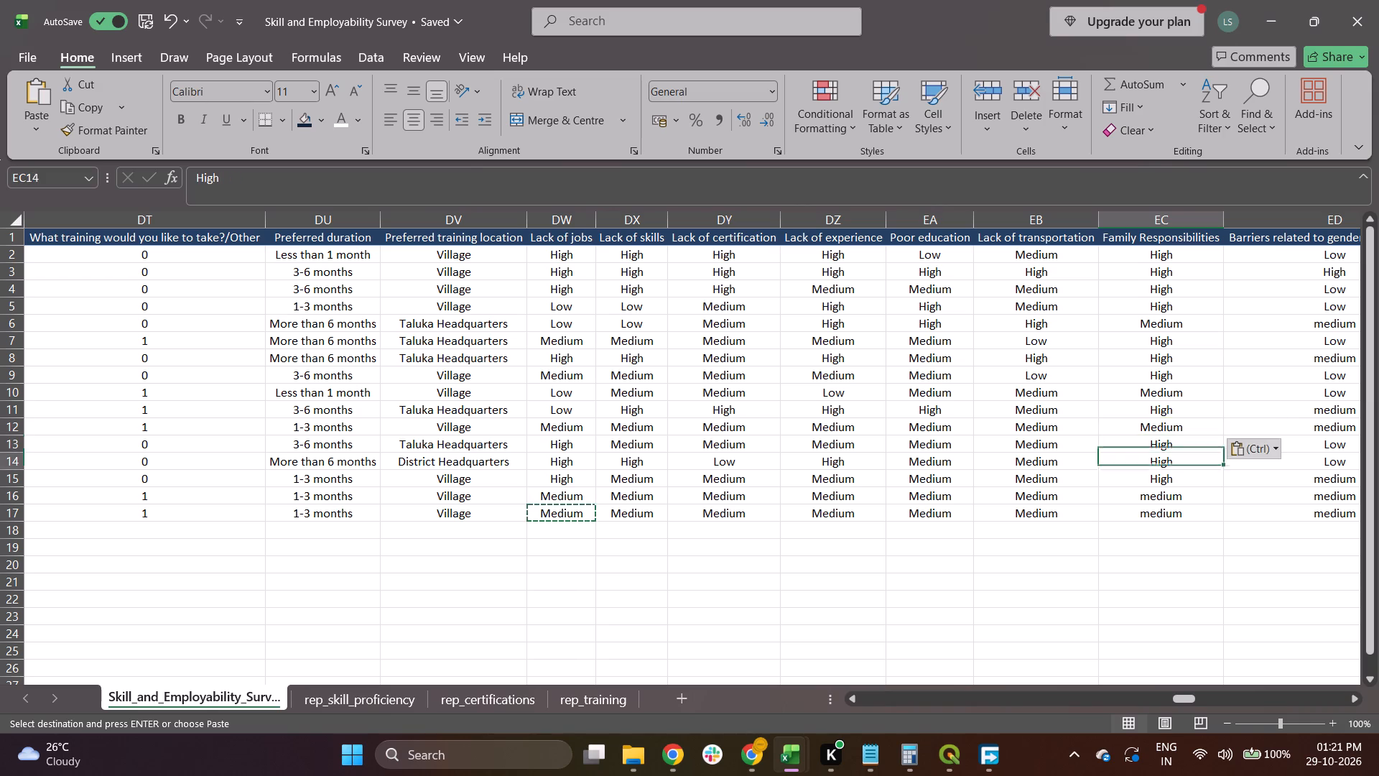
key(Down)
key(Down)
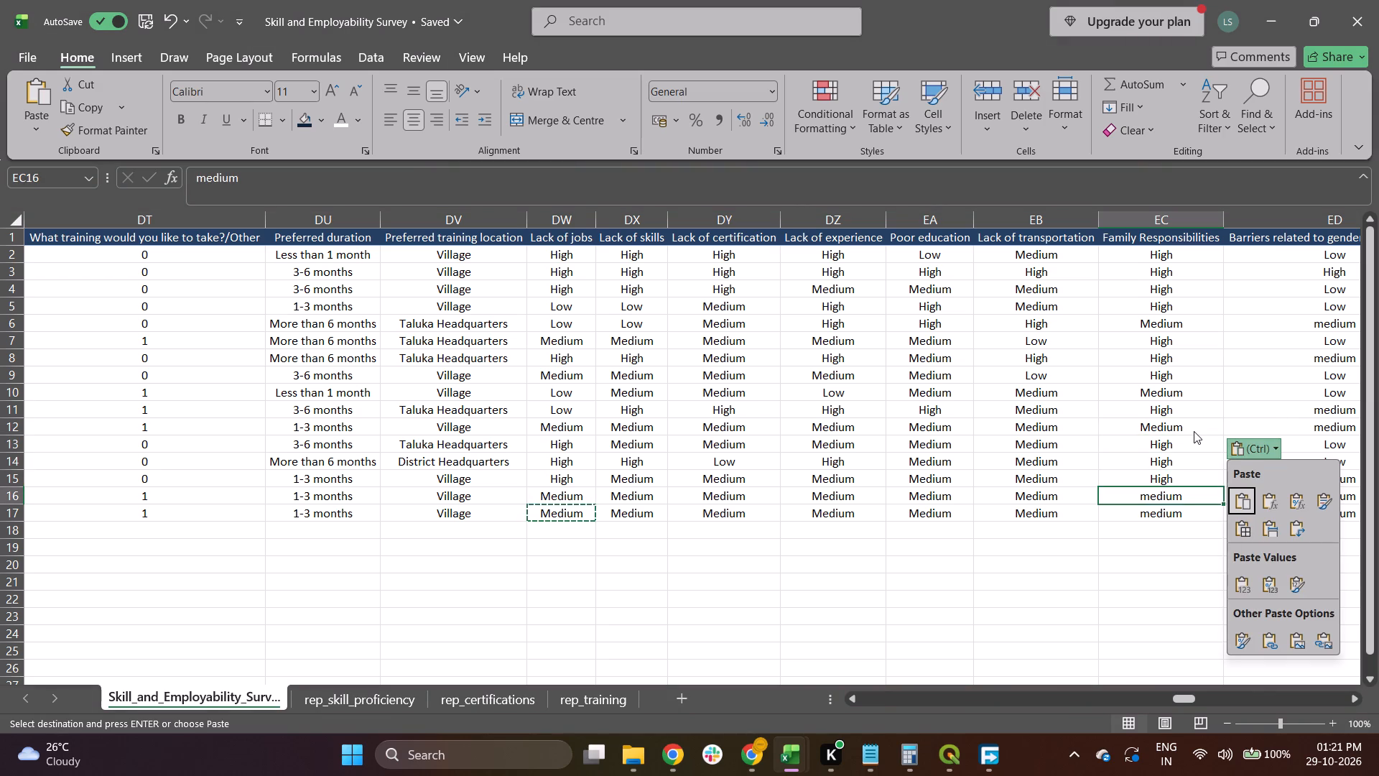
click(1173, 503)
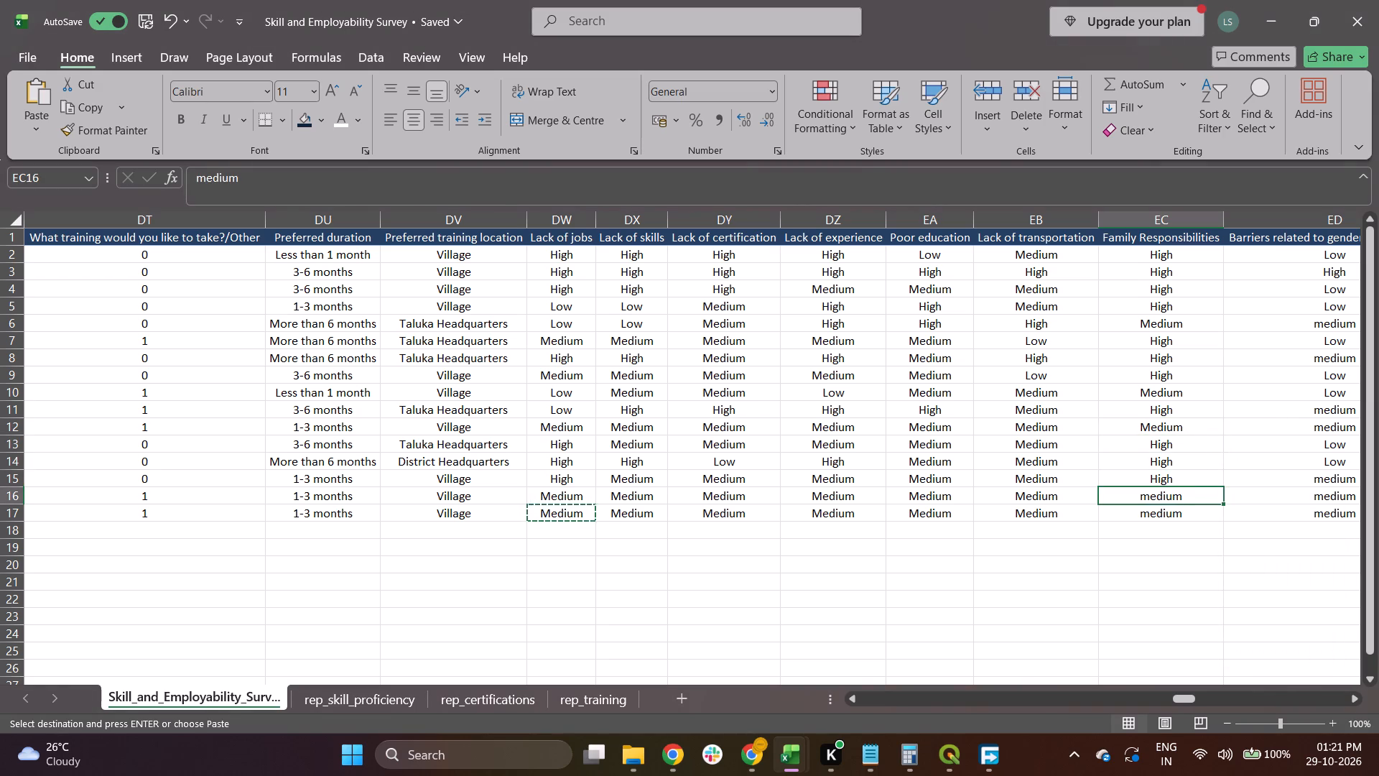
key(shift+Down)
key(ctrl+v)
Paste the copied "Medium" into ED6 and EE6, the row 6 answers on gender discrimination and Lack of information.
key(Up)
key(Up)
key(Up)
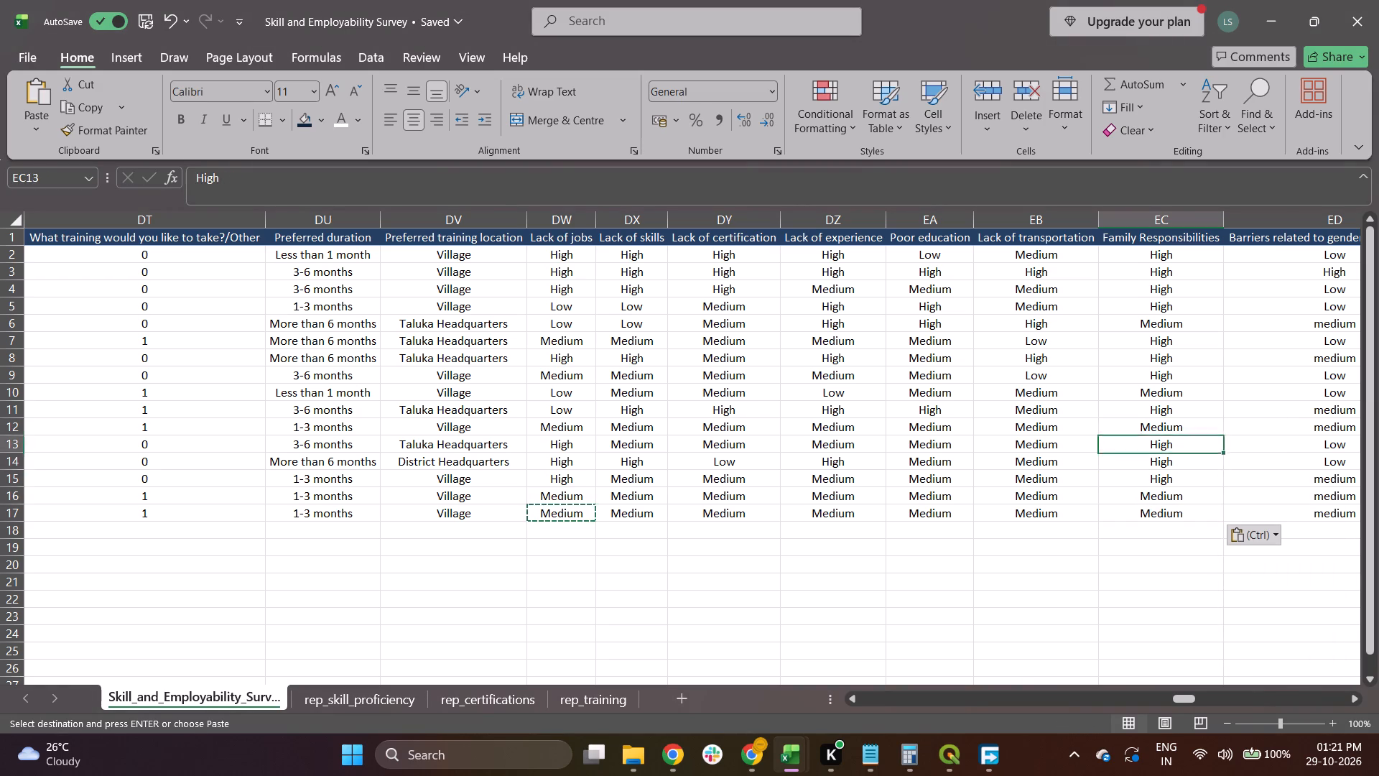
key(Up)
key(Up)
key(Up)
key(Up)
key(Up)
key(Up)
key(Up)
key(Right)
key(Right)
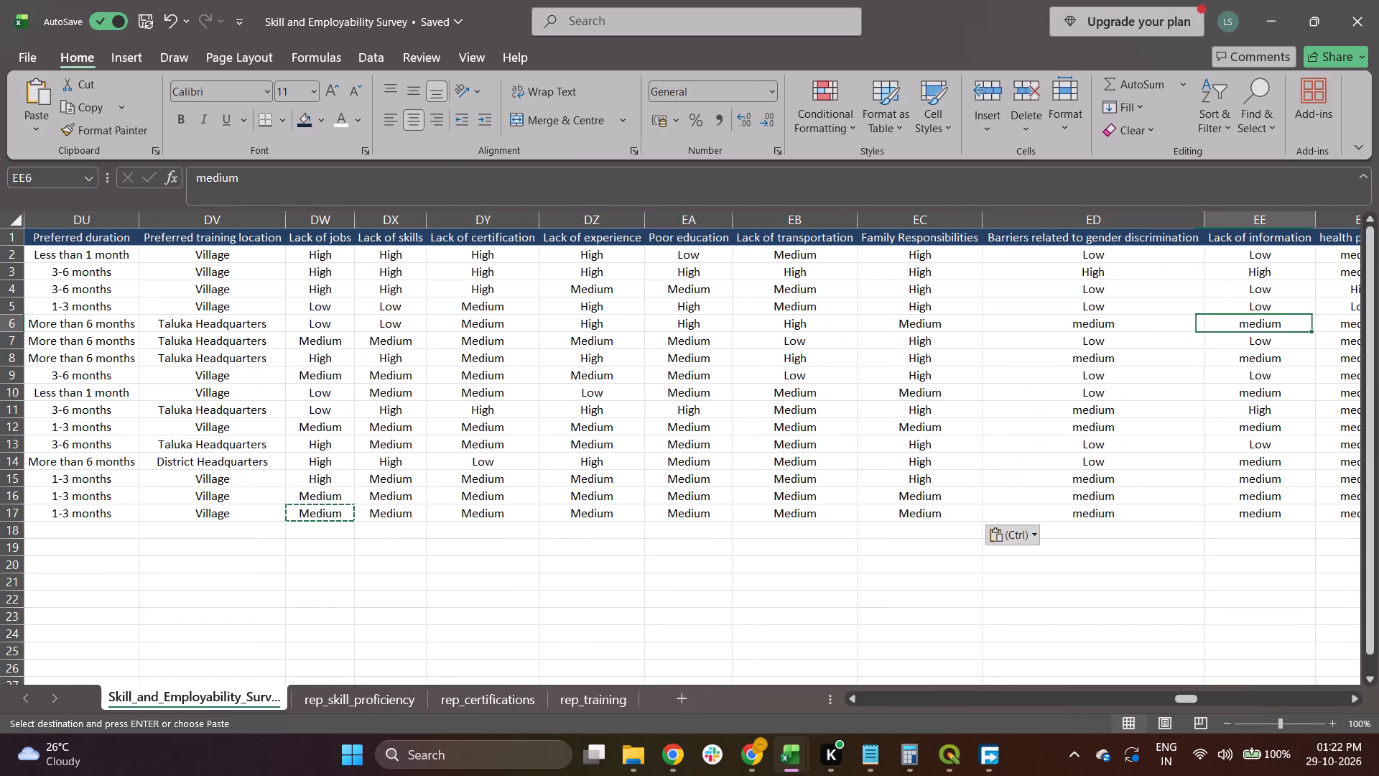
key(Left)
key(ctrl+v)
key(Right)
key(ctrl+v)
Paste the copied "Medium" into EE8 and ED8, the row 8 answers on Lack of information and gender discrimination.
key(Down)
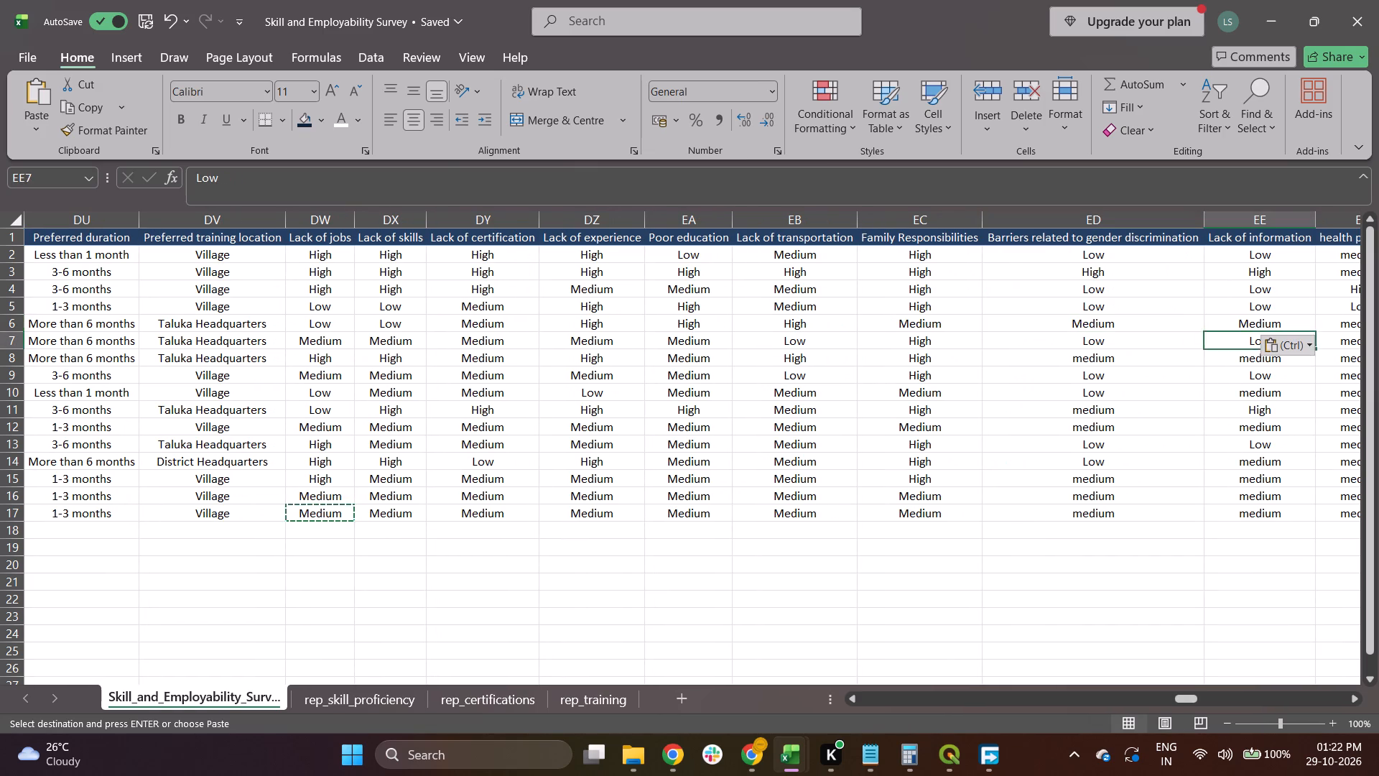
key(Down)
key(ctrl+v)
key(Left)
key(Left)
key(Right)
key(ctrl+v)
Paste the copied "Medium" over ED11 and ED12 in the gender discrimination barriers column.
key(Down)
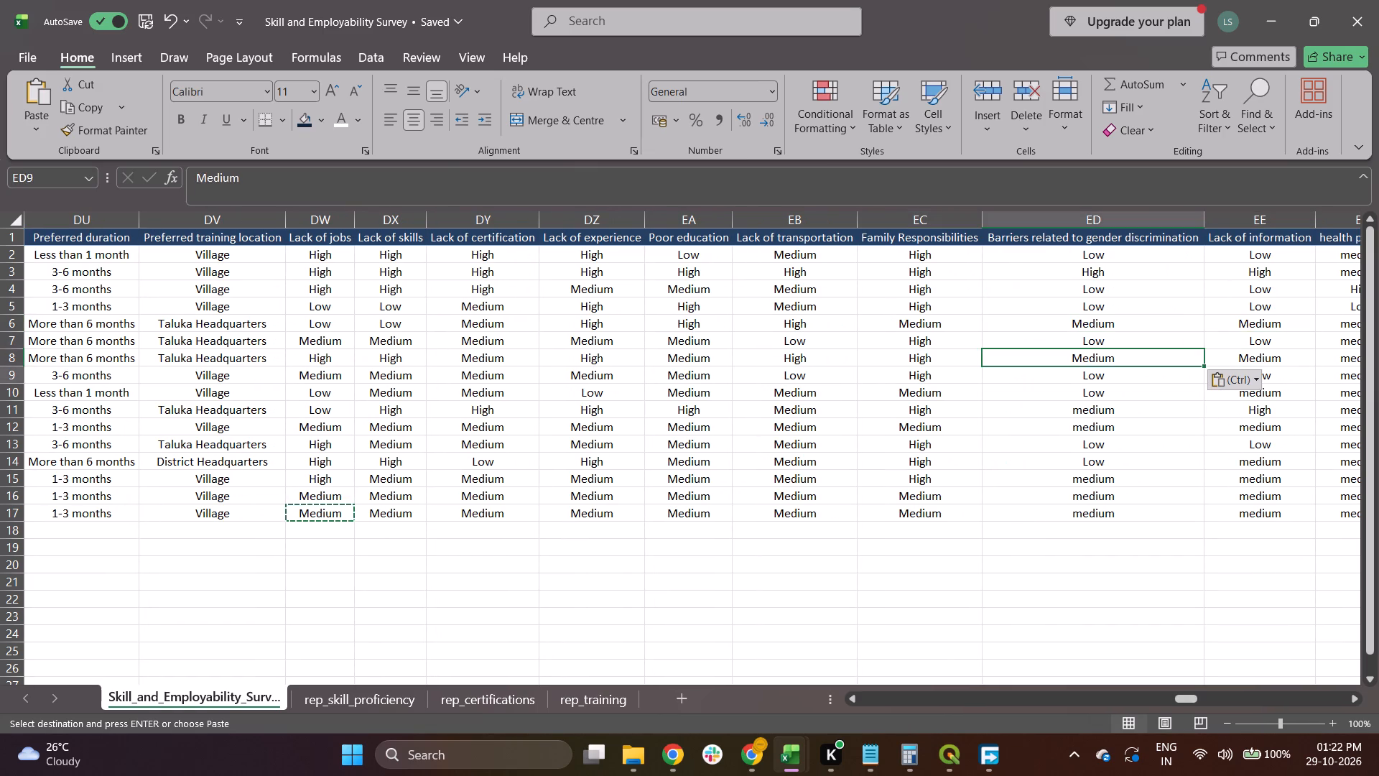
key(Down)
key(Down)
key(shift+Down)
key(ctrl+v)
Paste the copied "Medium" into EE10 and EE12 in the Lack of information column.
key(Right)
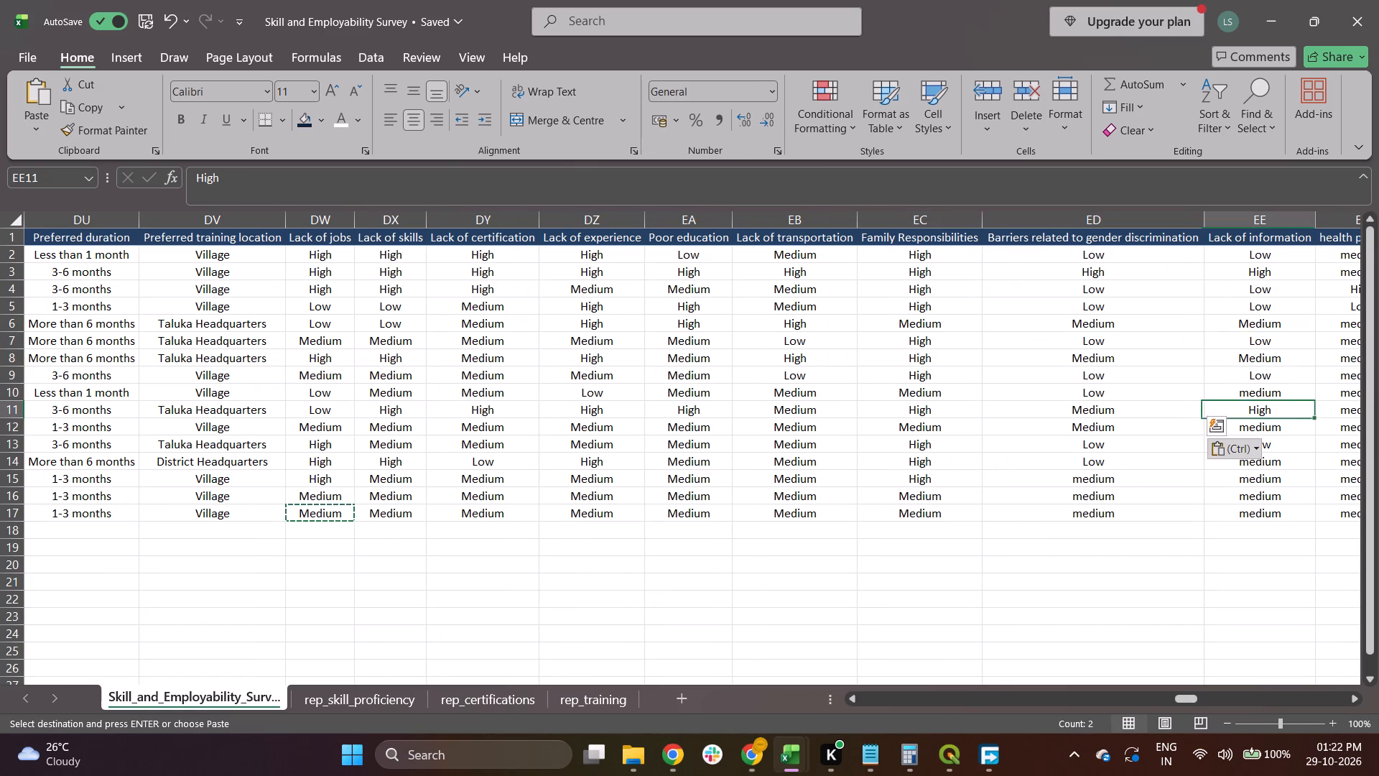
key(Up)
key(ctrl+v)
key(Down)
key(Down)
key(ctrl+v)
Paste the copied "Medium" over the range EE14 to EE17 in the Lack of information column.
key(Down)
key(Down)
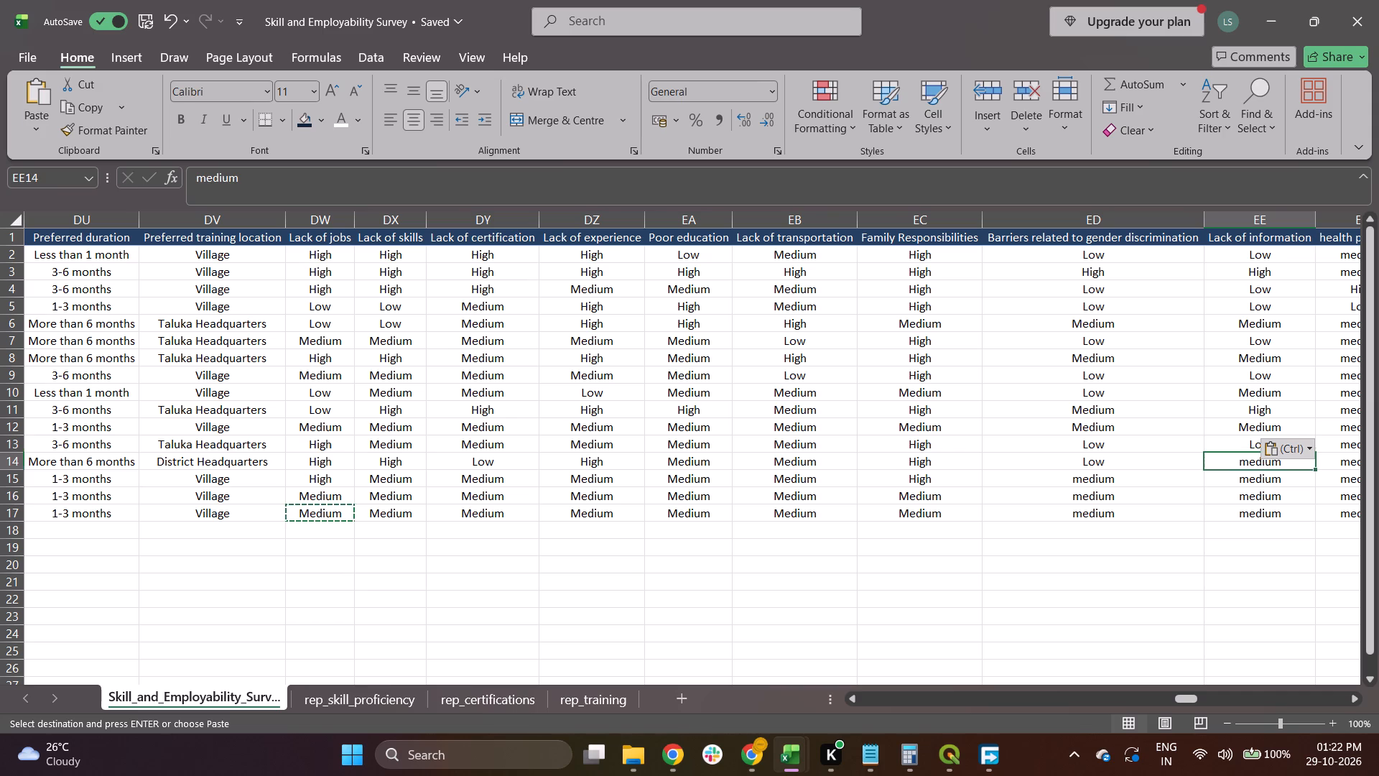
key(shift+Down)
key(shift+Down)
key(shift+Down)
key(ctrl+v)
Paste the copied "Medium" over the range ED15 to ED17 in the gender discrimination barriers column.
key(Left)
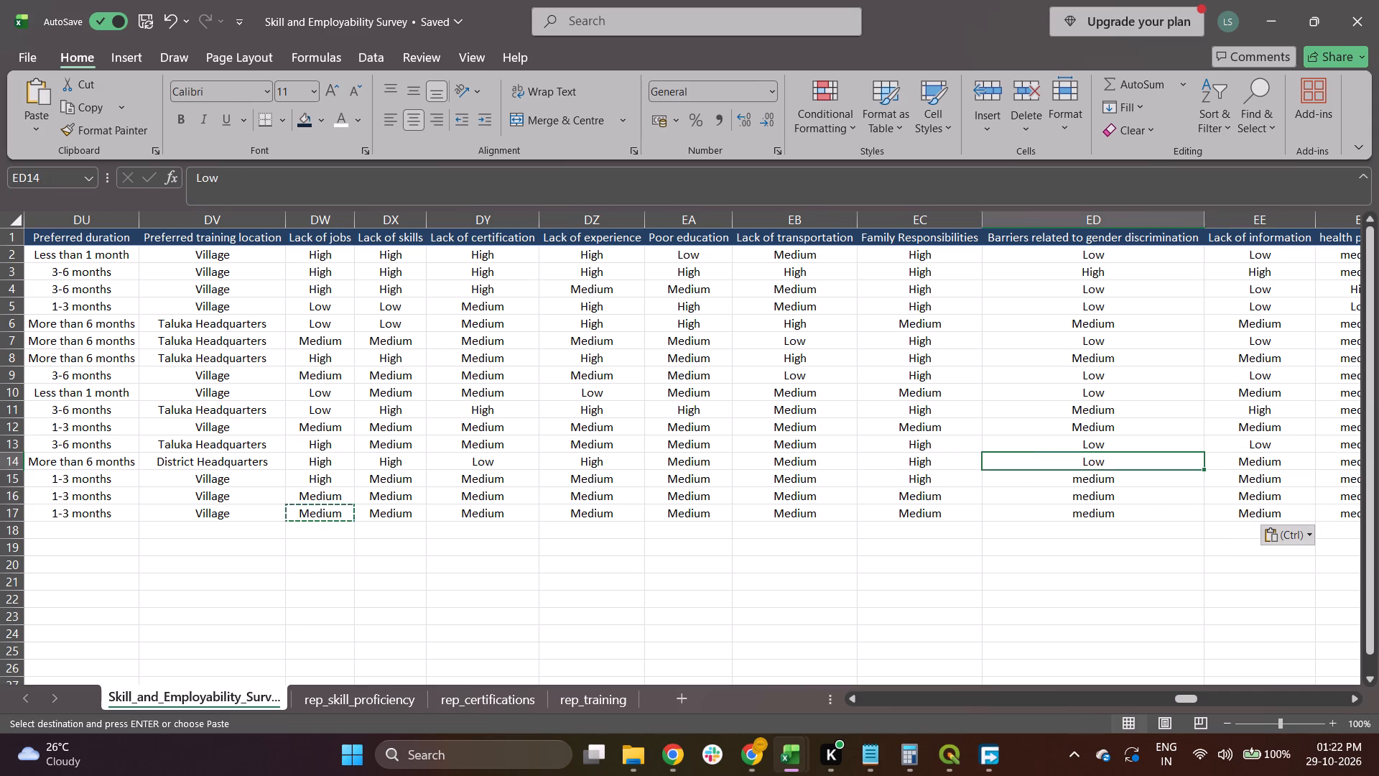
key(Down)
key(shift+Down)
key(shift+Down)
key(ctrl+v)
Paste the copied "Medium" over the range EF6 to EF17 in the health problems column.
key(Up)
key(Up)
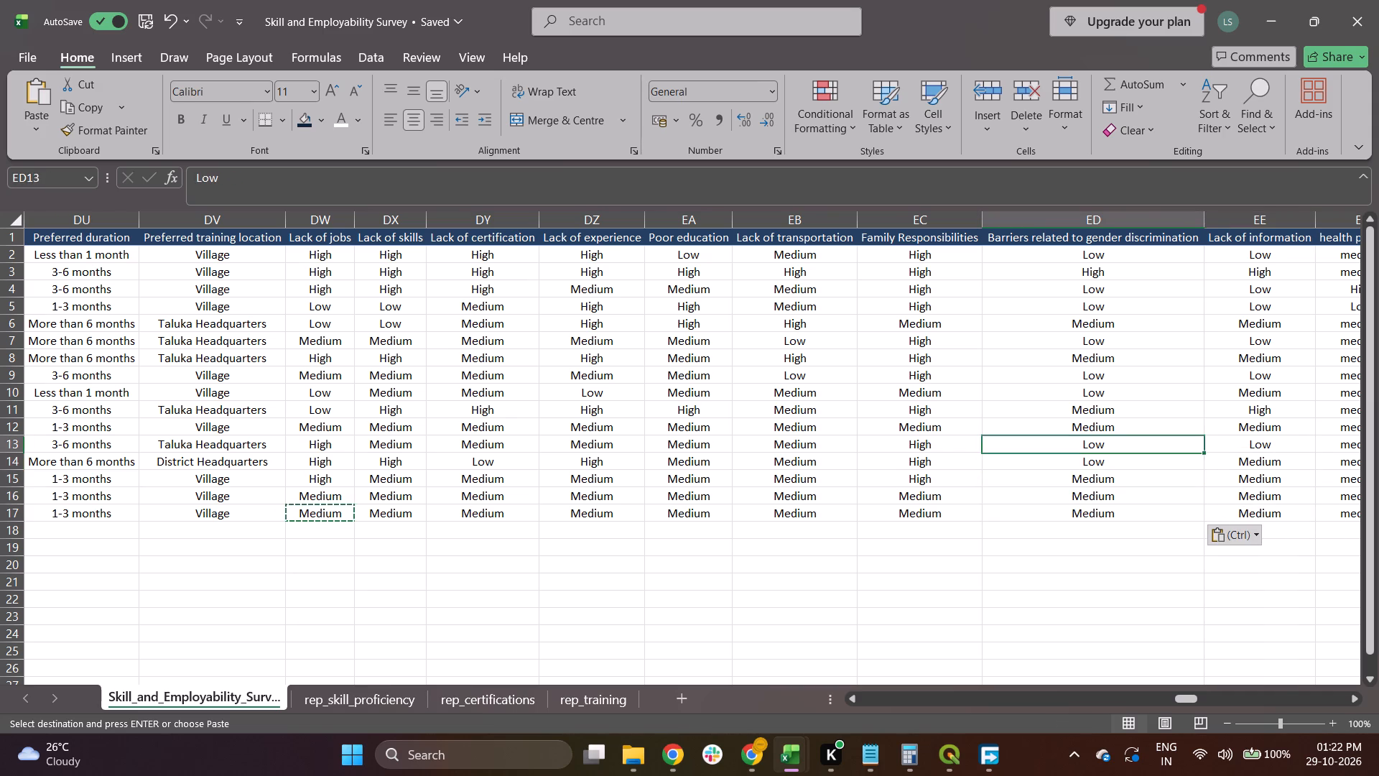
key(Up)
key(Up)
key(Up)
key(Right)
key(Right)
key(Right)
key(Right)
key(Up)
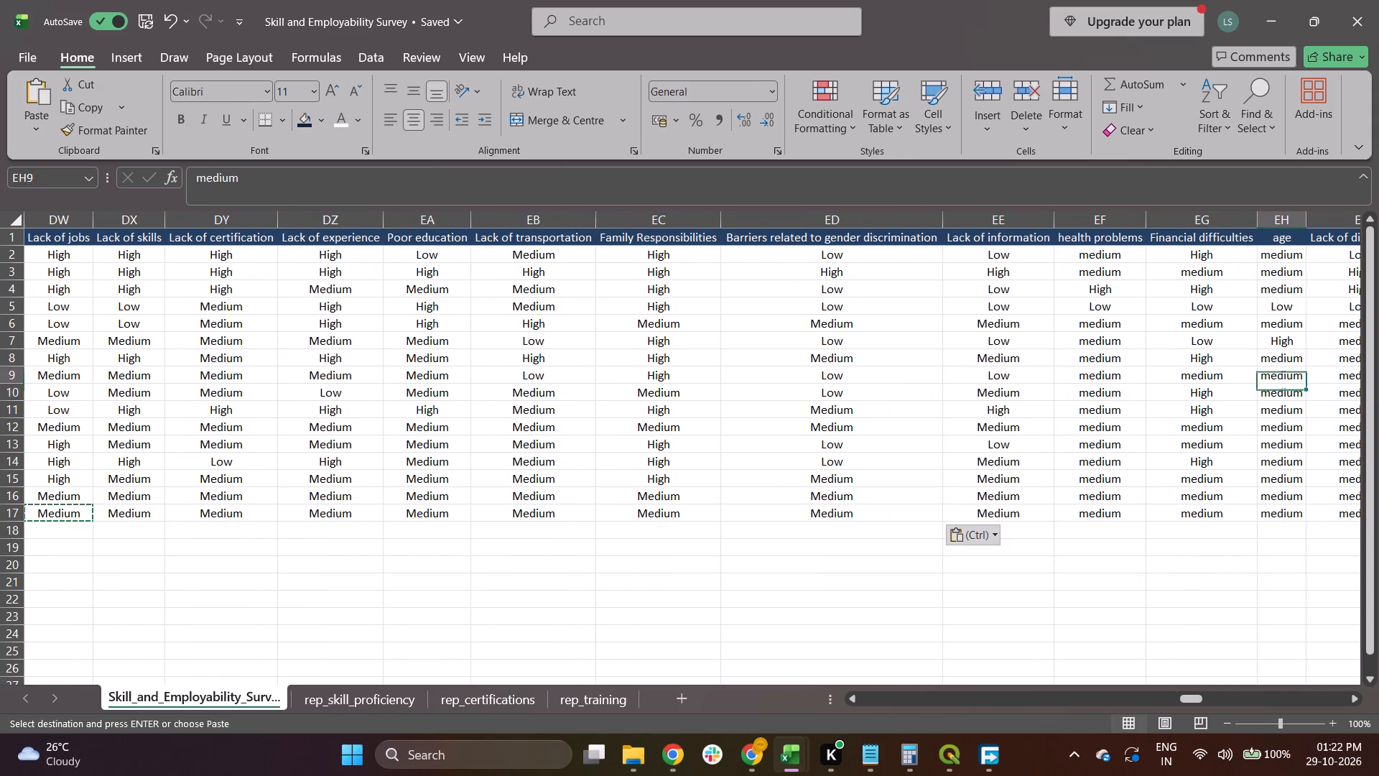
key(Up)
key(Up)
key(Up)
key(Left)
key(Left)
key(shift+Down)
key(shift+Down)
key(shift+Down)
key(shift+Down)
key(shift+Down)
key(shift+Down)
key(shift+Down)
key(shift+Down)
key(shift+Down)
key(shift+Down)
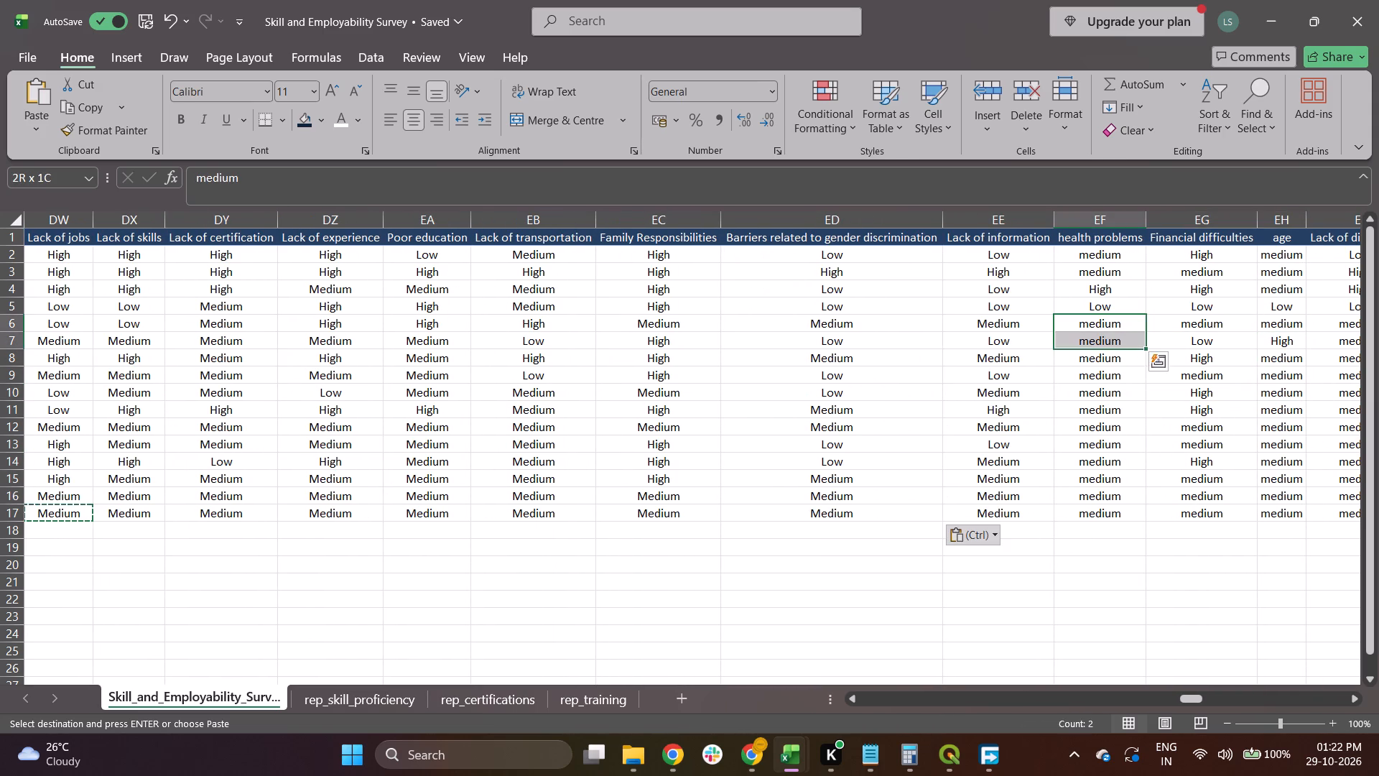
key(shift+Down)
key(ctrl+v)
Paste the copied "Medium" over EF2 and EF3 in the health problems column.
key(Up)
key(Up)
key(Up)
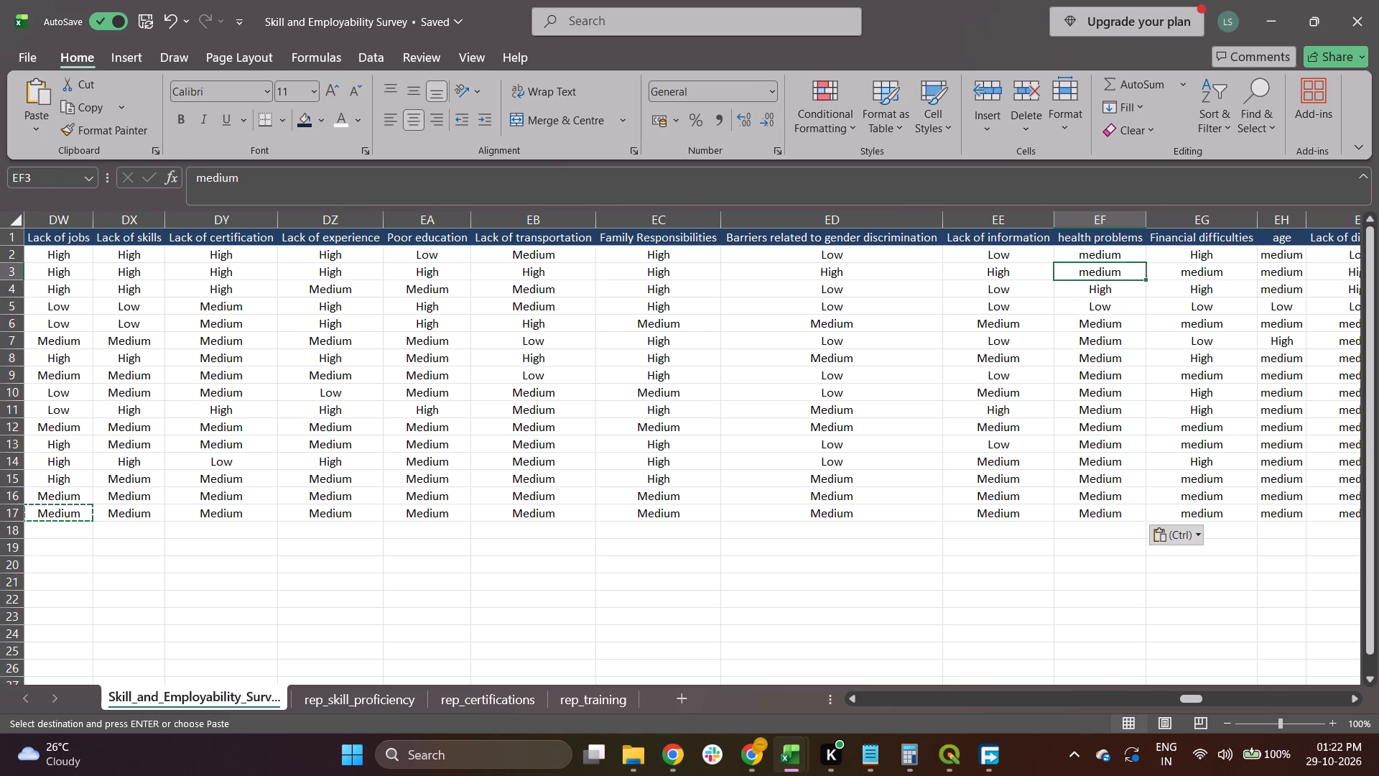
key(Up)
key(shift+Down)
key(ctrl+v)
Paste the copied "Medium" into EG3, EG6 and EG9 in the Financial difficulties column.
key(Right)
key(Down)
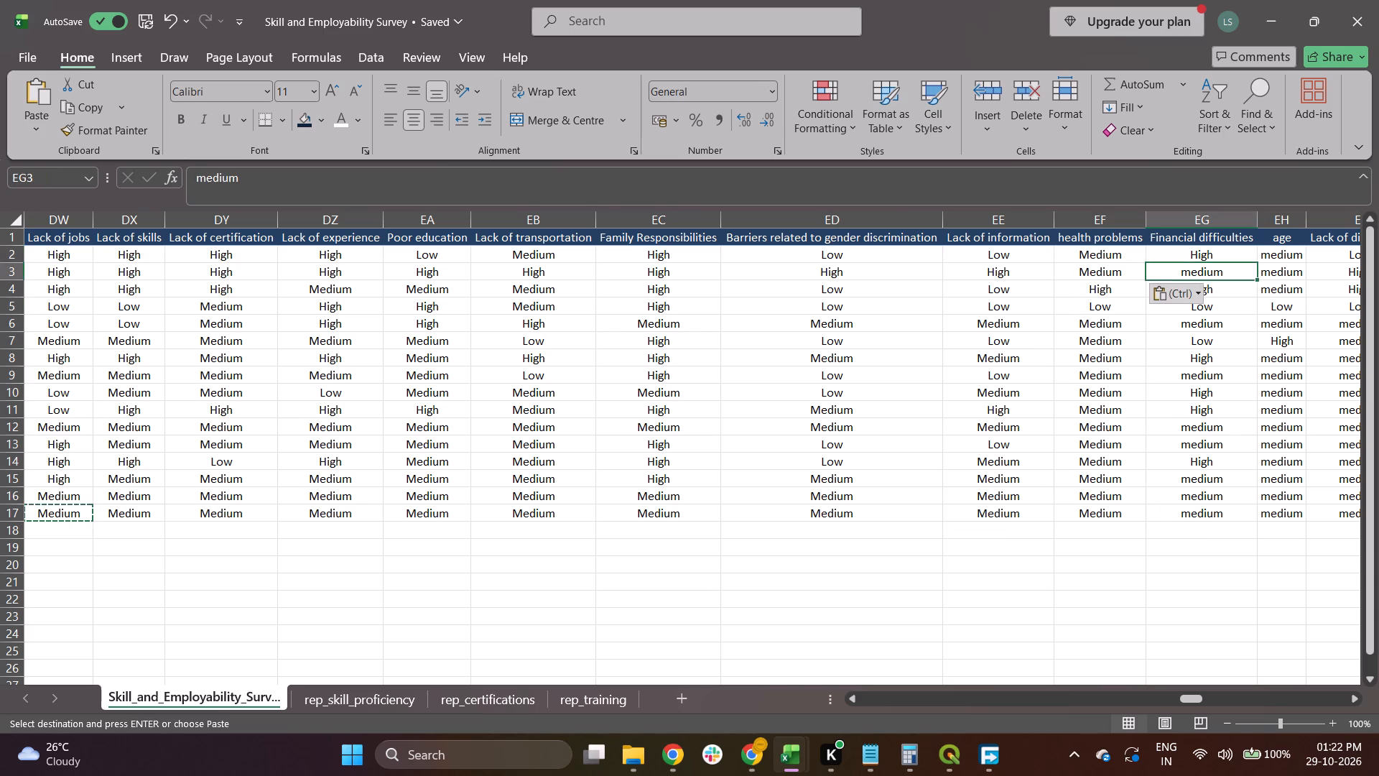
key(ctrl+v)
key(Down)
key(Down)
key(Down)
key(ctrl+v)
key(Down)
key(Down)
key(Down)
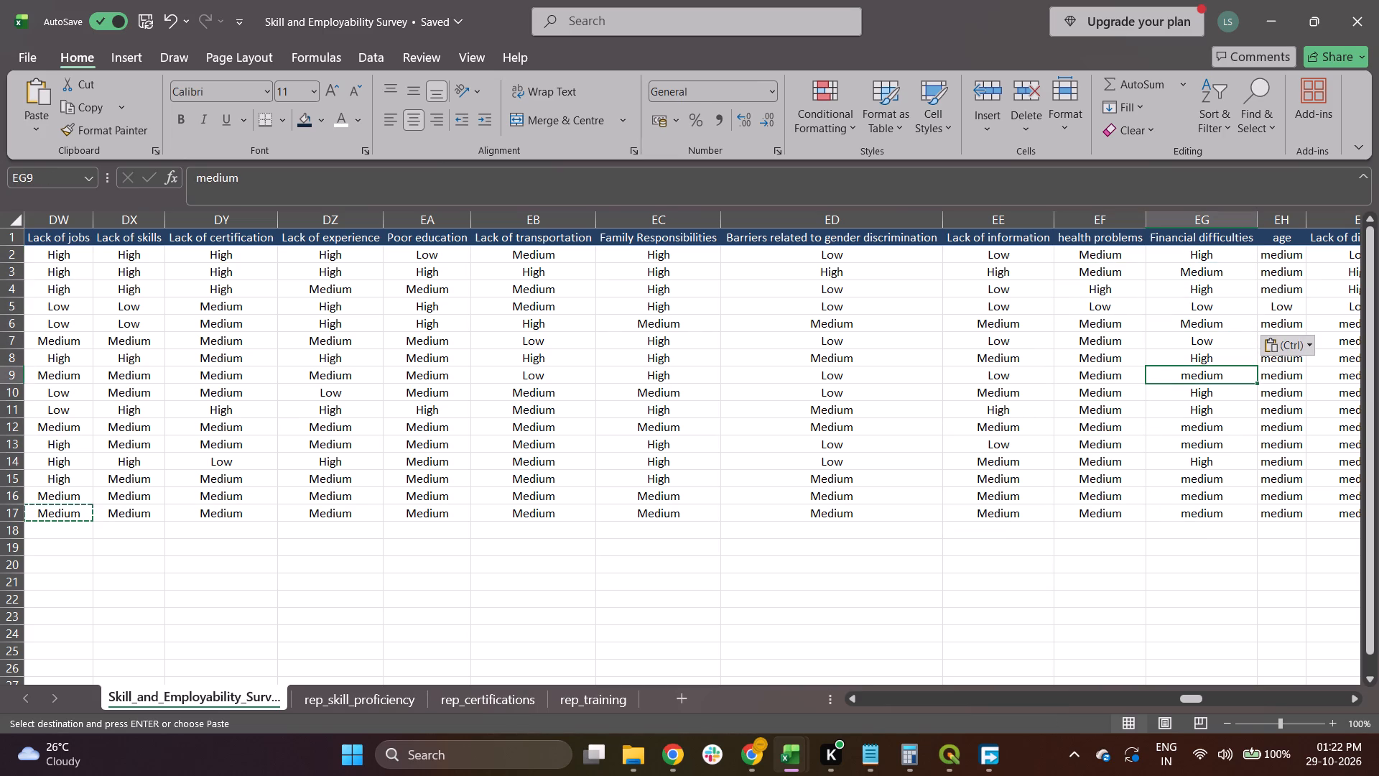
key(ctrl+v)
Paste the copied "Medium" over EG12 to EG13 and EG15 to EG17 in the Financial difficulties column.
key(Down)
key(Down)
key(Down)
key(shift+Down)
key(ctrl+v)
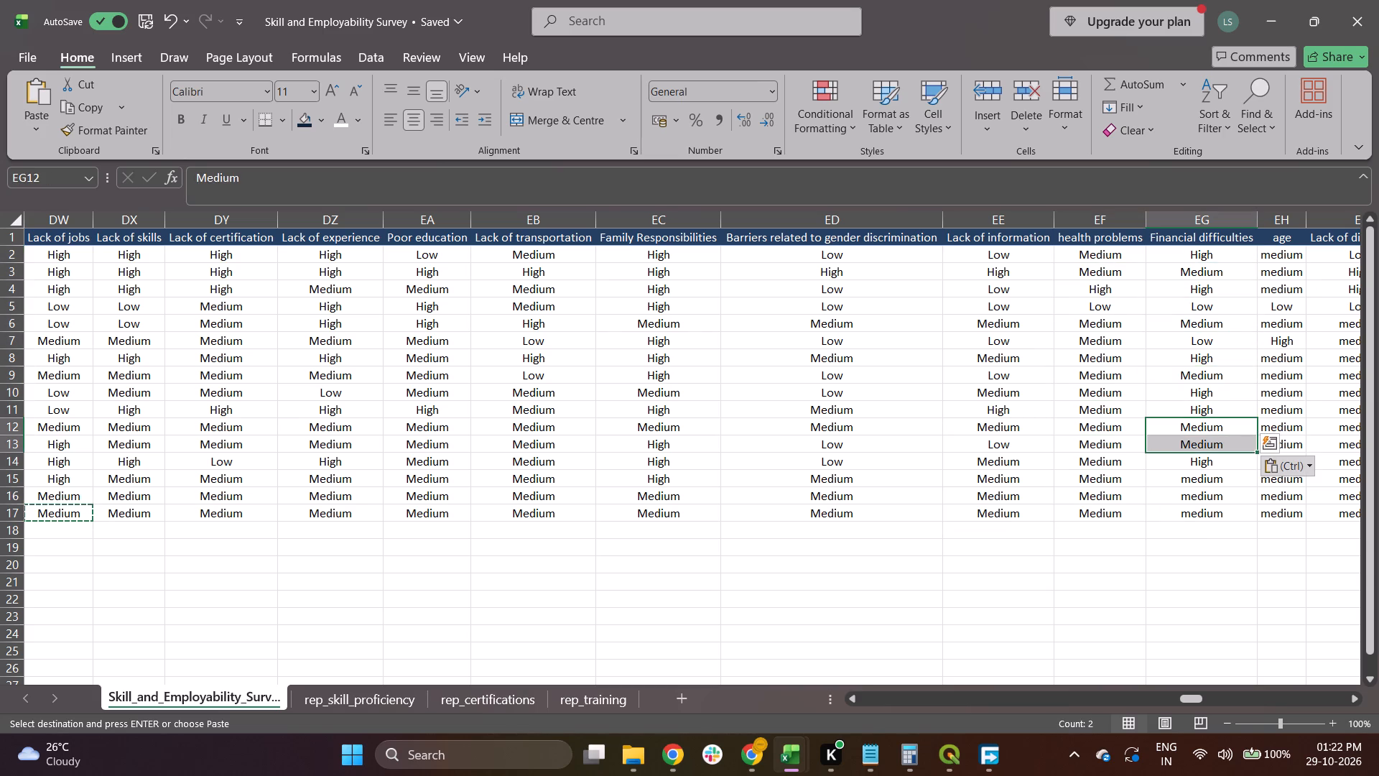
key(Down)
key(Down)
key(Down)
key(shift+Down)
key(shift+Down)
key(ctrl+v)
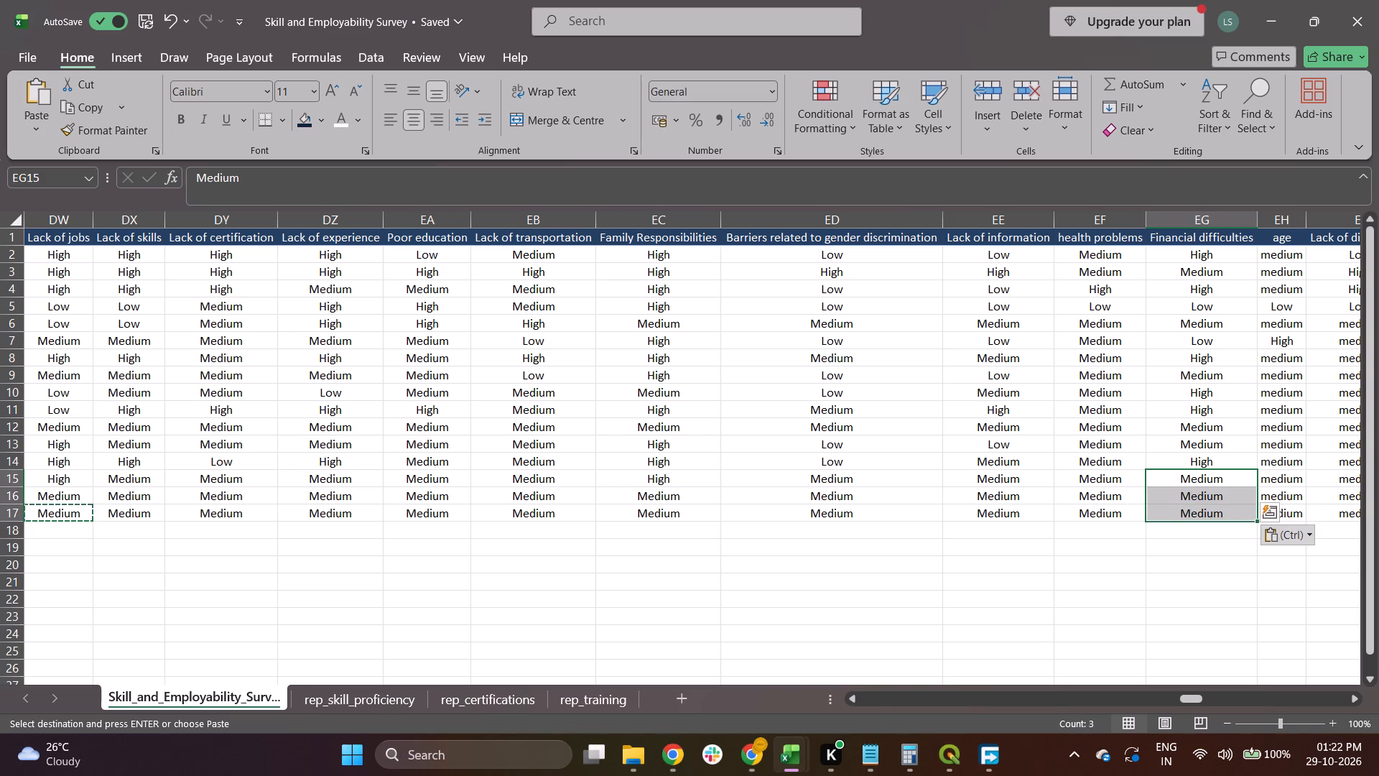
Paste the copied "Medium" over the range EH8 to EH17 in the age column.
key(Right)
key(Up)
key(Up)
key(Up)
key(Up)
key(Up)
key(Up)
key(Up)
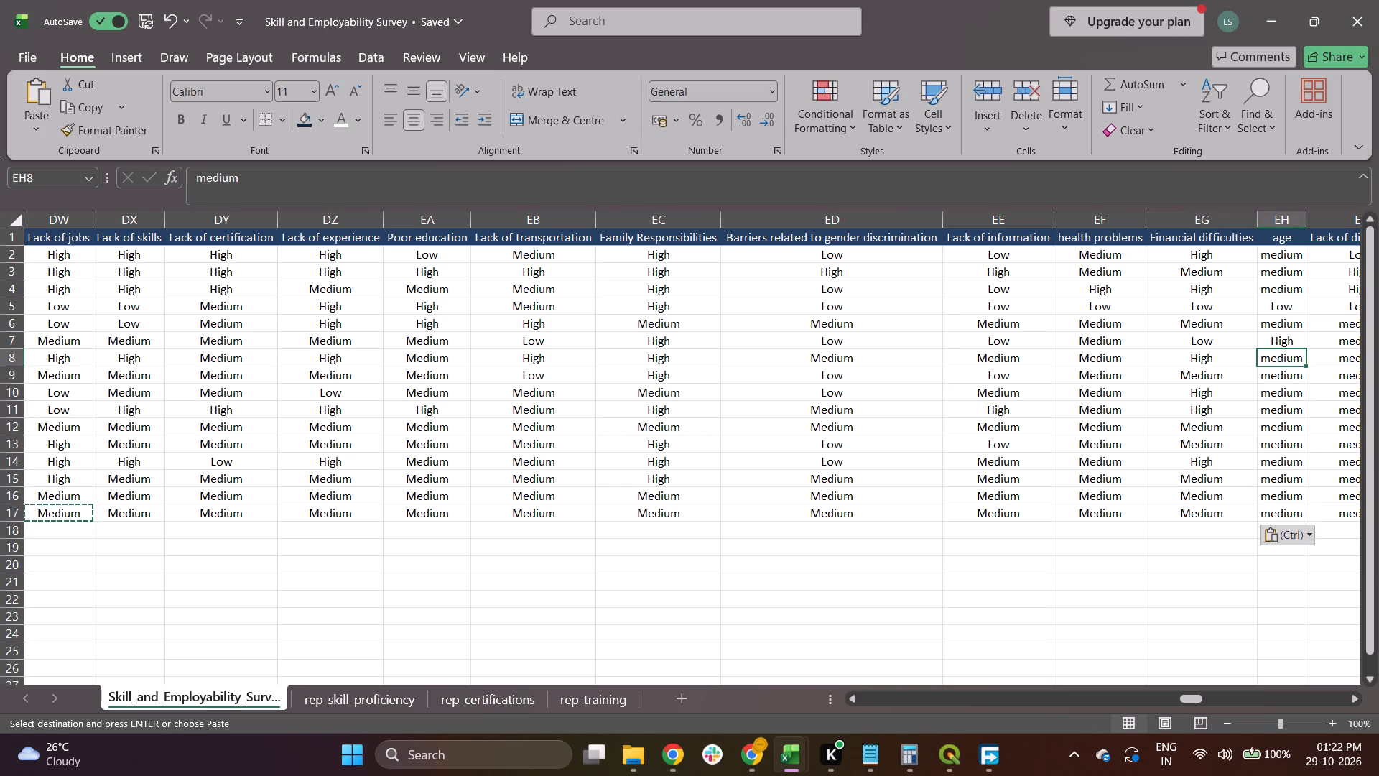
key(shift+Down)
key(shift+Down)
key(shift+Down)
key(shift+Down)
key(shift+Down)
key(shift+Down)
key(shift+Down)
key(shift+Down)
key(shift+Down)
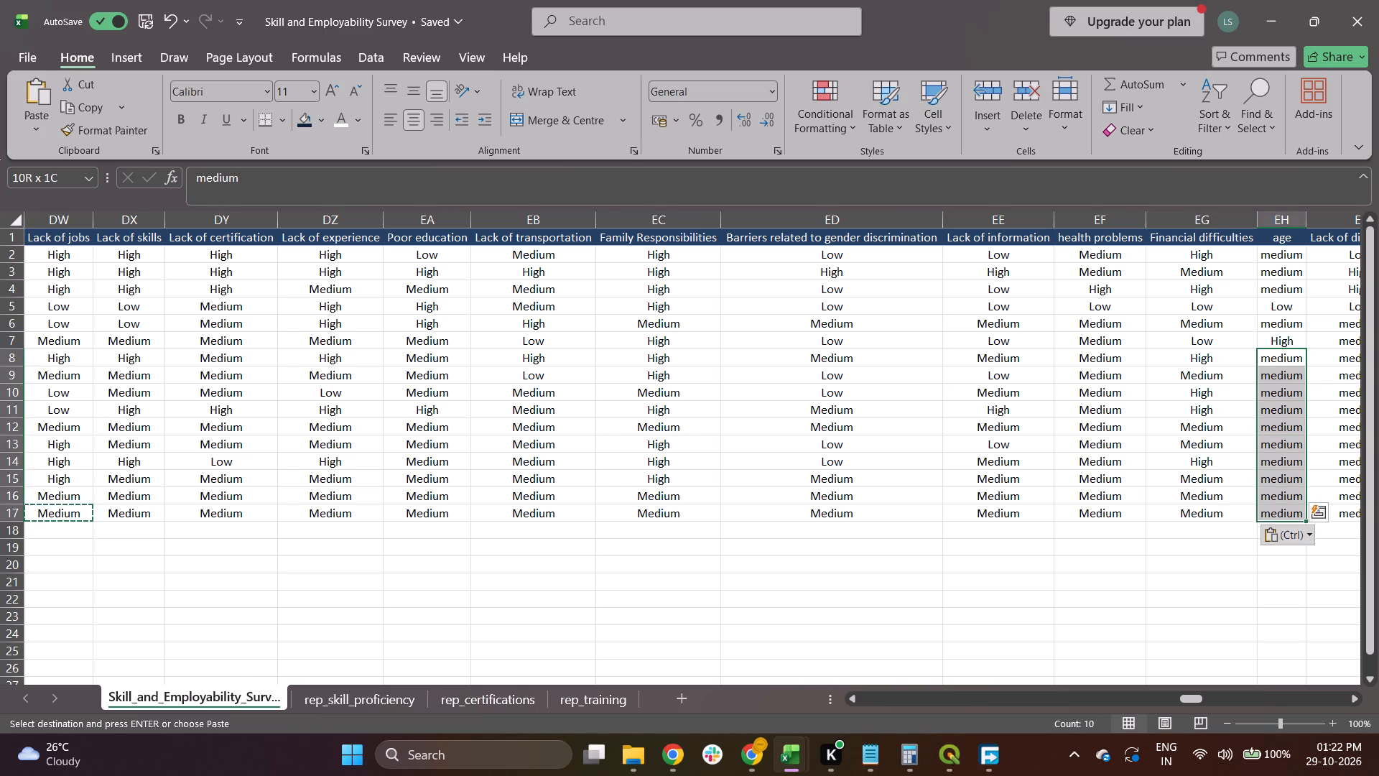
key(ctrl+v)
Paste the copied "Medium" into EH6 and over the range EH2 to EH4 in the age column.
key(Up)
key(Up)
key(ctrl+v)
key(Up)
key(Up)
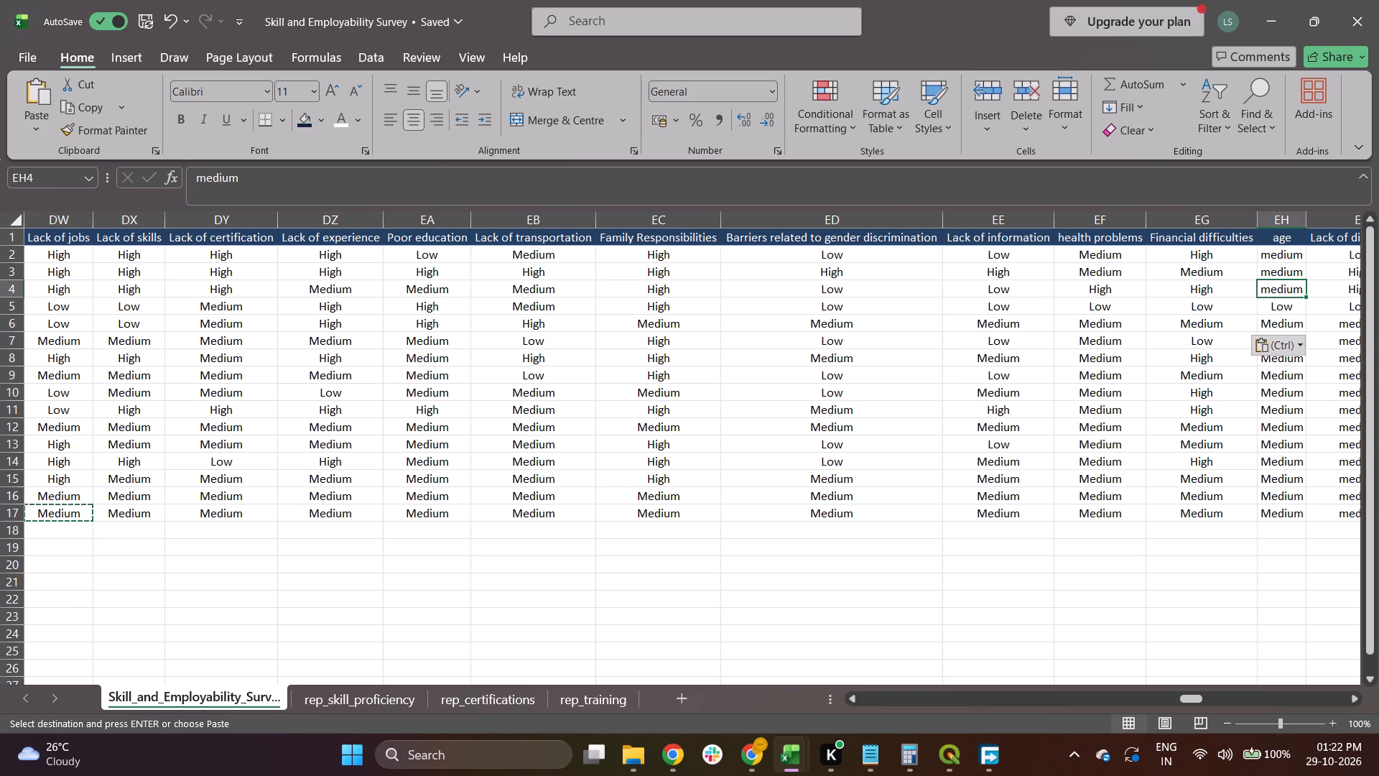
key(shift+Up)
key(shift+Up)
key(ctrl+v)
key(Right)
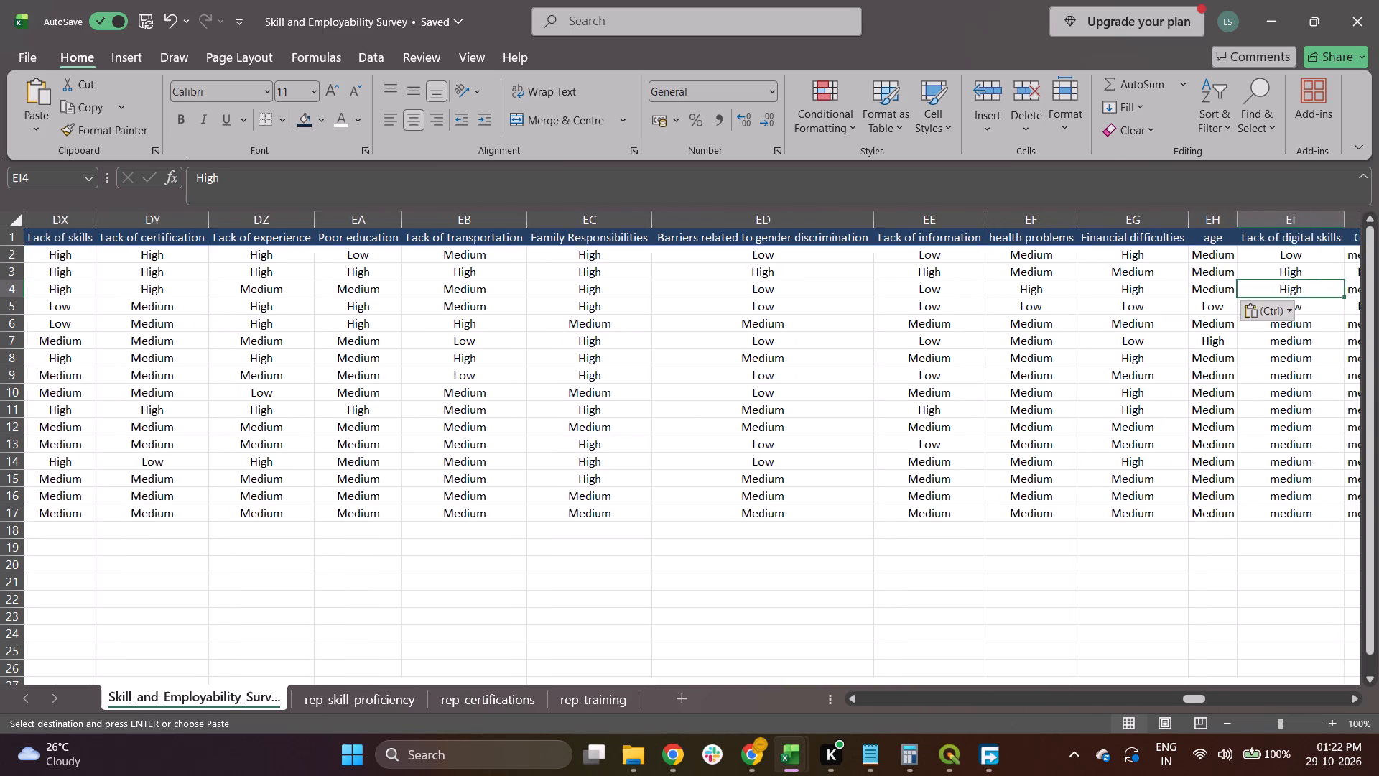
Paste the copied "Medium" over the range EI6 to EJ17 in the Lack of digital skills and Other columns.
key(Right)
key(Right)
key(Left)
key(Left)
key(Down)
key(Down)
key(Down)
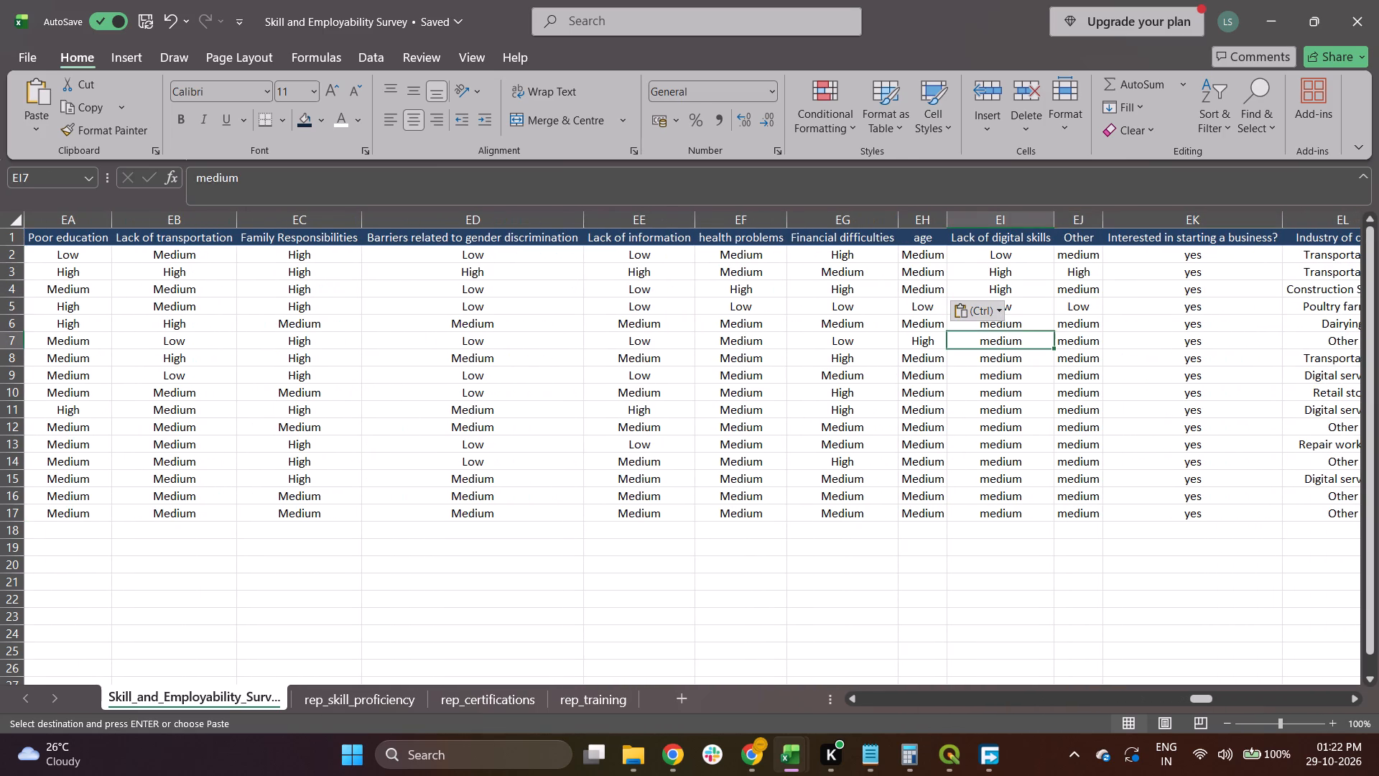
key(Up)
key(shift+Right)
key(shift+Down)
key(shift+Down)
key(shift+Down)
key(shift+Down)
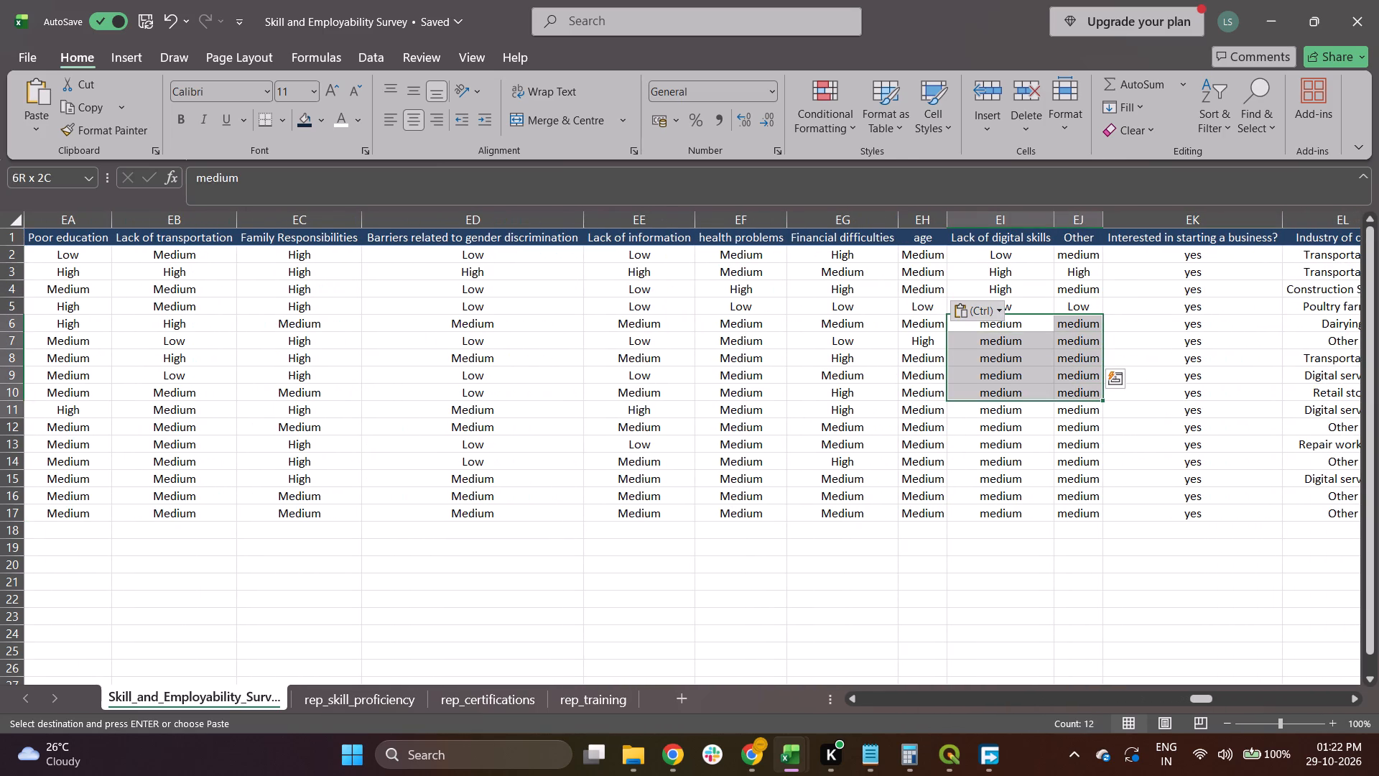
key(shift+Down)
key(shift+Down)
key(shift+Down)
key(shift+Down)
key(shift+Down)
key(shift+Down)
key(shift+Down)
key(ctrl+v)
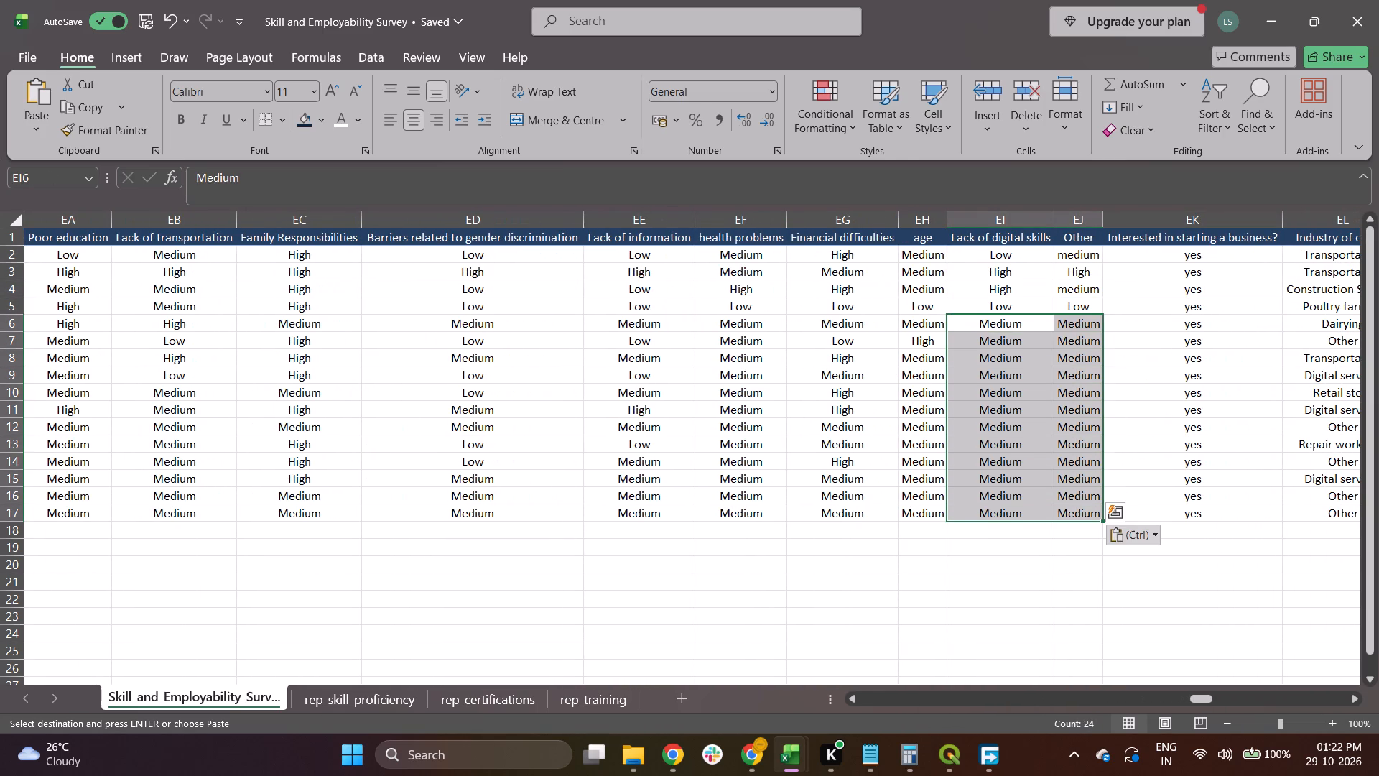
Paste the copied "Medium" into EJ2 and EJ4 in the Other column.
key(Up)
key(Up)
key(Up)
key(Right)
key(Up)
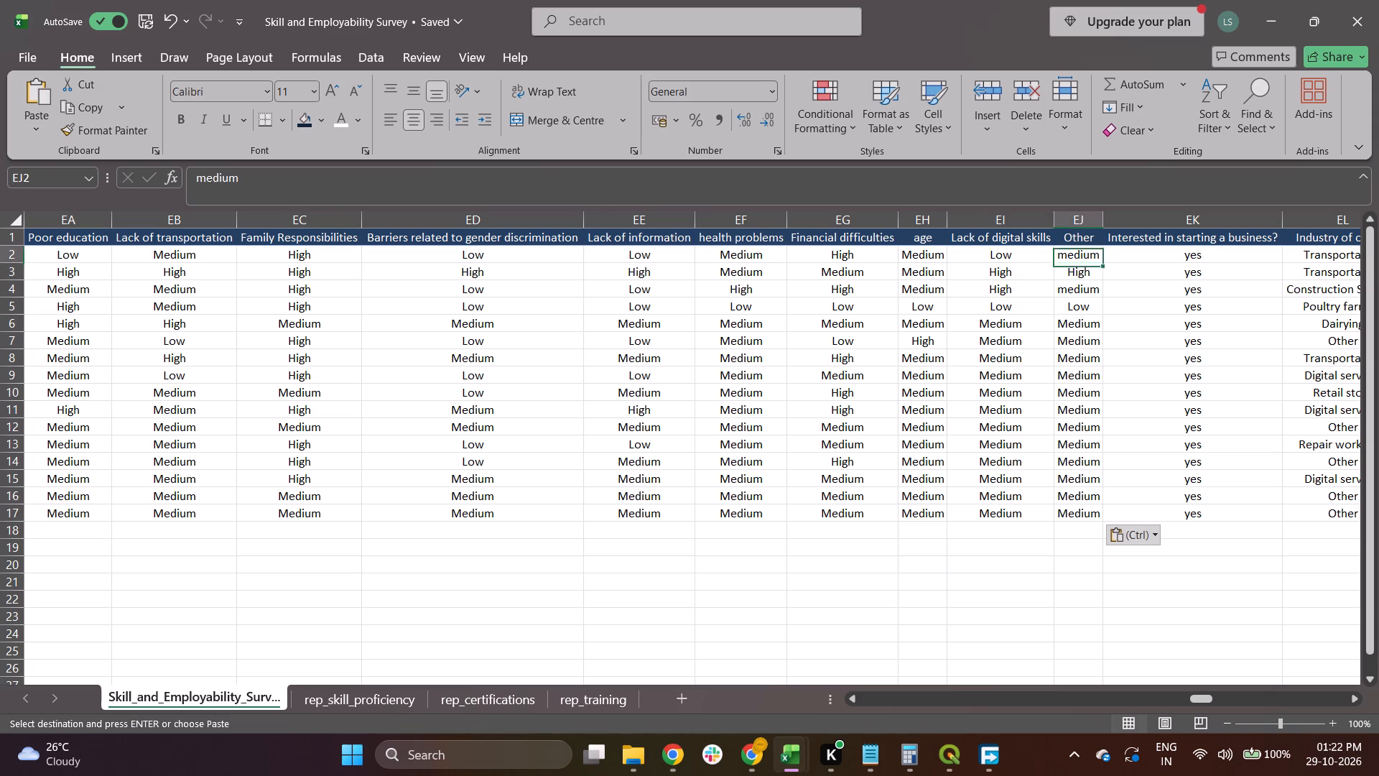
key(ctrl+v)
key(Down)
key(Down)
key(ctrl+v)
Enter "Yes" in EK2 of the Interested in starting a business? column.
key(Right)
key(Right)
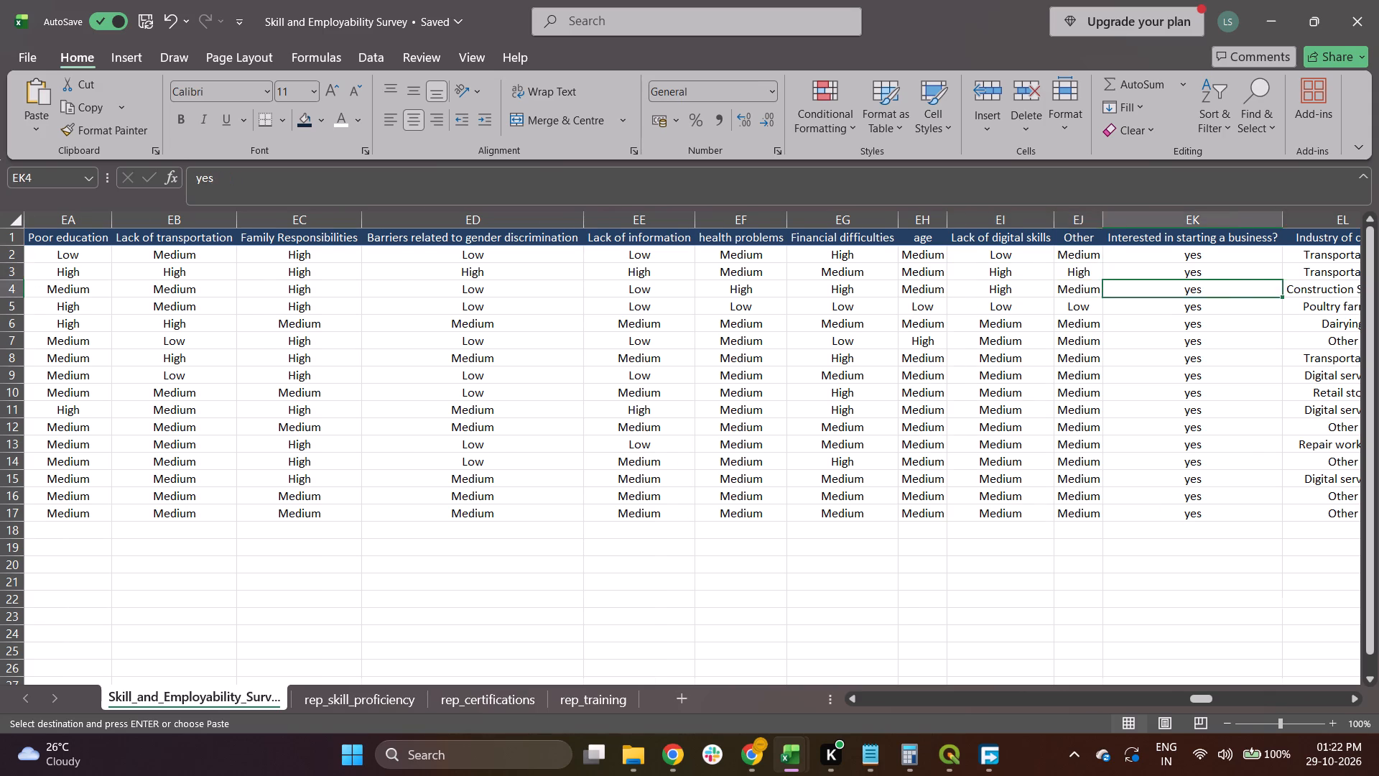
key(Right)
key(Left)
key(Left)
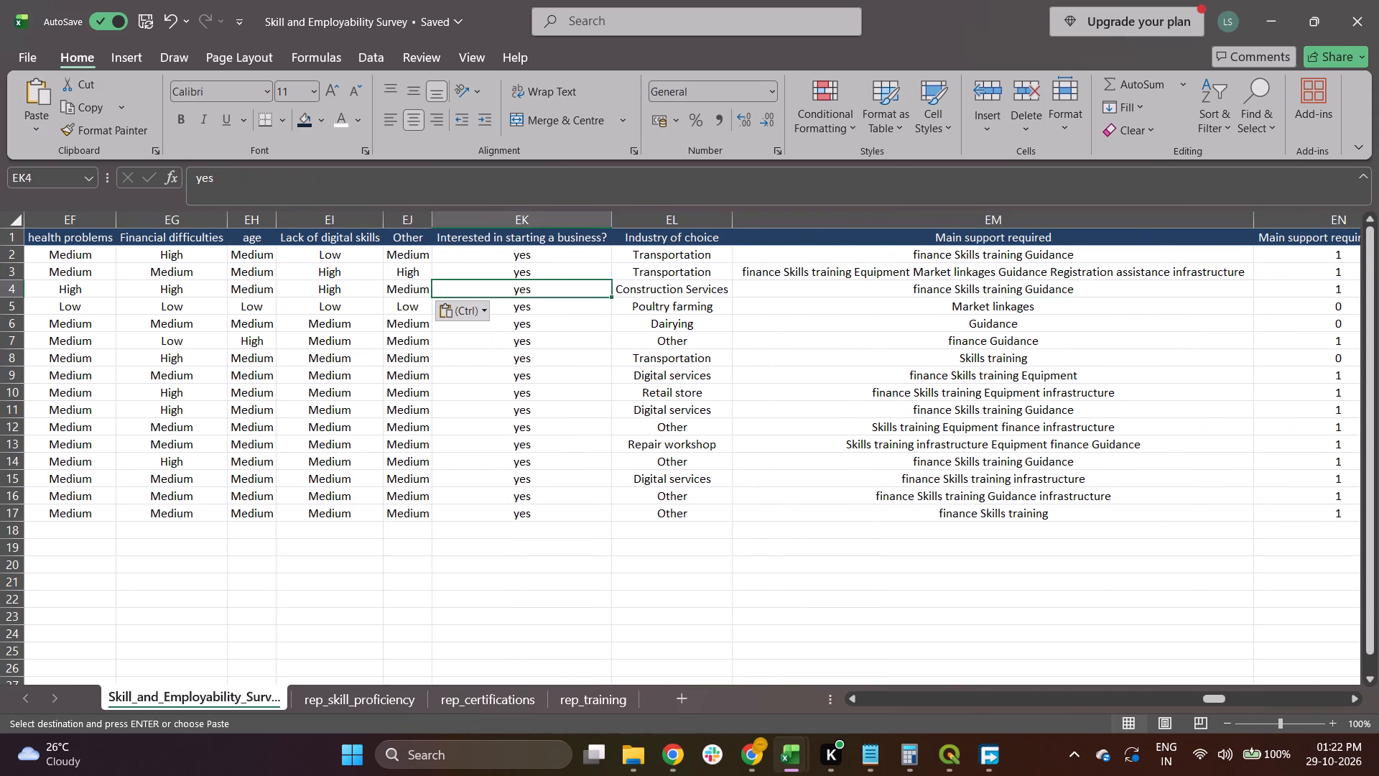
key(Up)
key(Up)
text(Yes)
key(Tab)
key(Left)
Copy "Yes" from EK2 and paste it over the rest of the Interested in starting a business? answers, through EK17.
key(ctrl+c)
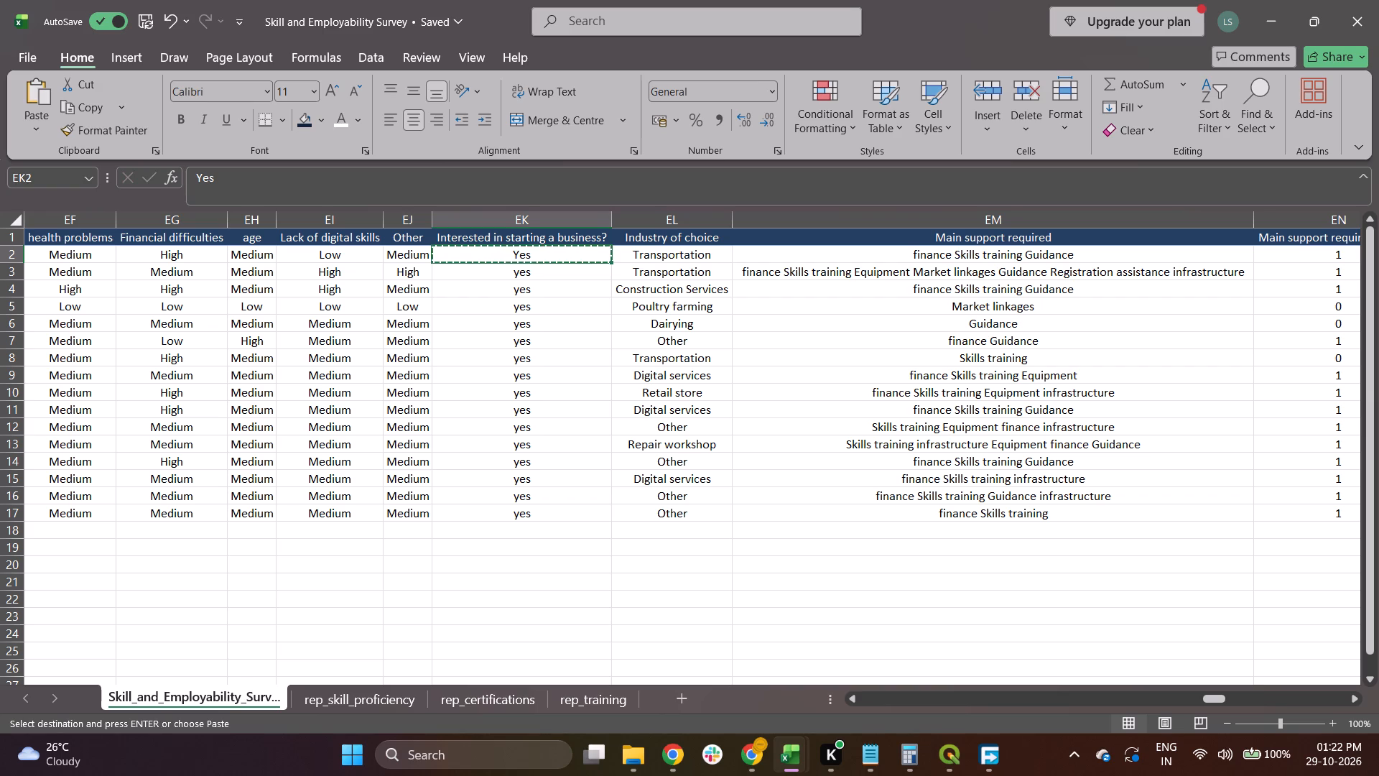
key(shift+Down)
key(shift+Down)
key(shift+Down)
key(shift+Down)
key(shift+Down)
key(shift+Down)
key(shift+Down)
key(shift+Down)
key(shift+Down)
key(shift+Down)
key(shift+Down)
key(shift+Down)
key(shift+Down)
key(shift+Down)
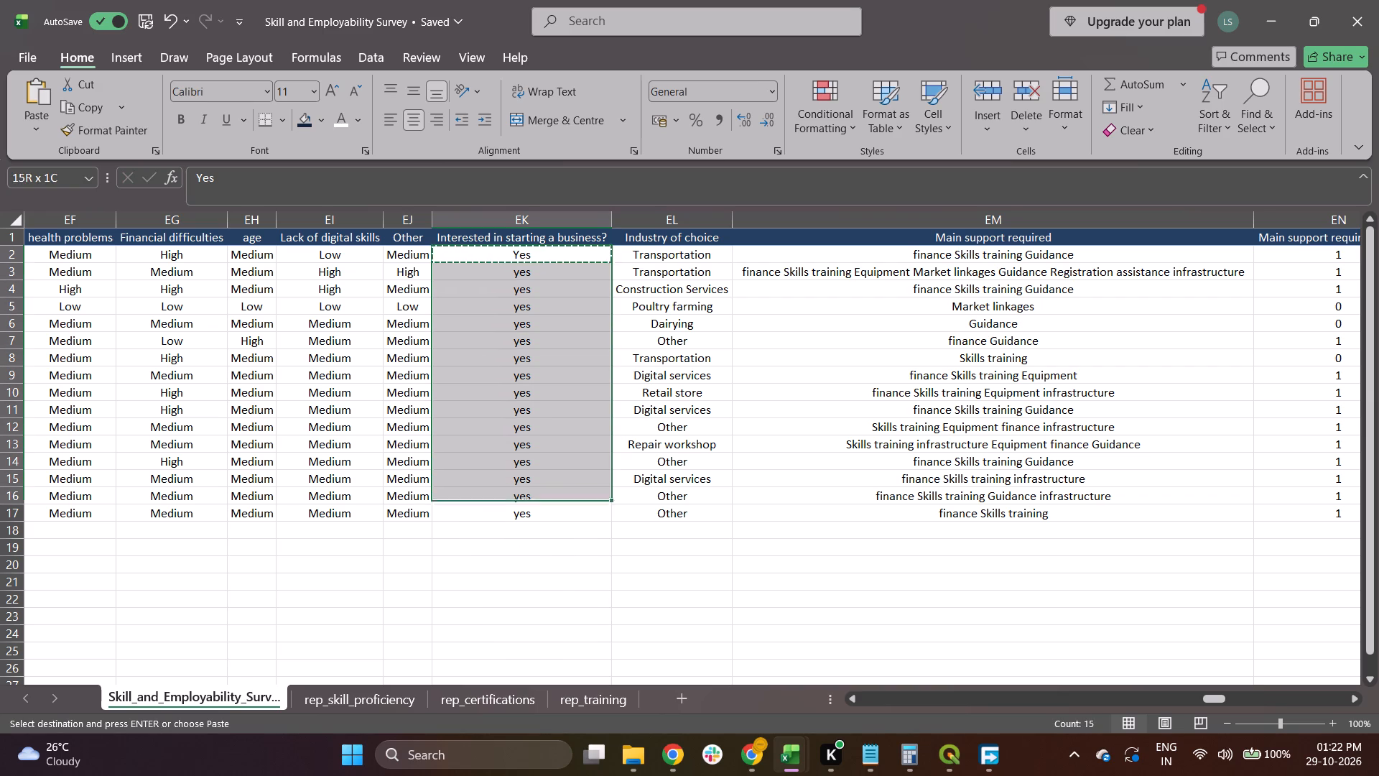
key(shift+Down)
key(ctrl+v)
Capitalise the first word of EM2 in the Main support required column so it reads "Finance Skills training Guidance".
key(Up)
key(Right)
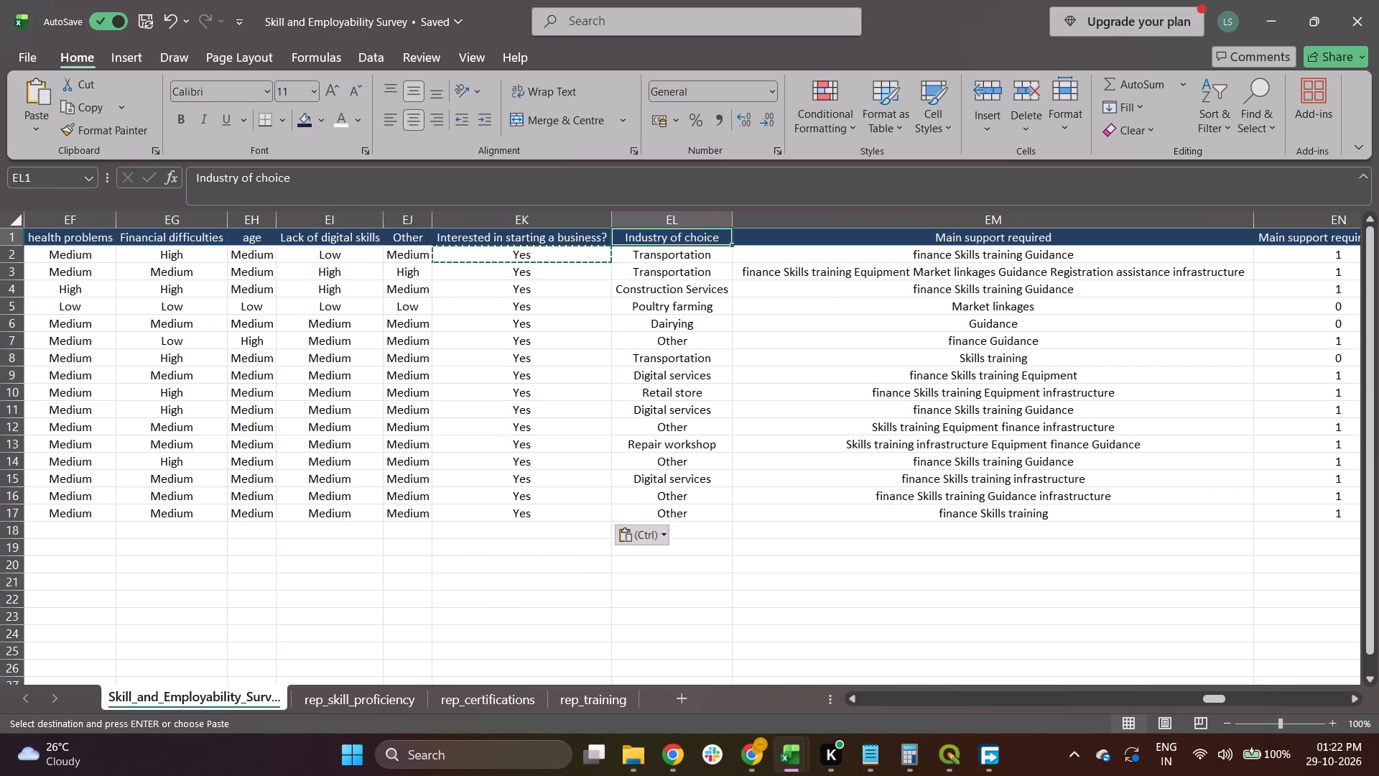
key(Down)
key(Down)
key(Down)
key(Down)
key(Down)
key(Right)
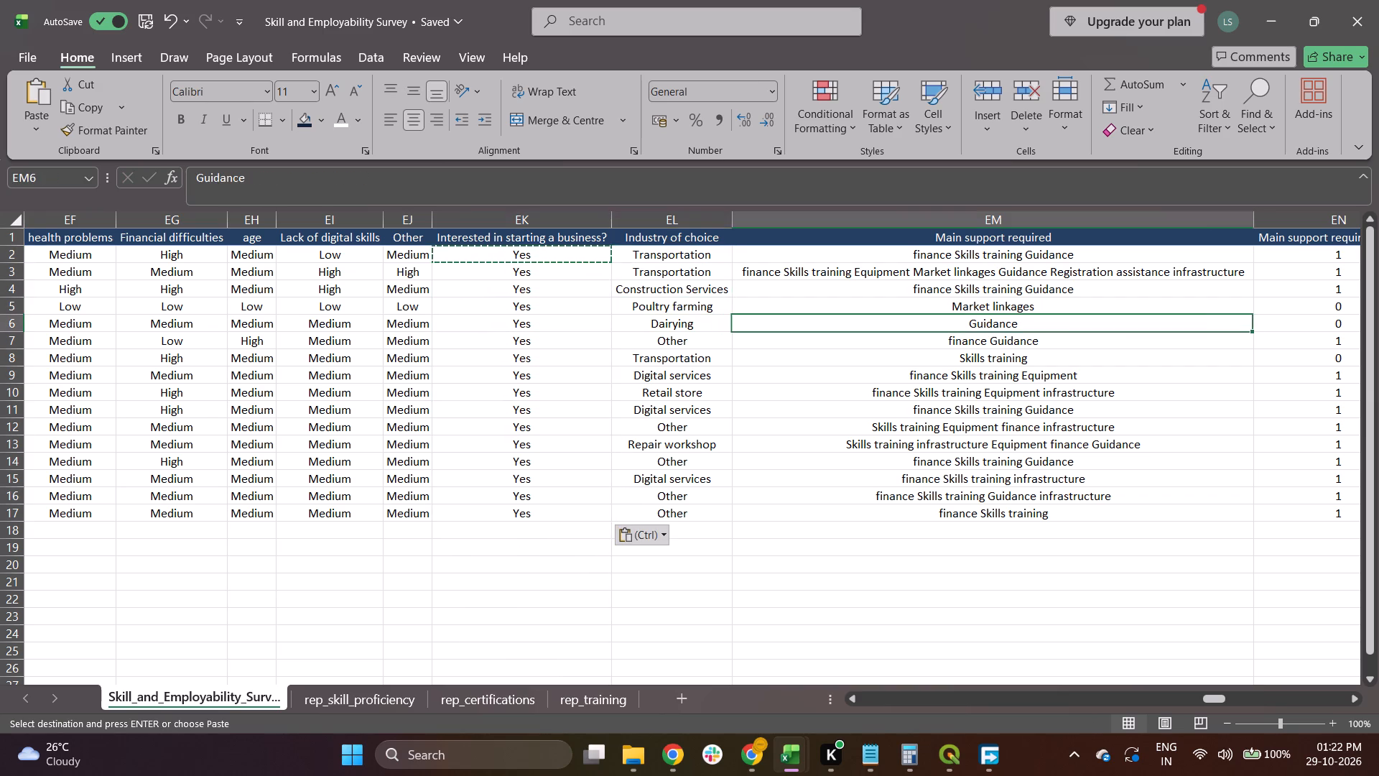
key(Up)
key(Up)
key(Up)
key(Up)
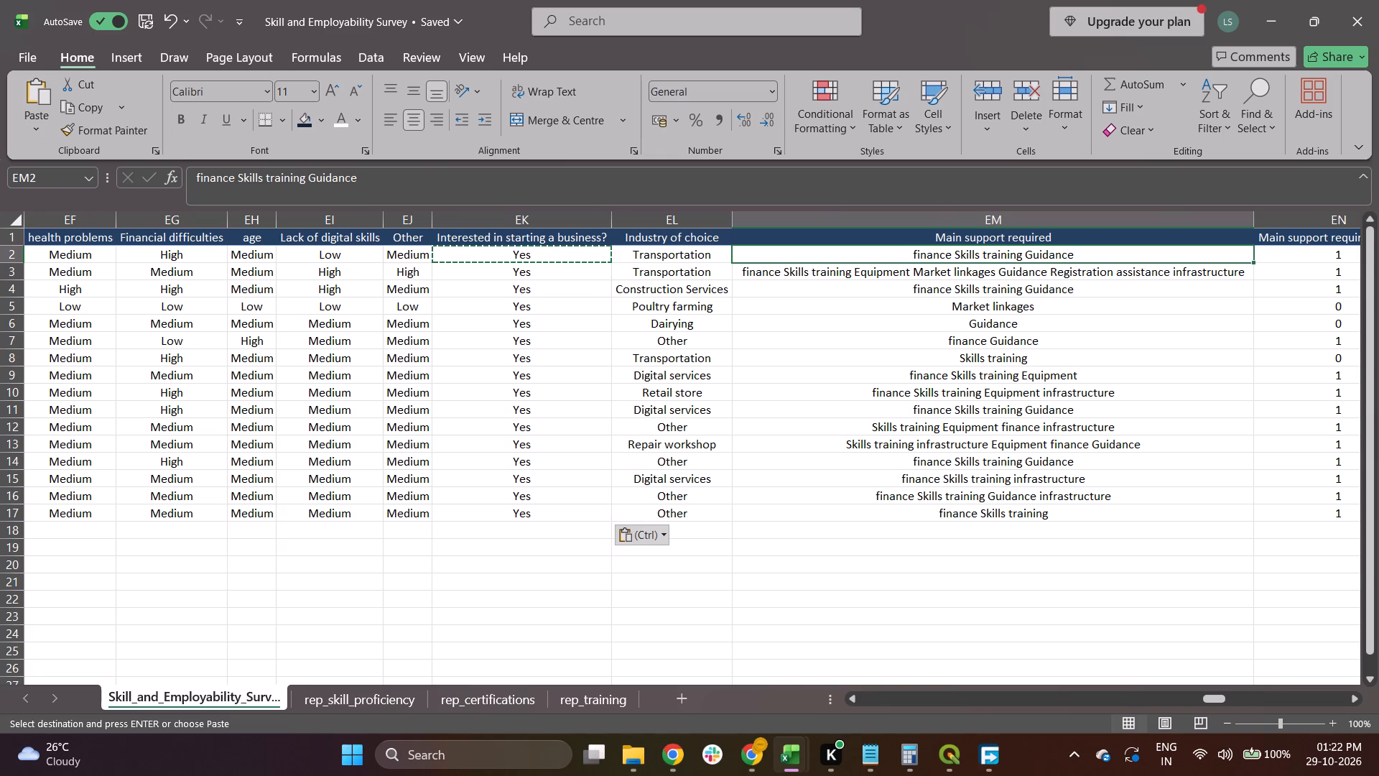
click(200, 177)
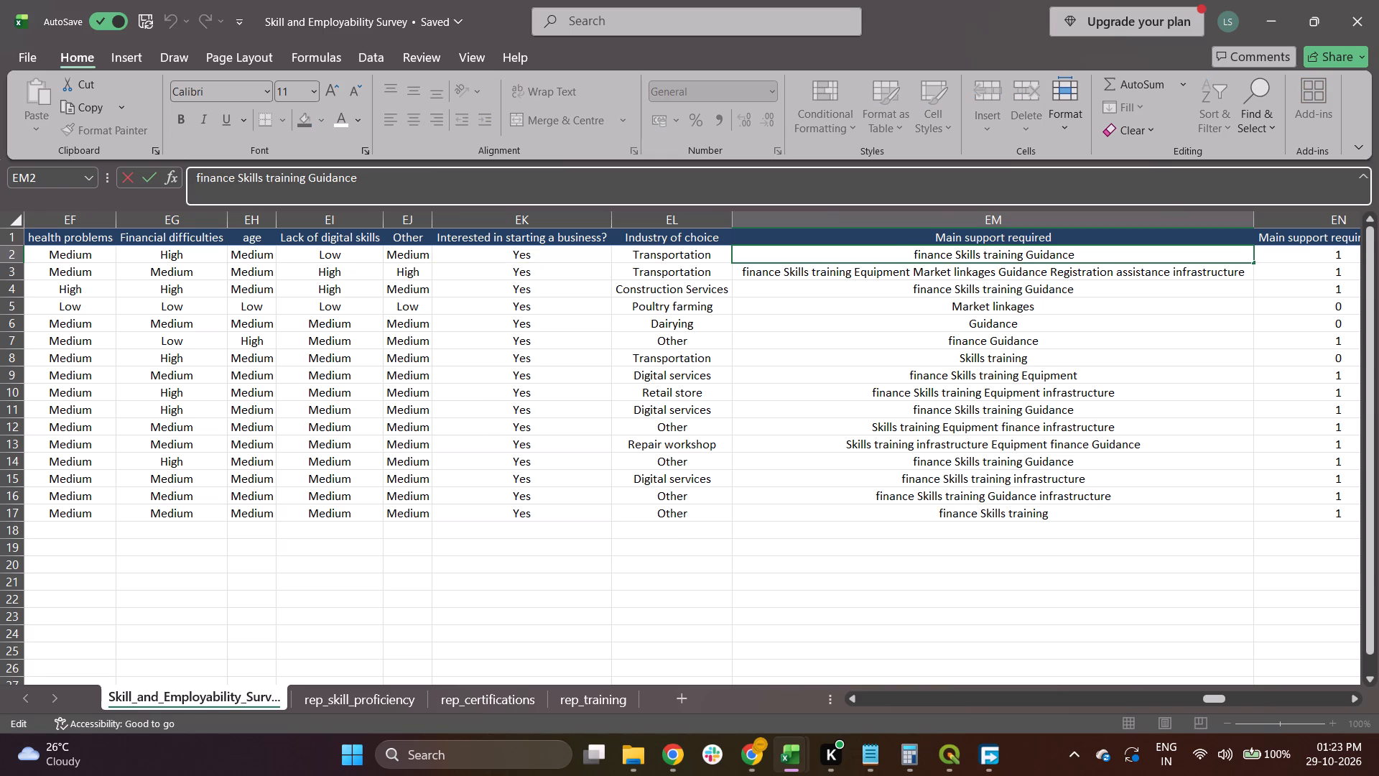
key(BackSpace)
key(shift+f)
key(Down)
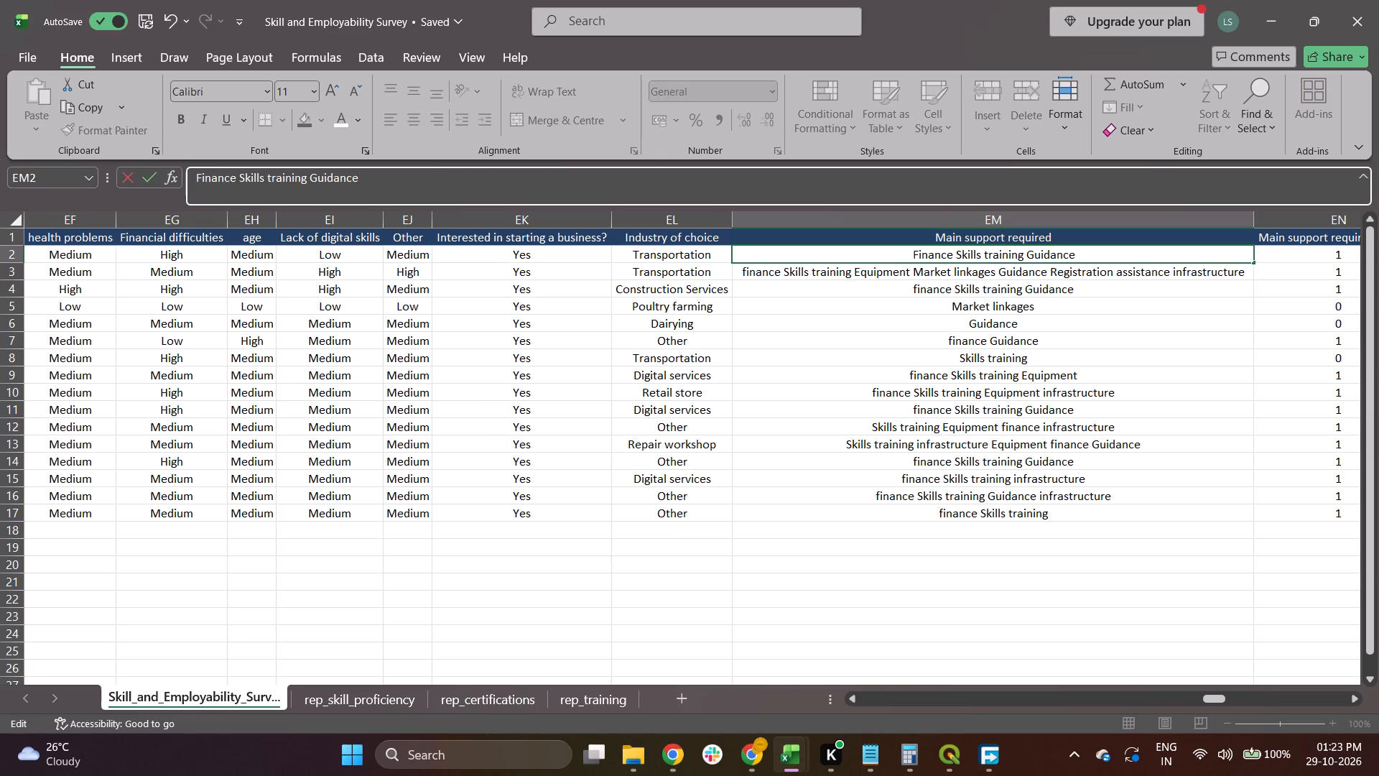
key(Tab)
Capitalise the leading "Finance" in EM3 and EM4 of the Main support required column.
key(Down)
key(Left)
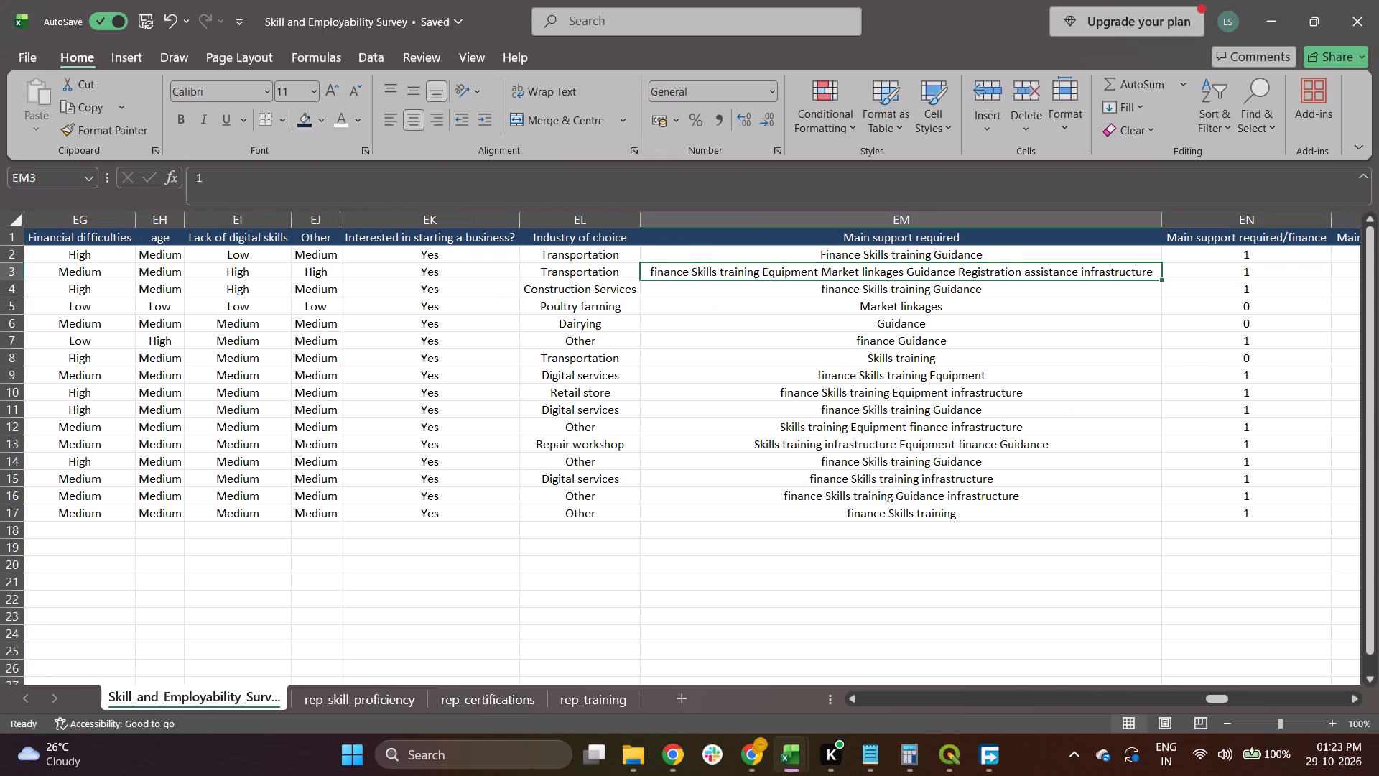
click(200, 177)
key(BackSpace)
key(shift+f)
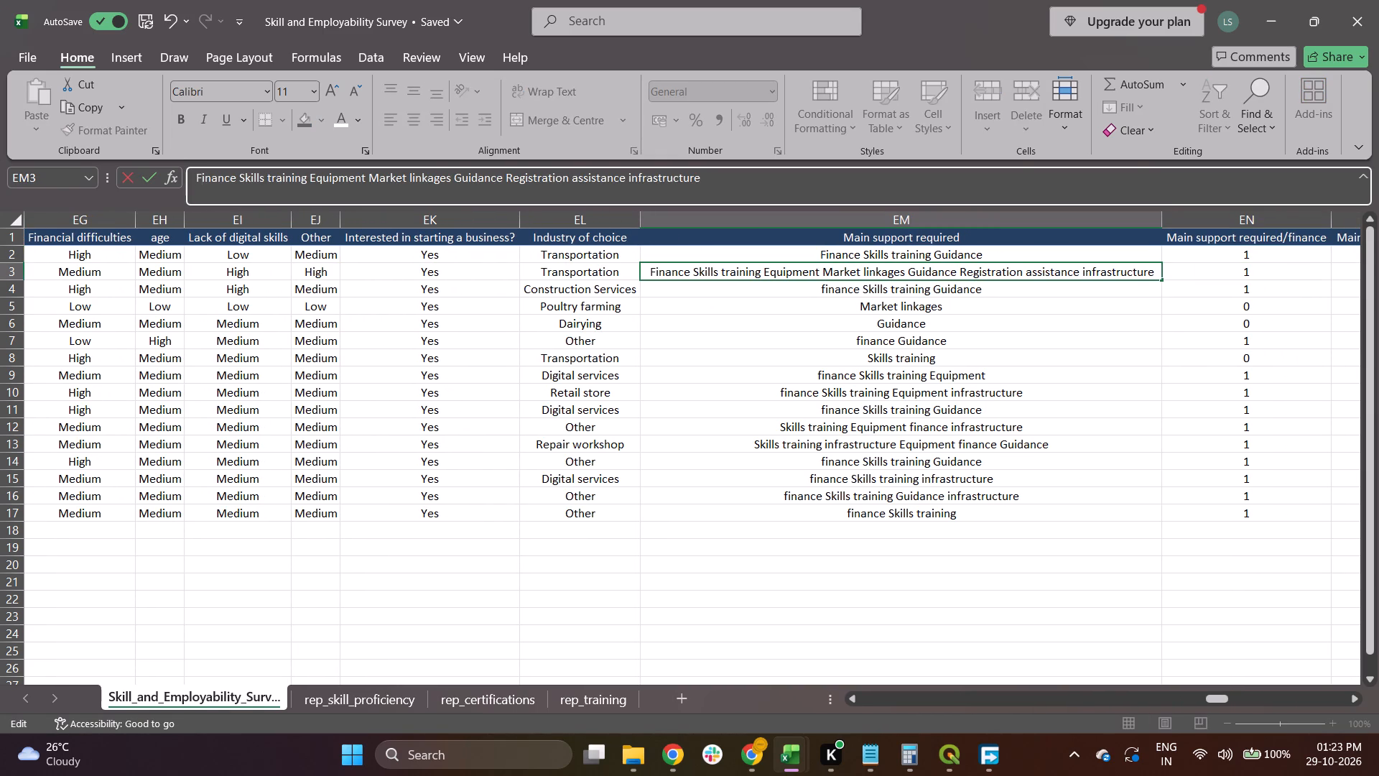
key(Tab)
key(Left)
key(Down)
click(200, 177)
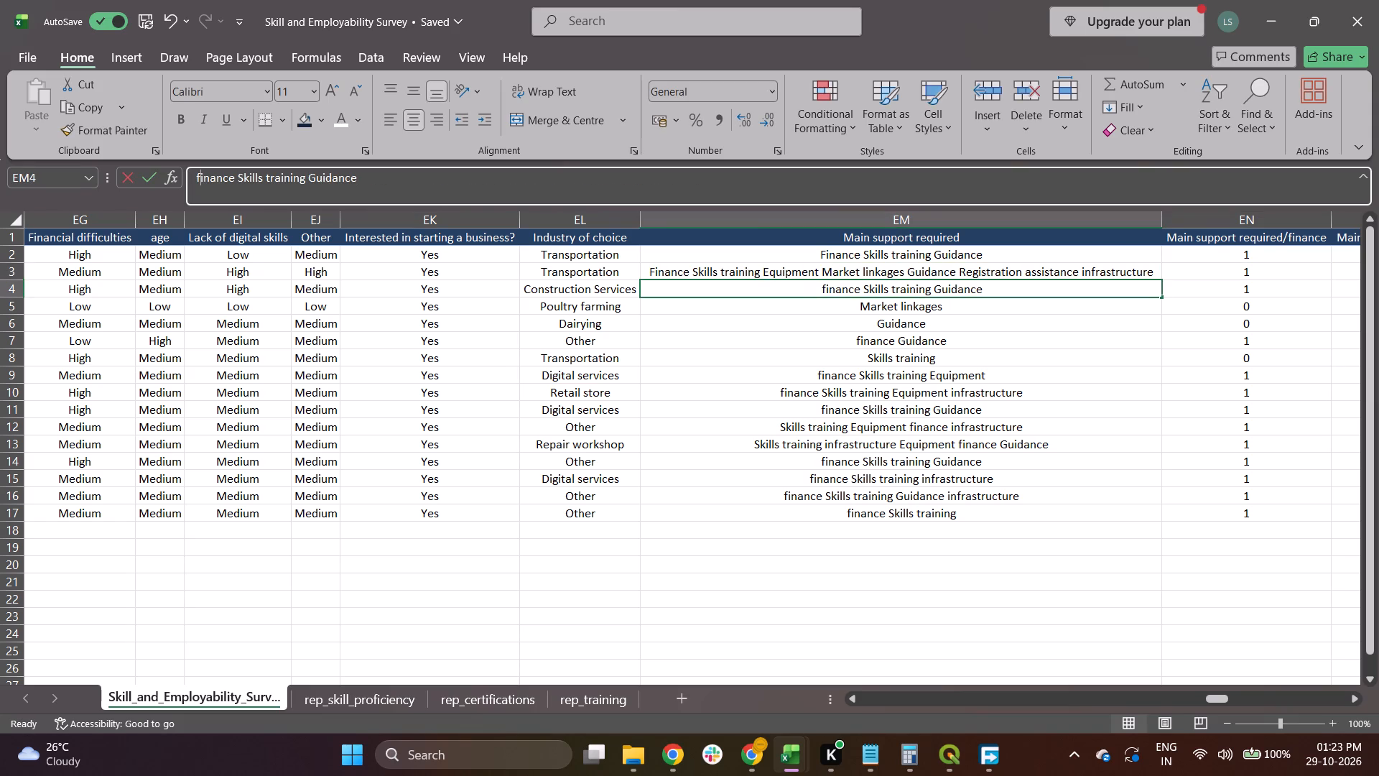
key(BackSpace)
key(shift+f)
key(Tab)
Capitalise the leading "Finance" in EM7 and EM9 of the Main support required column.
key(Down)
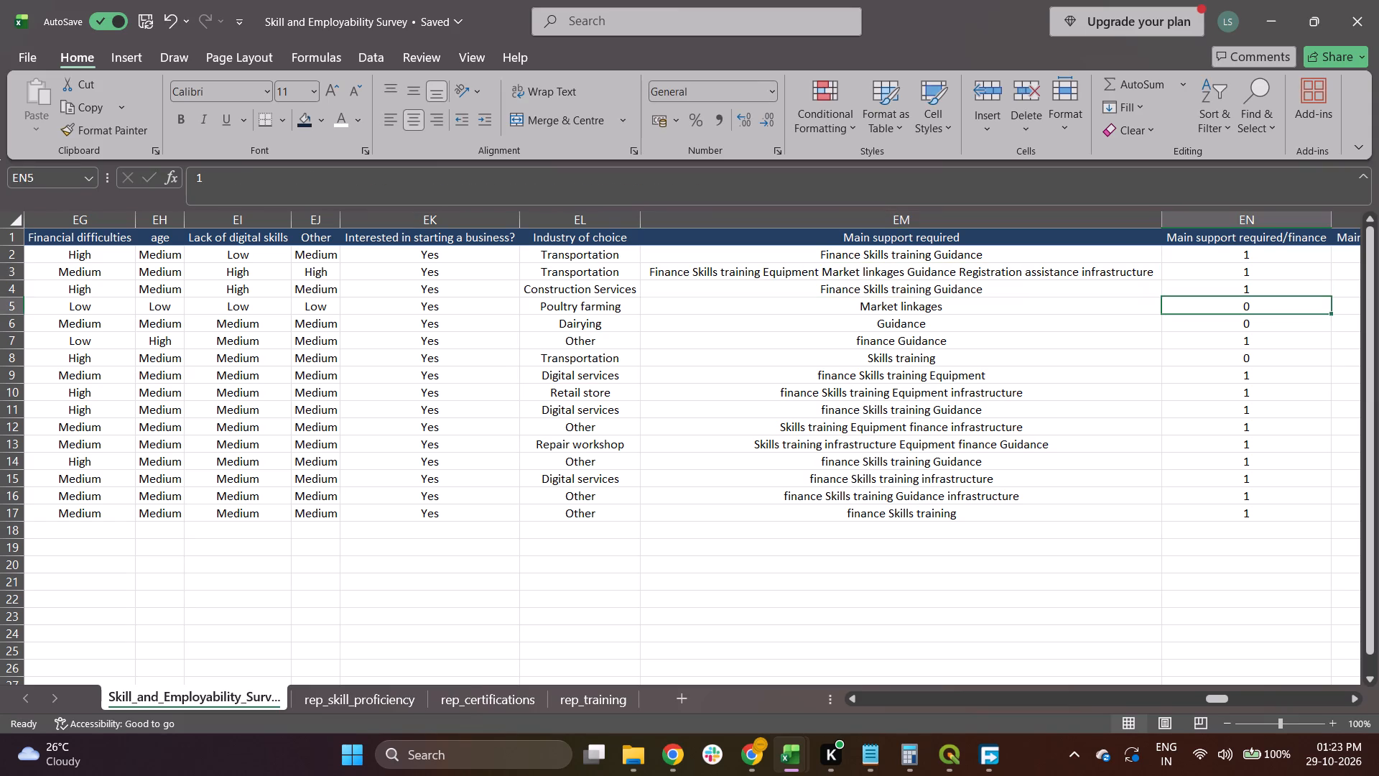
key(Left)
key(Down)
key(Down)
click(200, 177)
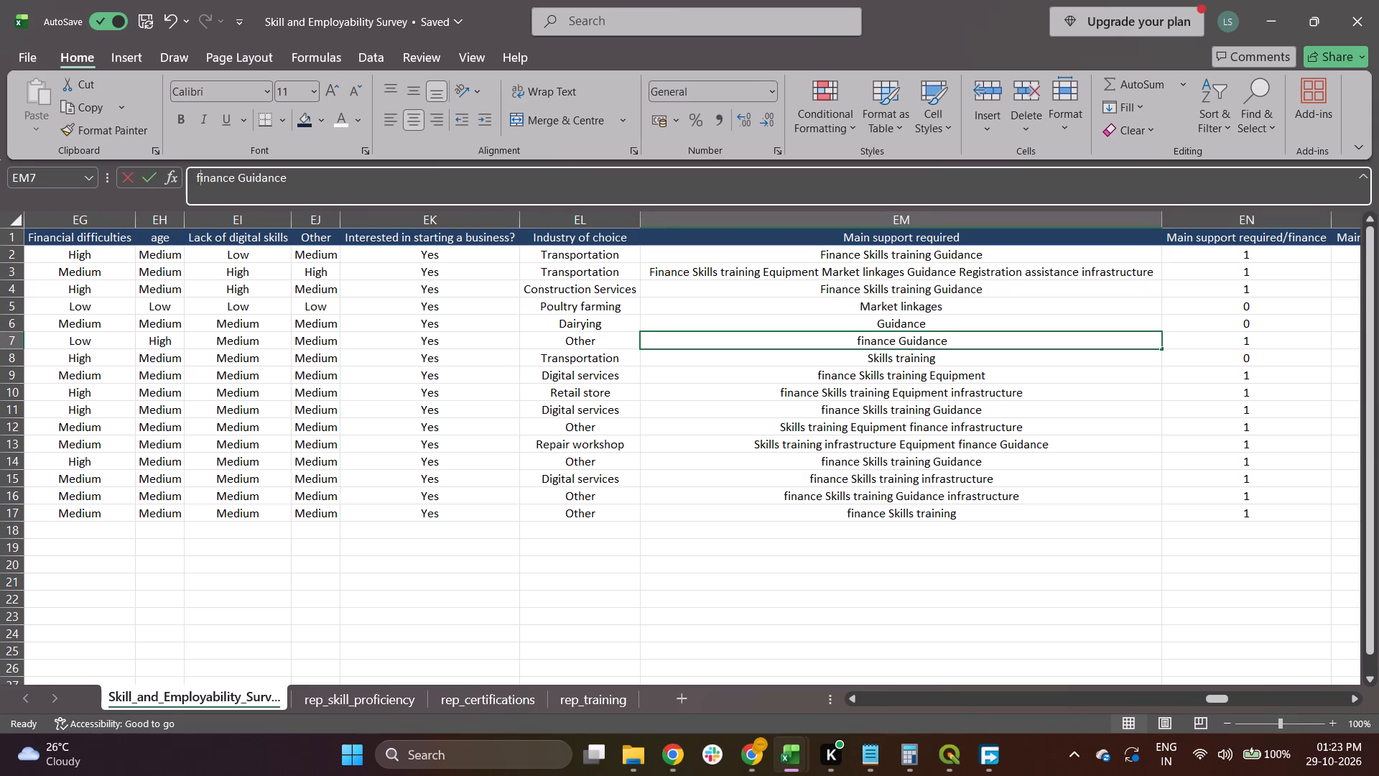
key(BackSpace)
key(shift+f)
key(Tab)
key(Down)
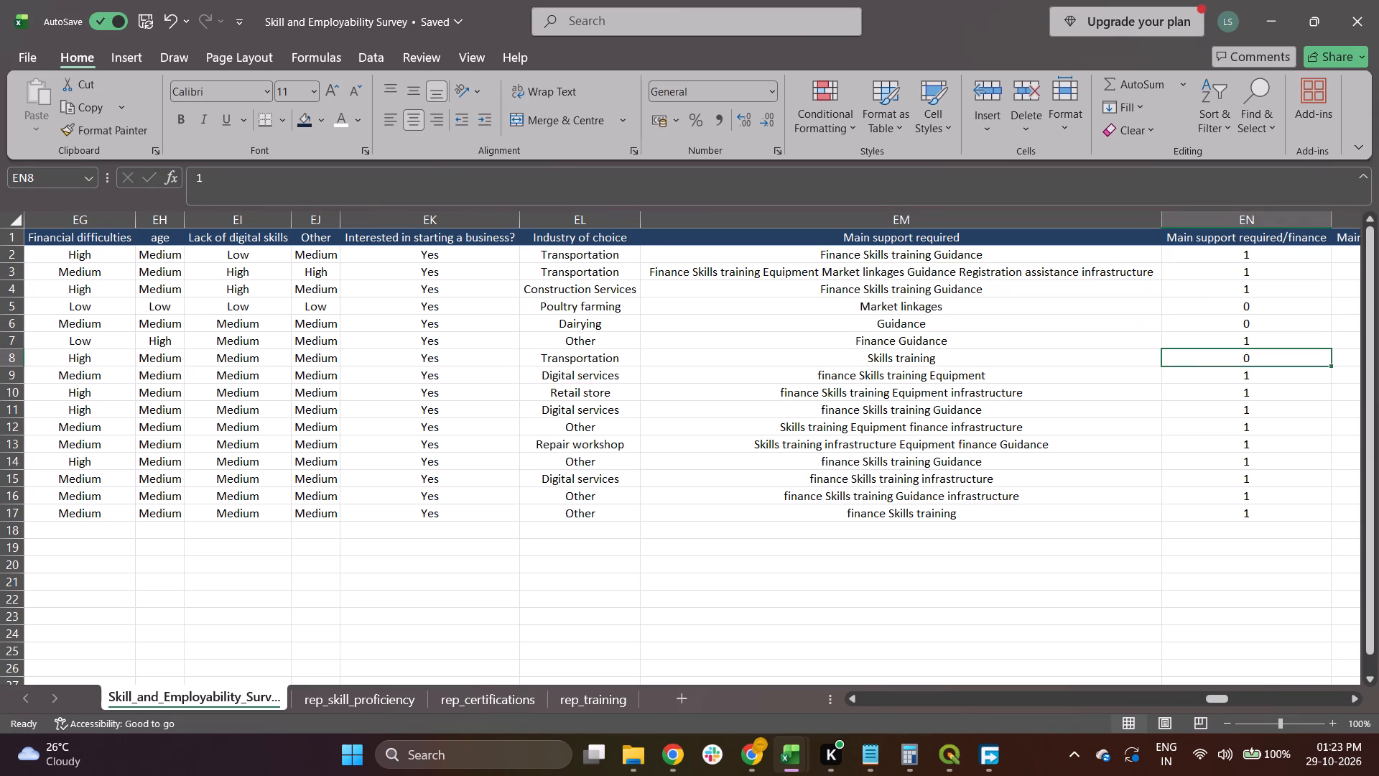
key(Left)
key(Down)
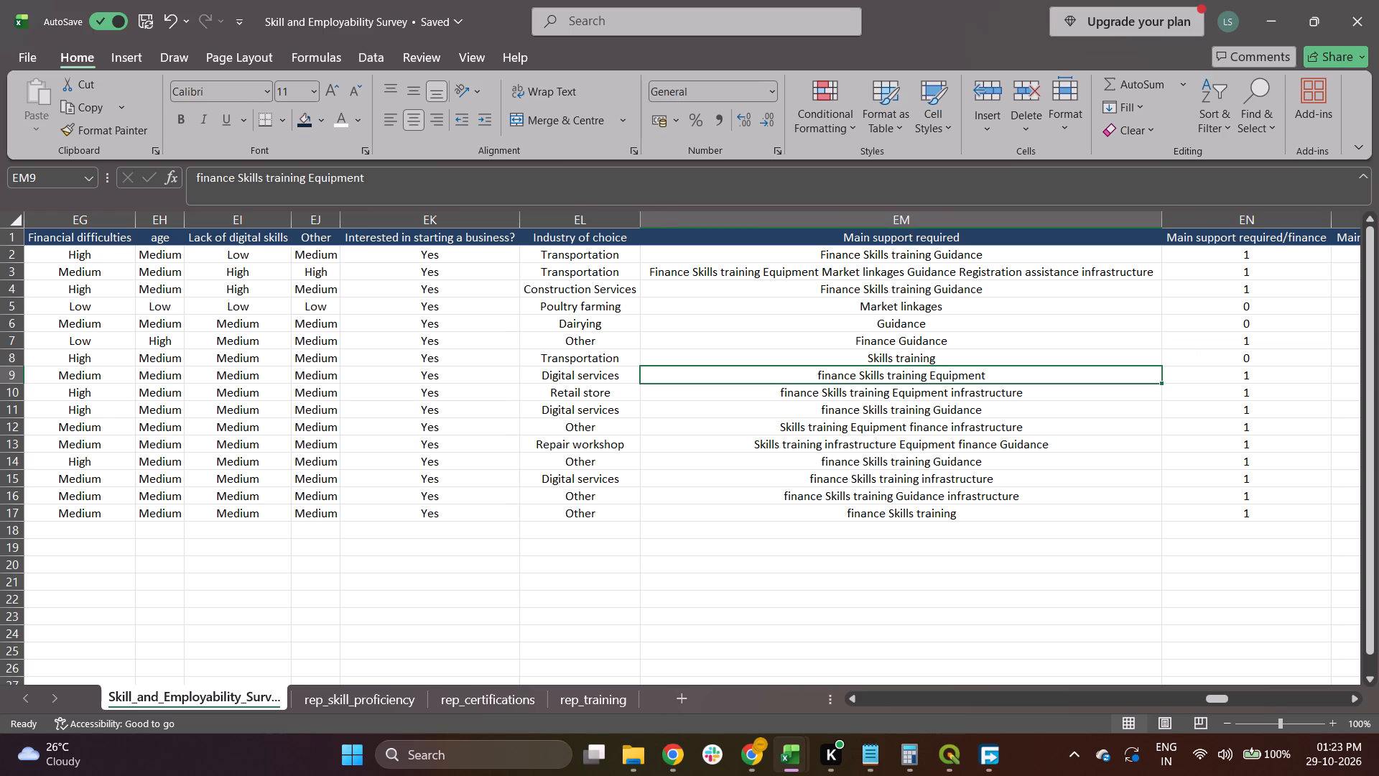
click(200, 177)
key(BackSpace)
key(shift+f)
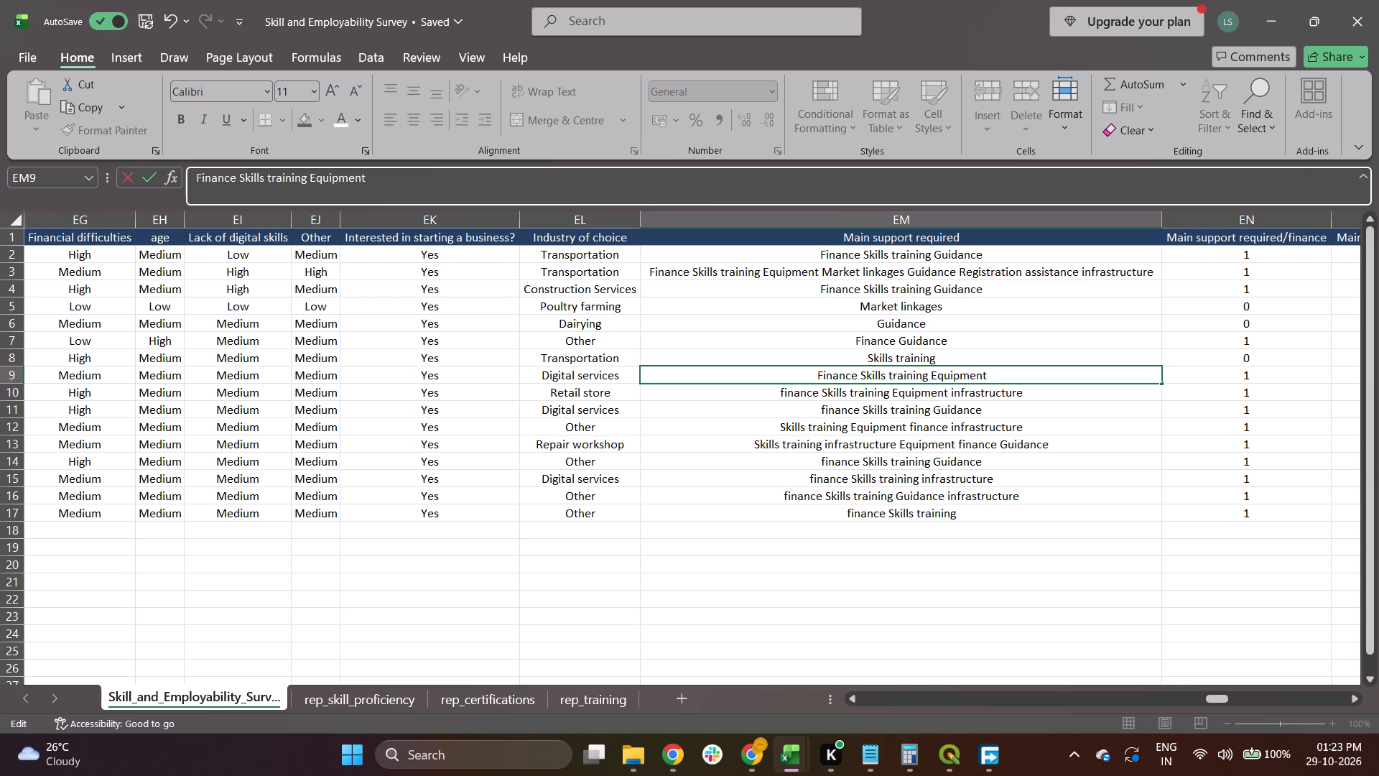
key(Down)
key(Tab)
Capitalise the leading "Finance" in EM10 and EM11 of the Main support required column.
key(Down)
key(Left)
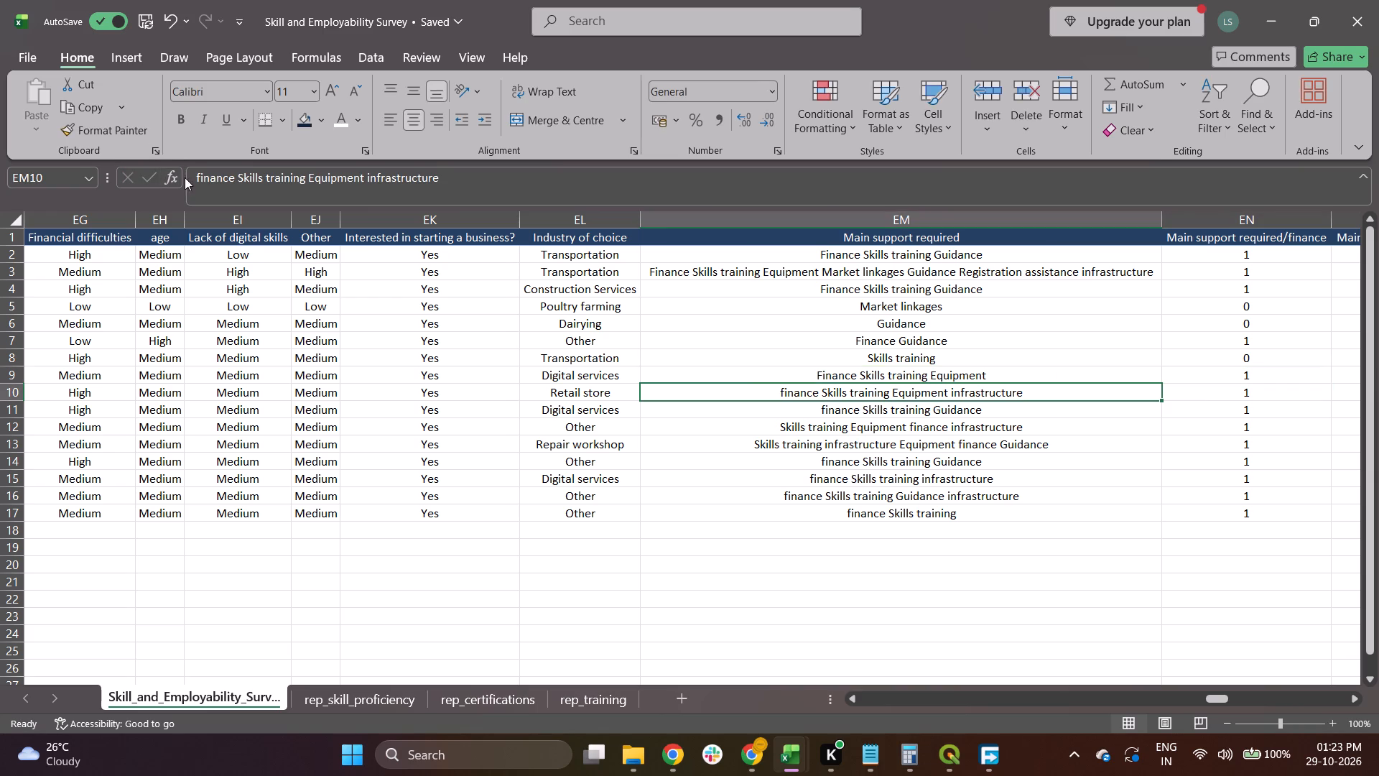
click(199, 177)
key(BackSpace)
key(shift+f)
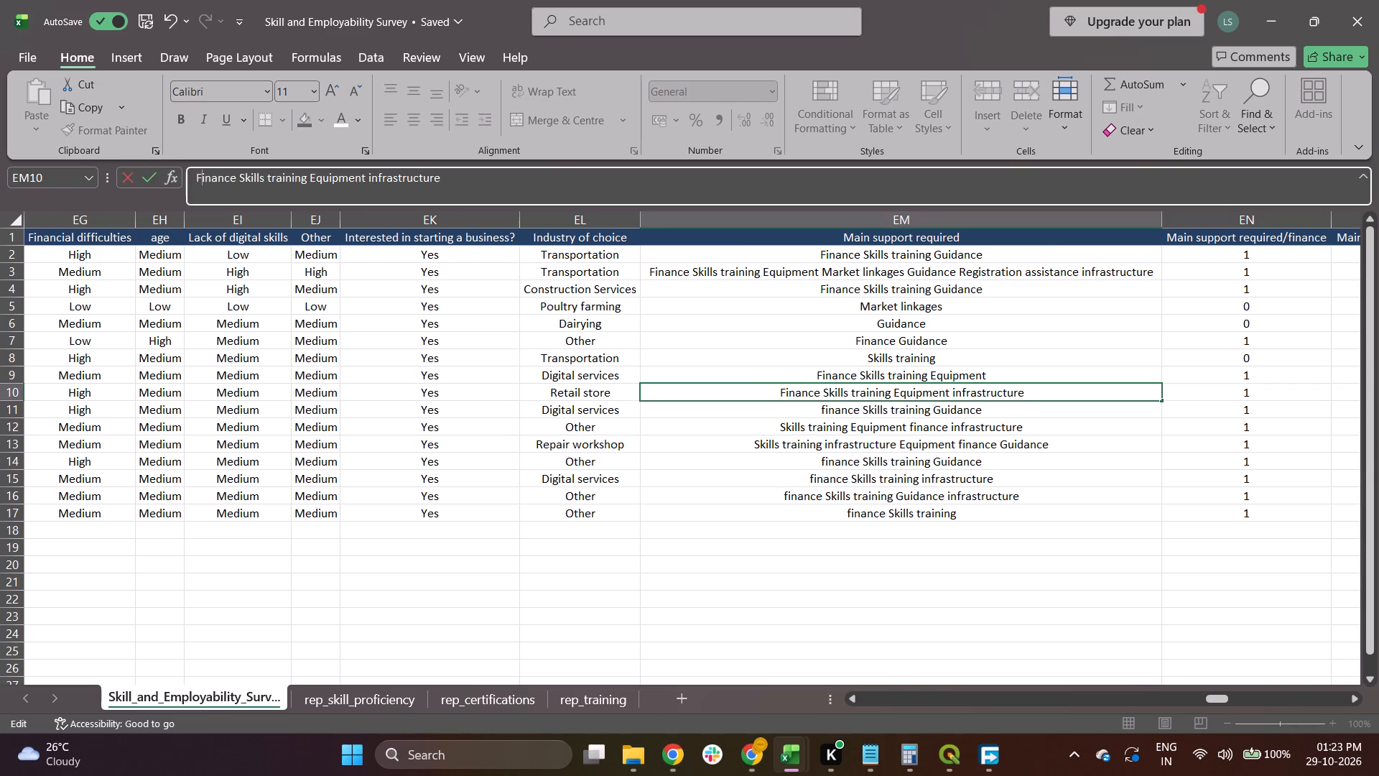
key(Tab)
key(Down)
key(Left)
click(199, 177)
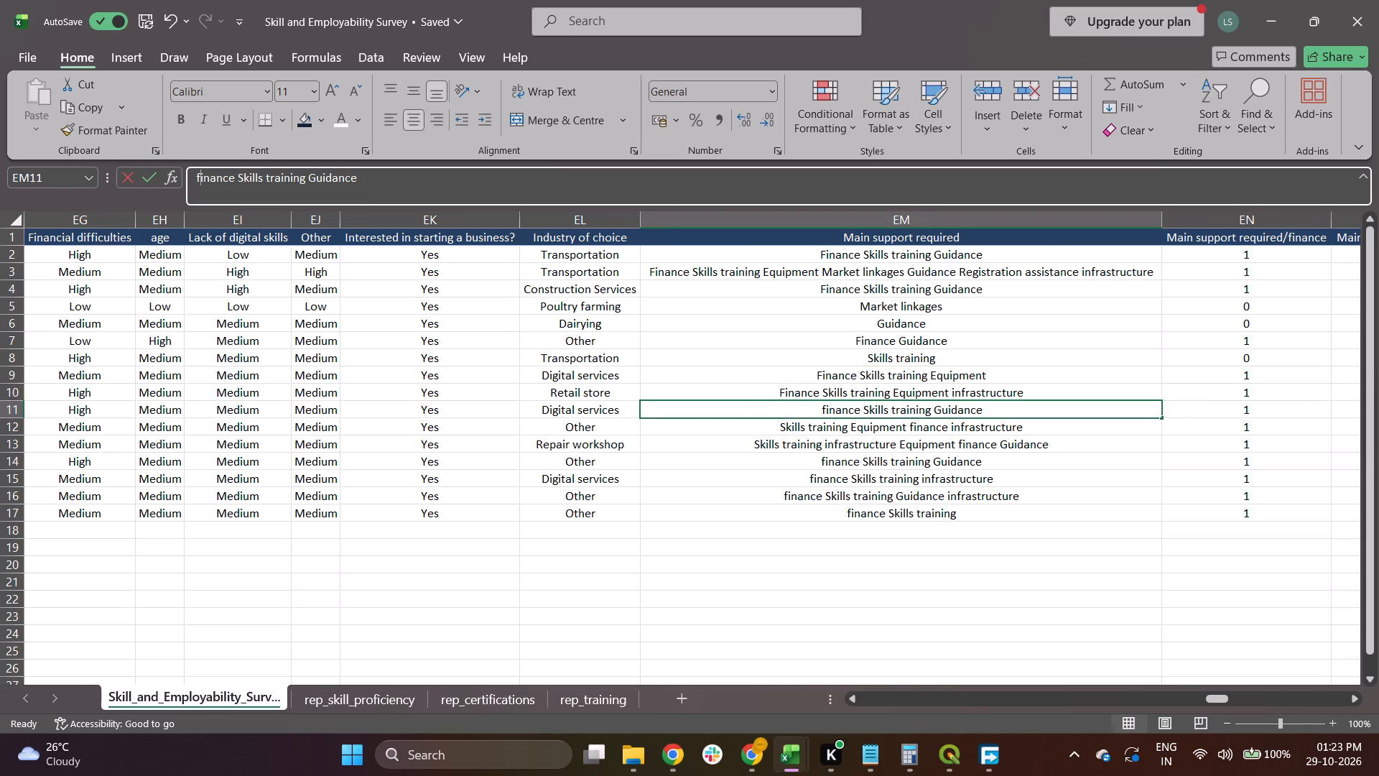
key(BackSpace)
key(shift+f)
key(Tab)
Capitalise the leading "Finance" in EM14 and EM15 of the Main support required column.
key(Down)
key(Left)
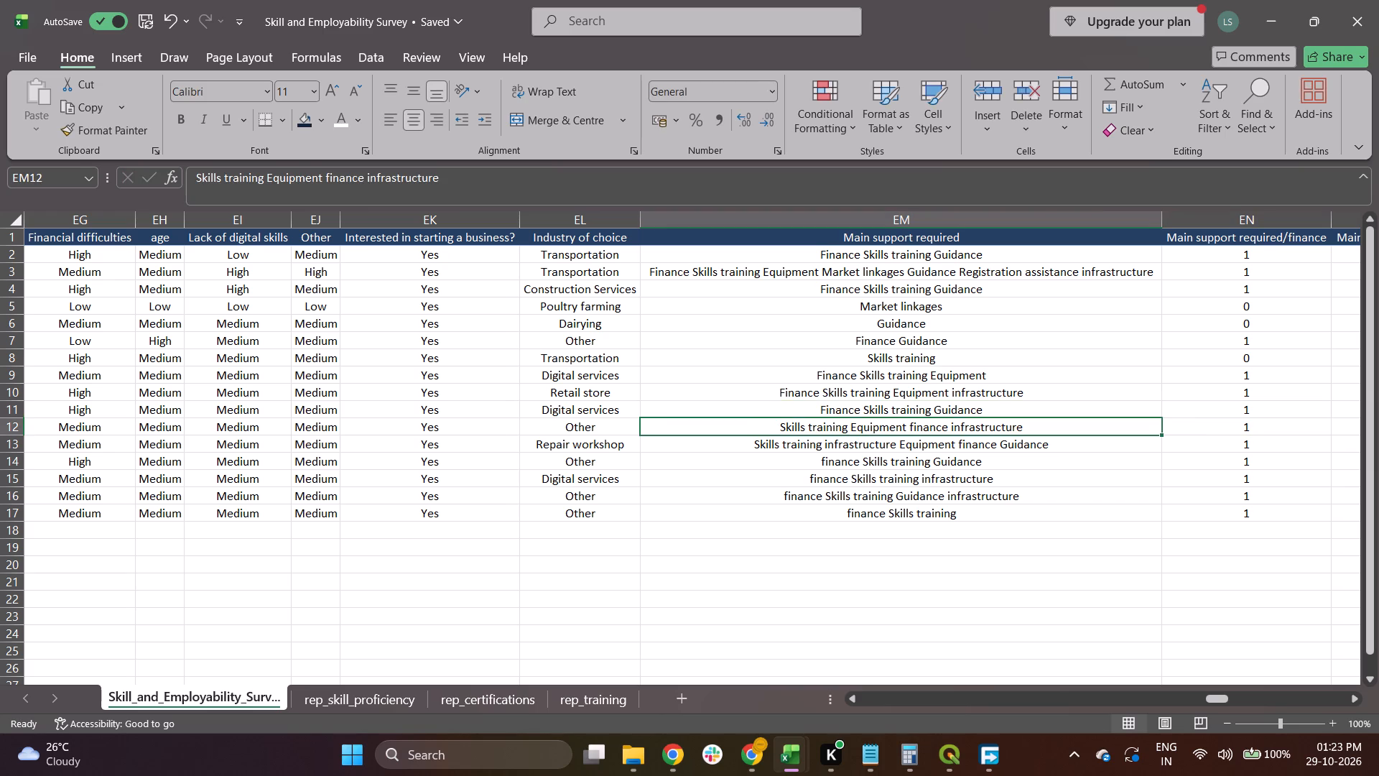
key(Down)
key(Down)
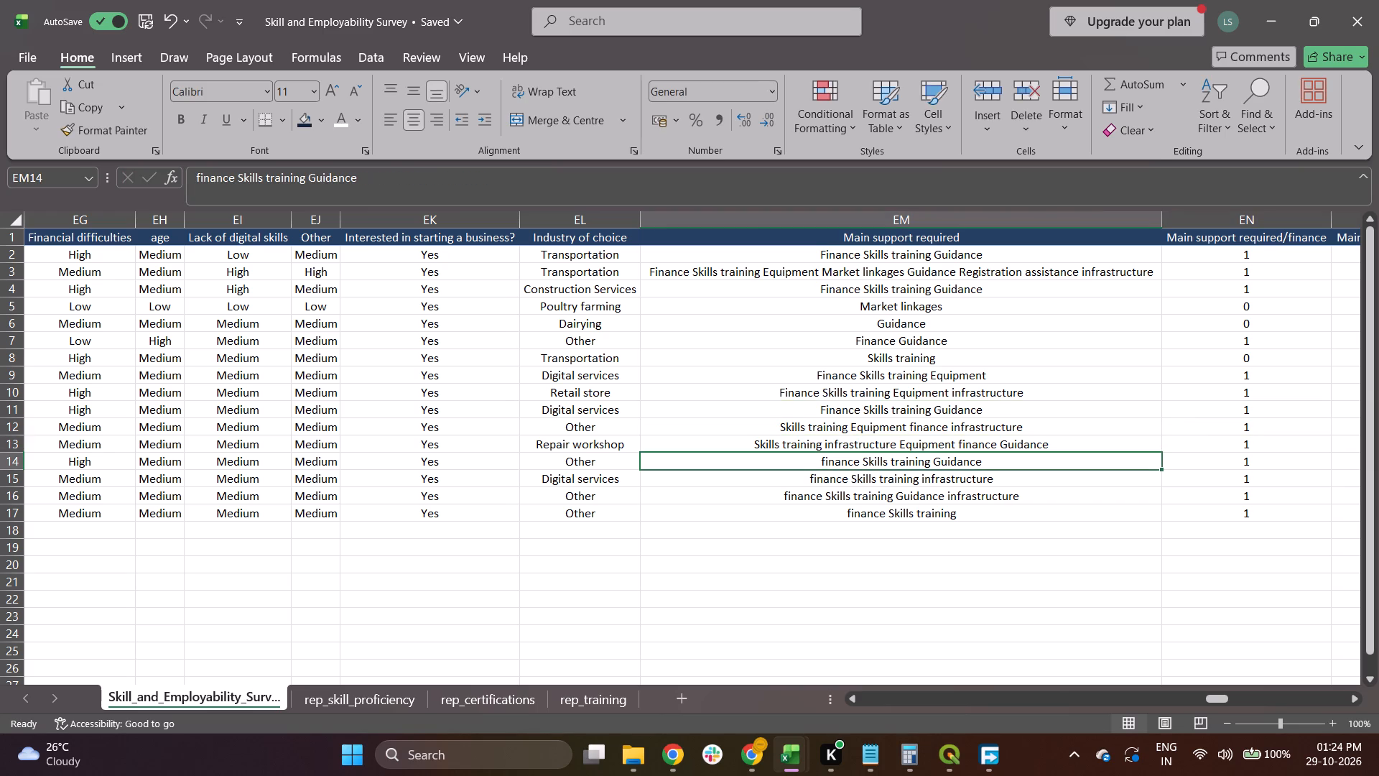
click(199, 177)
key(BackSpace)
key(shift+f)
key(Tab)
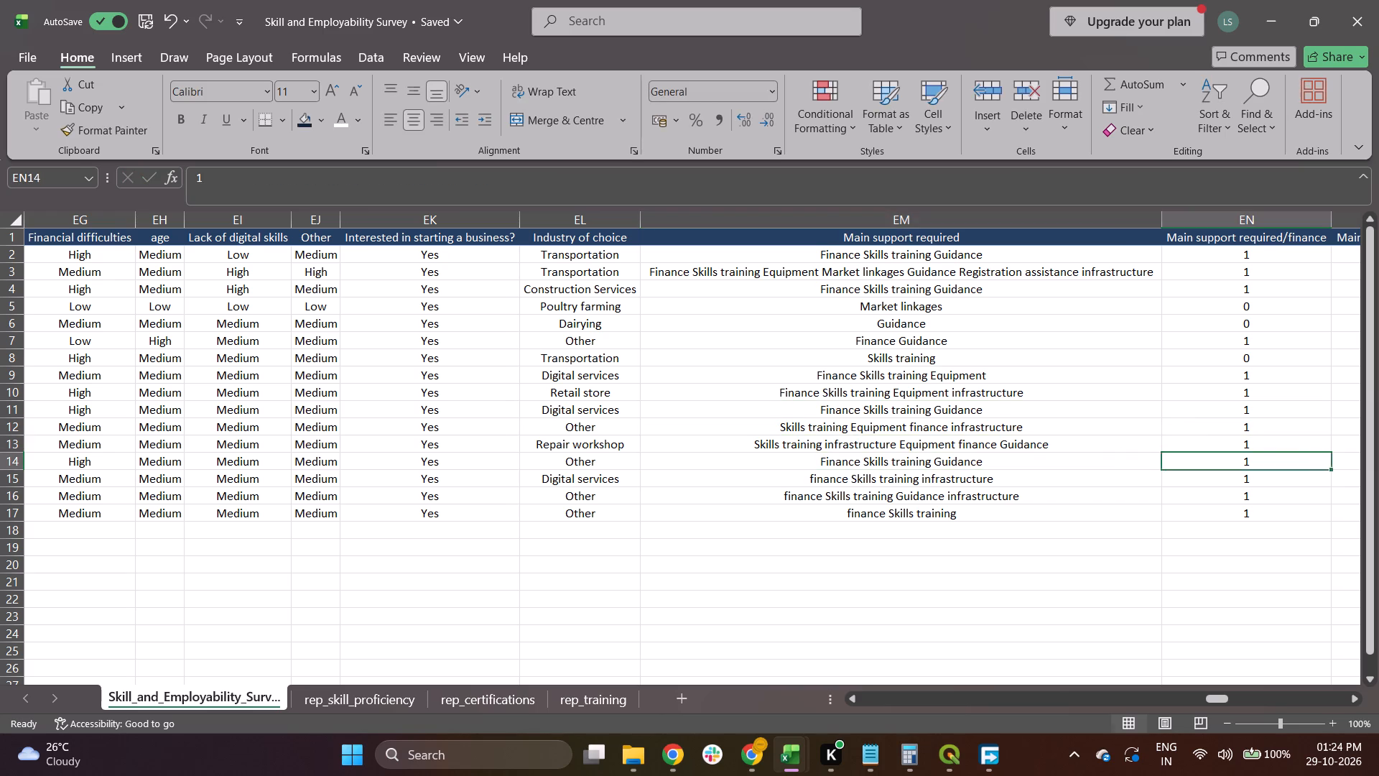
key(Down)
key(Left)
click(199, 177)
key(BackSpace)
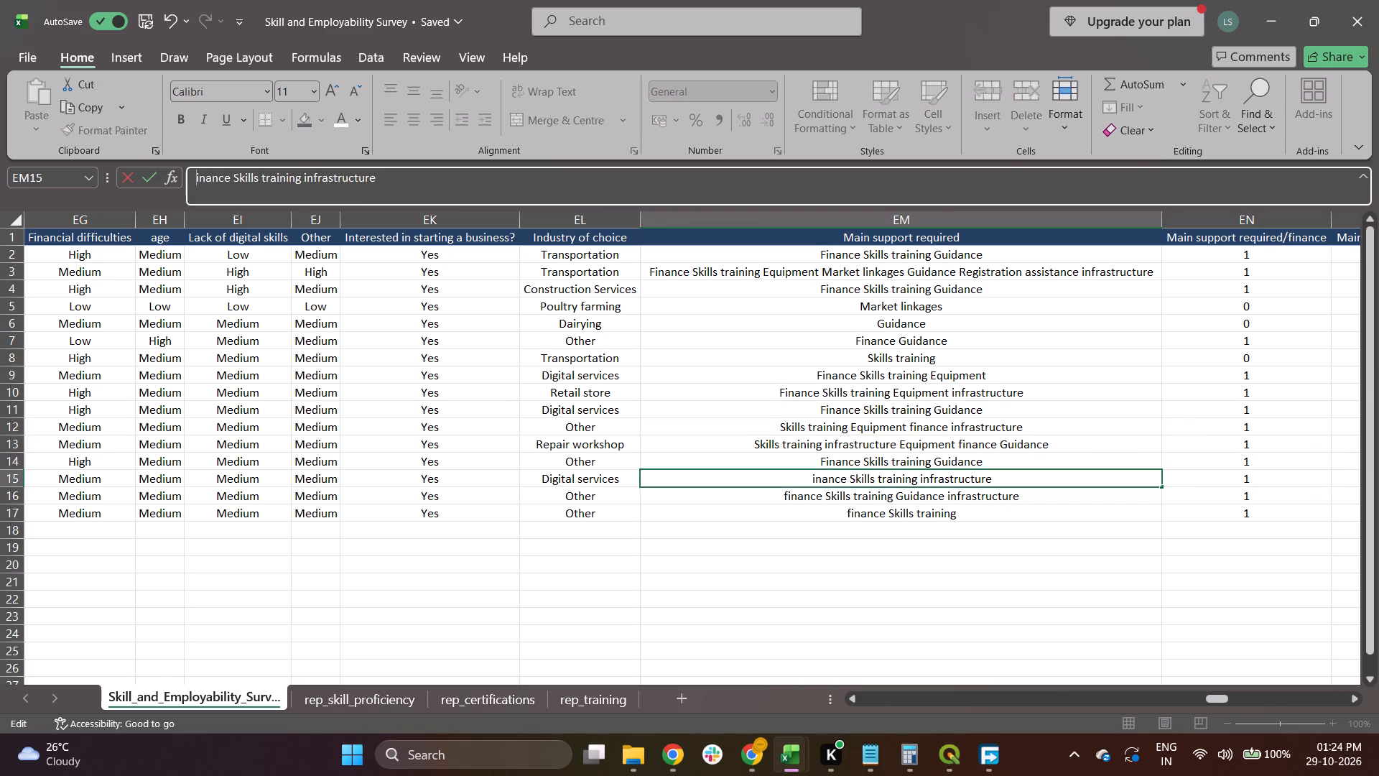
key(shift+f)
key(Tab)
Capitalise the leading "Finance" in EM16 and EM17 of the Main support required column.
key(Down)
key(Left)
click(199, 177)
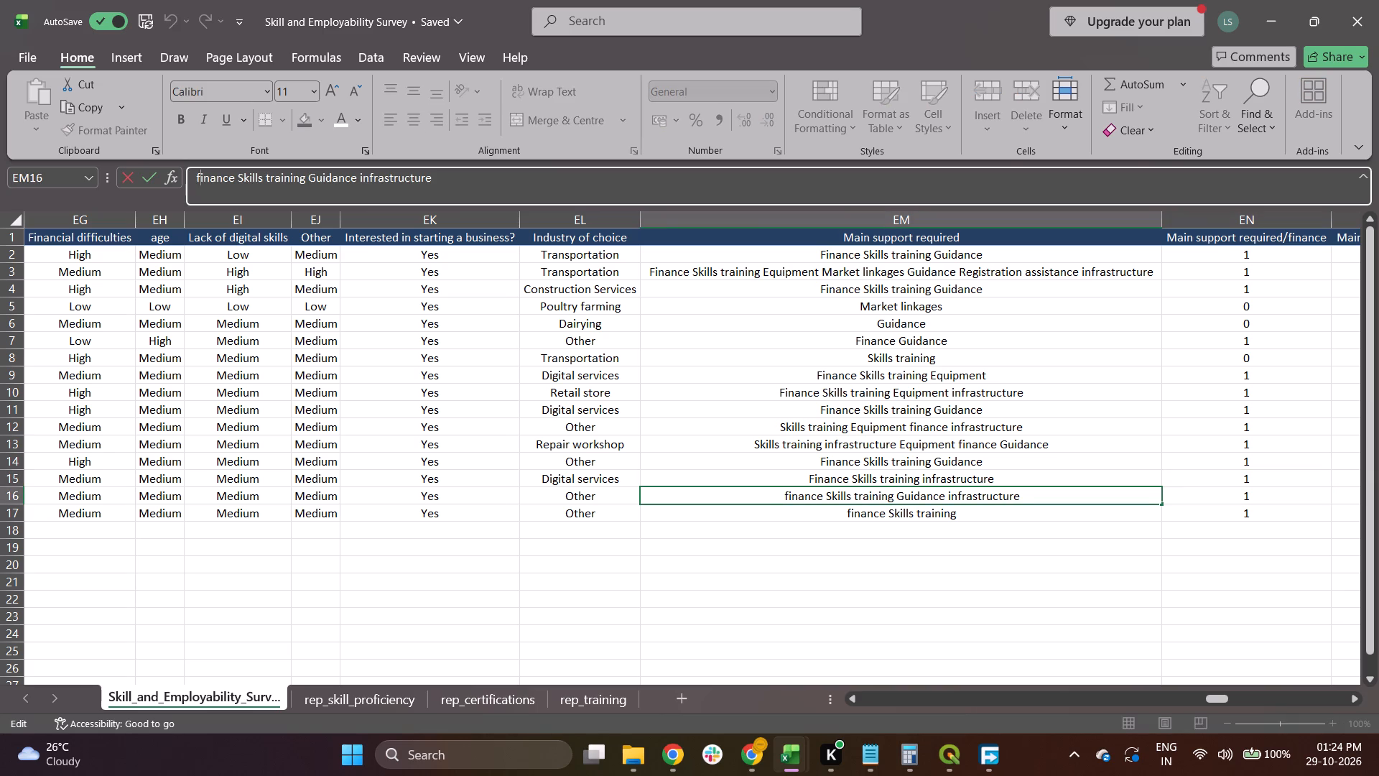
key(BackSpace)
key(shift+f)
key(Tab)
key(Down)
key(Up)
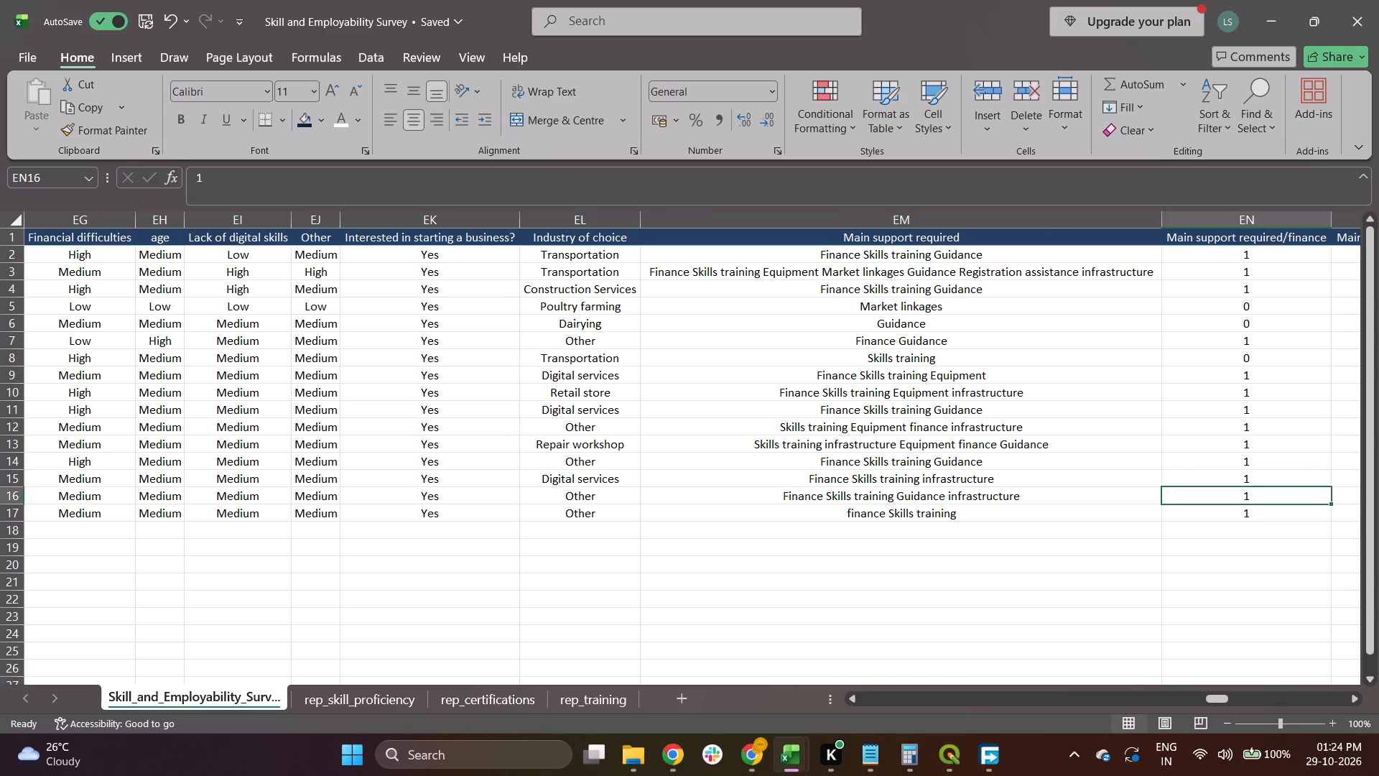
key(Down)
key(Left)
click(199, 177)
key(BackSpace)
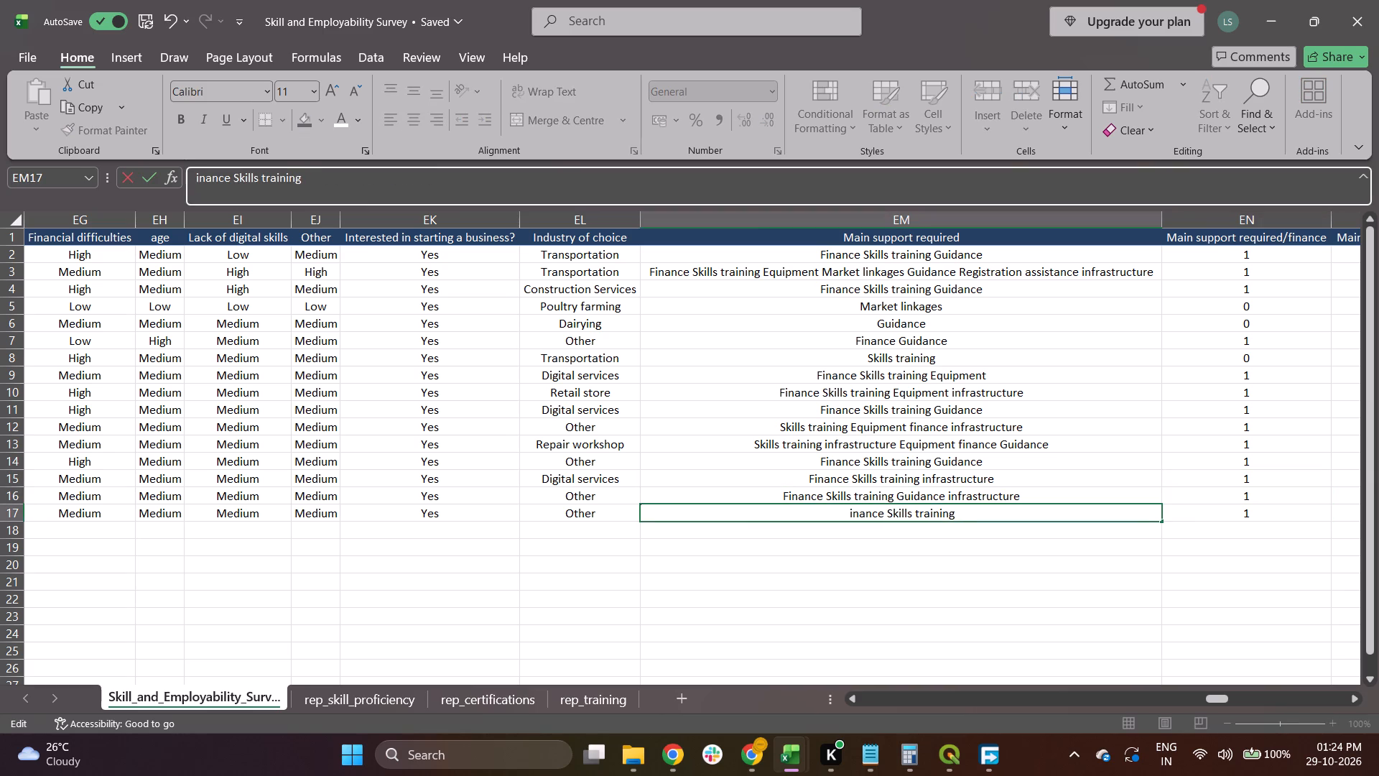
key(shift+f)
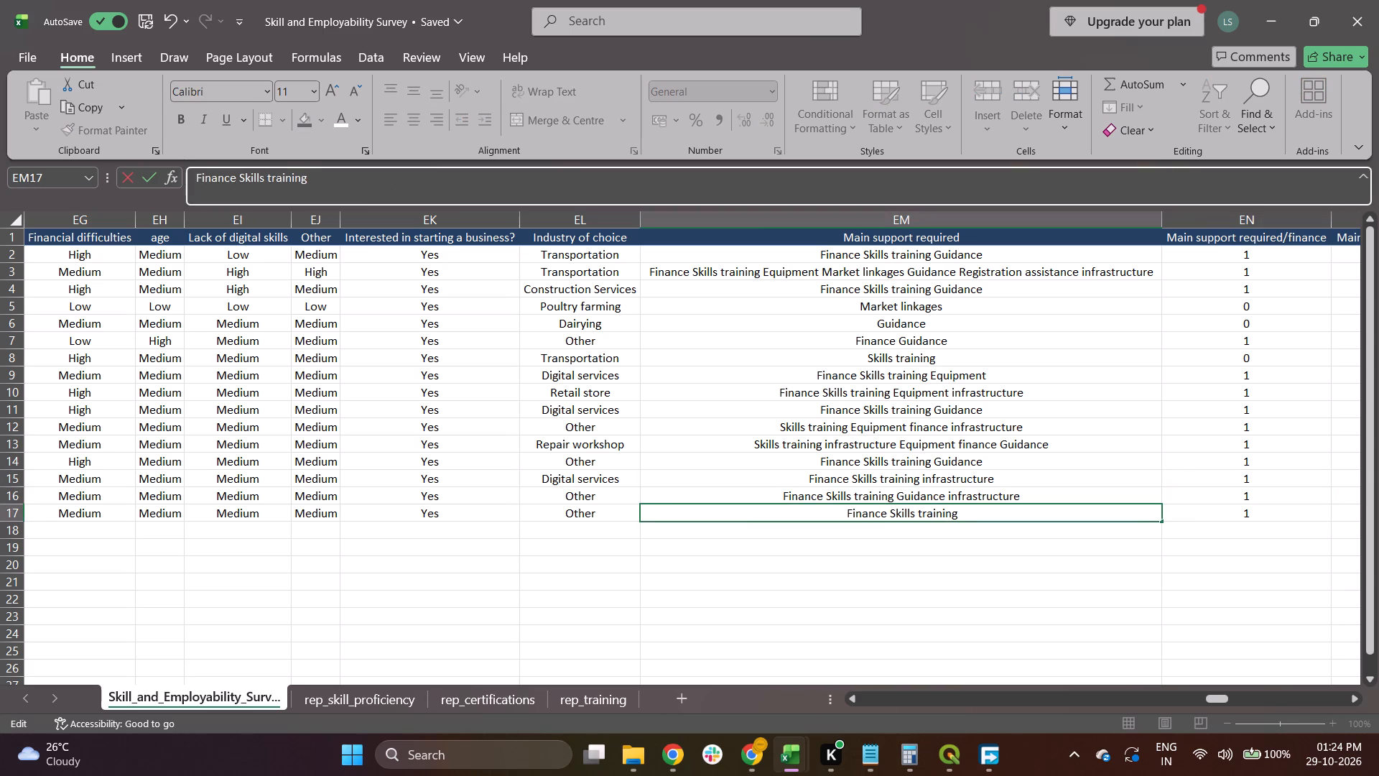
key(Tab)
Capitalise the leading letter of "Agriculture" in EU5 of the "What will you do if mining-related employment declines?" column.
key(Tab)
key(Tab)
key(Tab)
key(Tab)
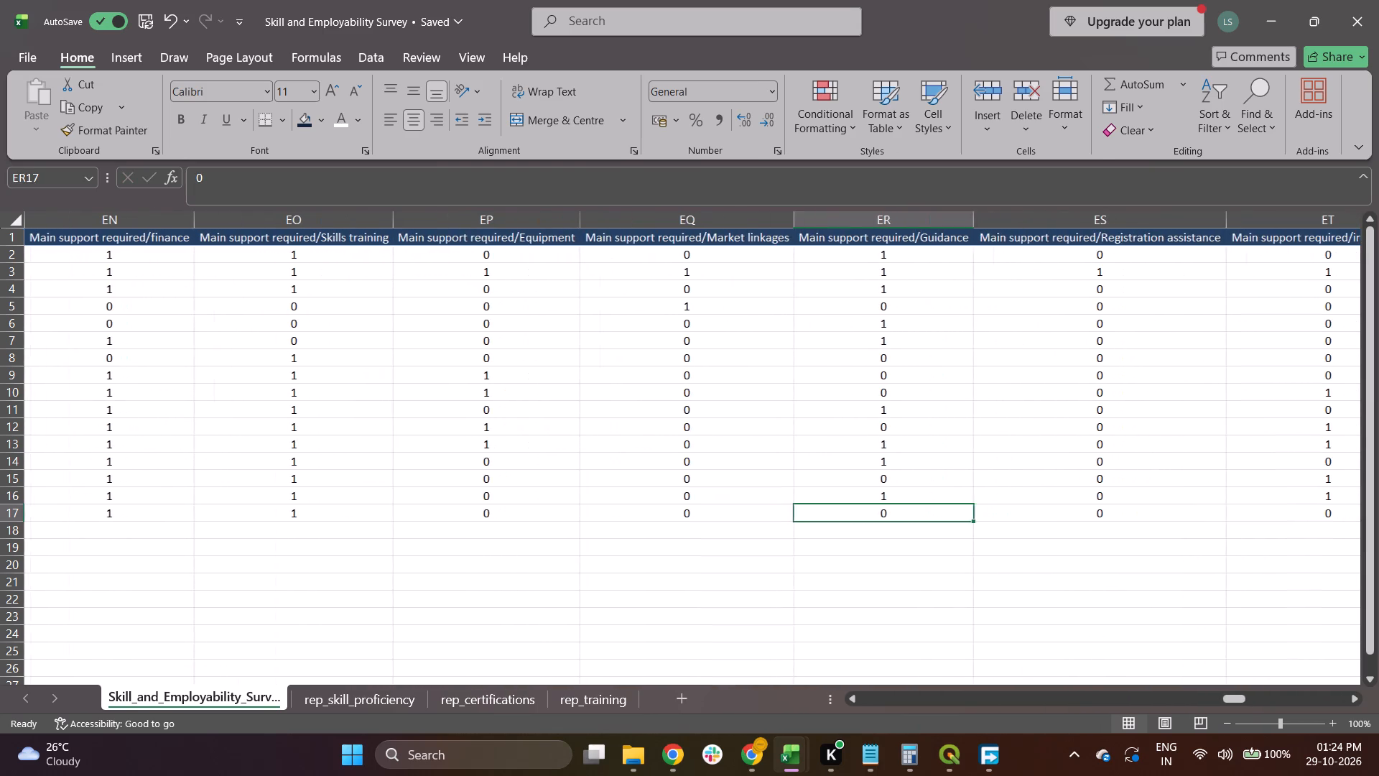
key(Tab)
key(Tab)
key(Tab)
key(Tab)
key(Tab)
key(Left)
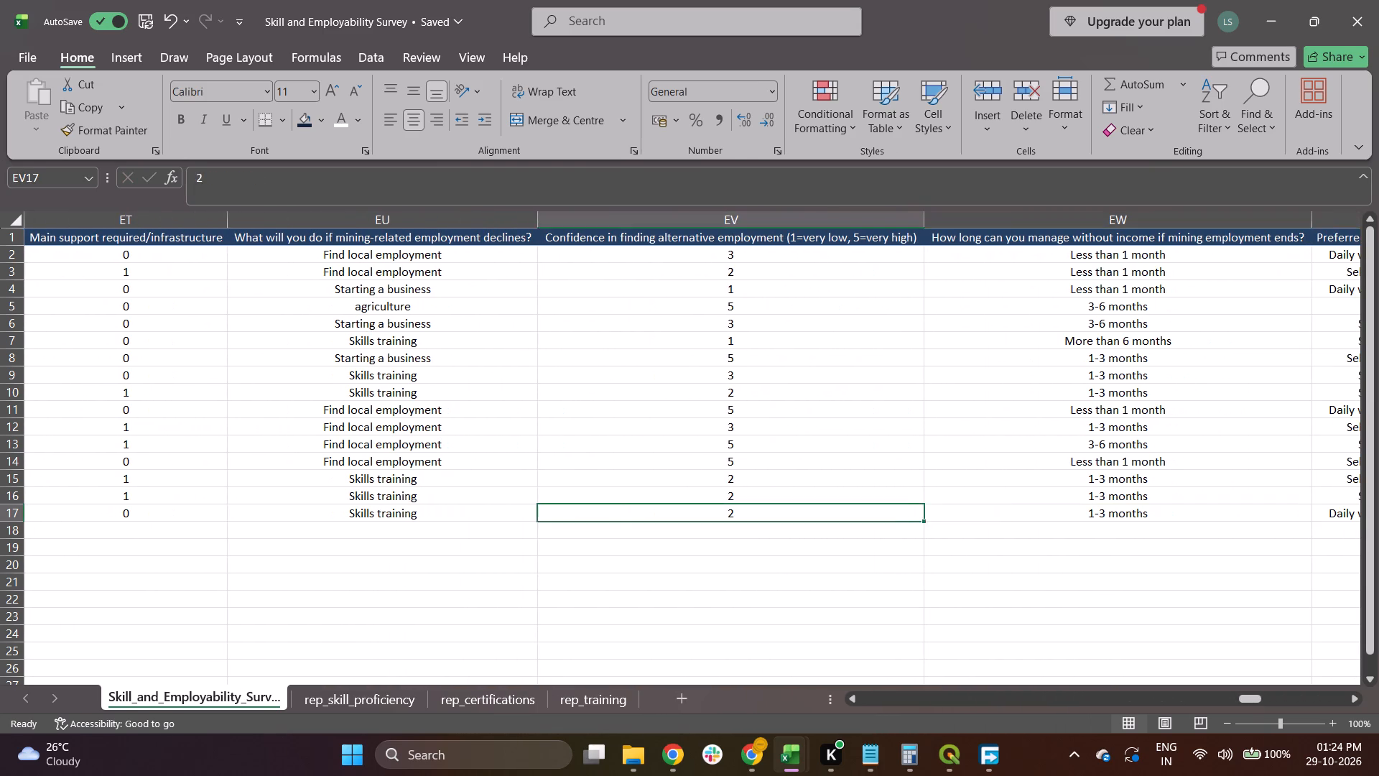
key(Left)
key(Up)
key(Up)
key(Up)
key(Up)
key(Up)
key(Up)
key(Up)
key(Up)
key(Up)
key(Up)
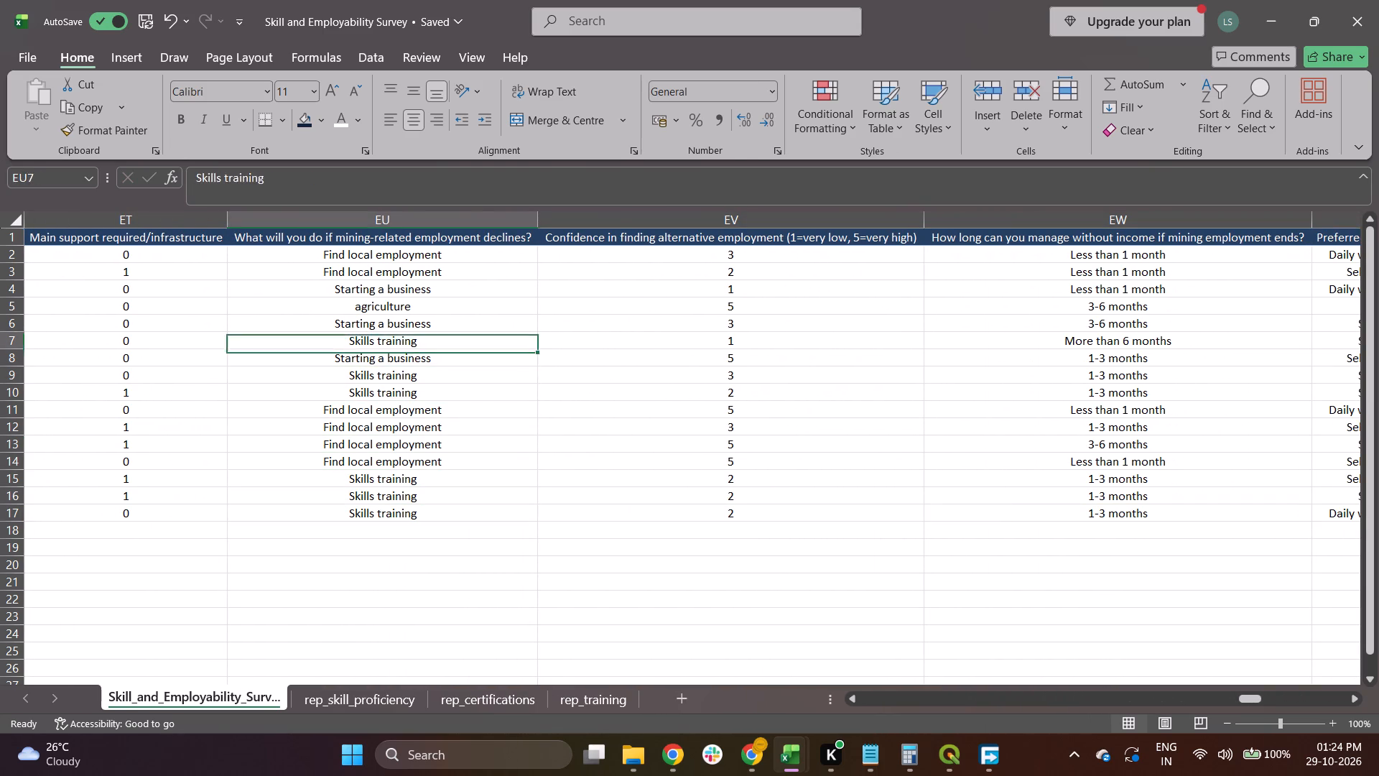
key(Up)
key(Up)
click(199, 177)
key(Right)
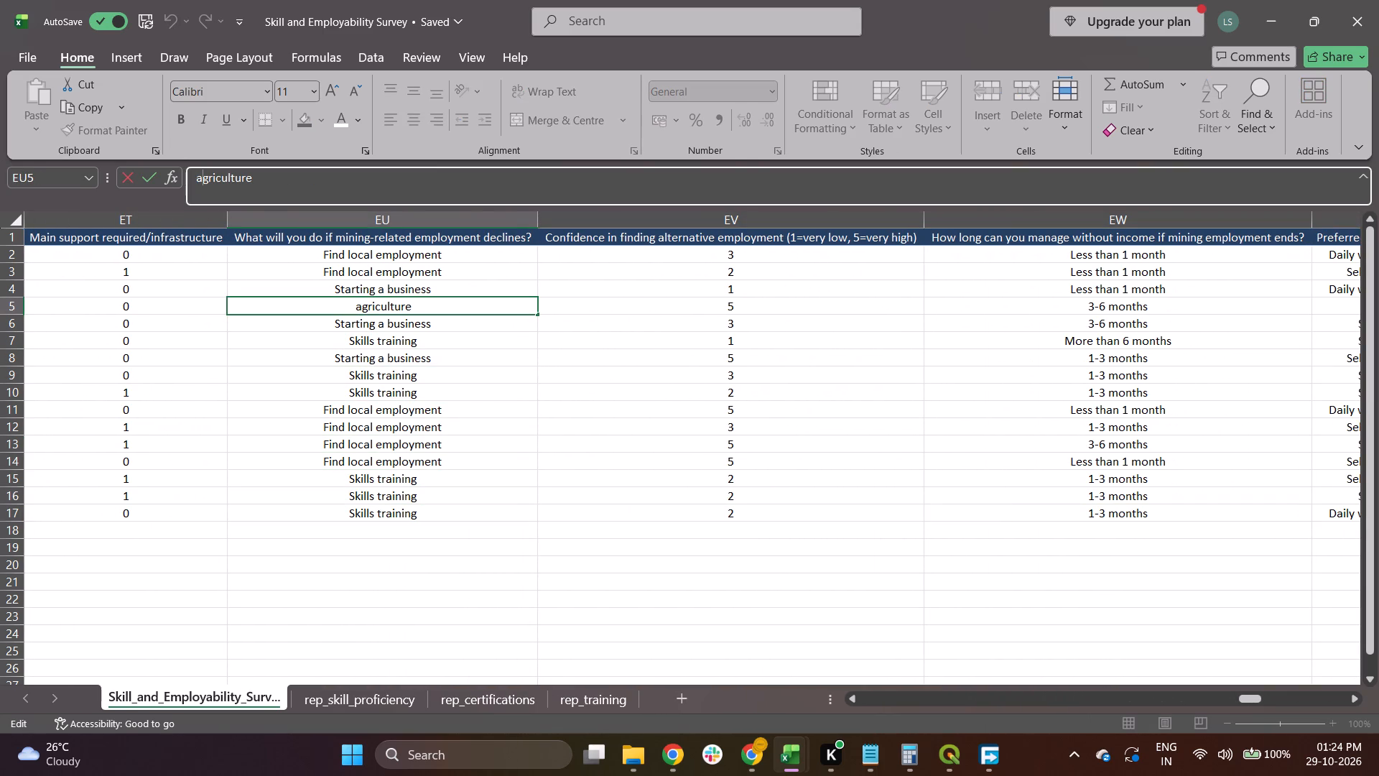
key(BackSpace)
key(shift+a)
key(Tab)
Review the remaining answers about declining mining-related employment in column EU for inconsistent capitalisation.
key(Down)
key(Down)
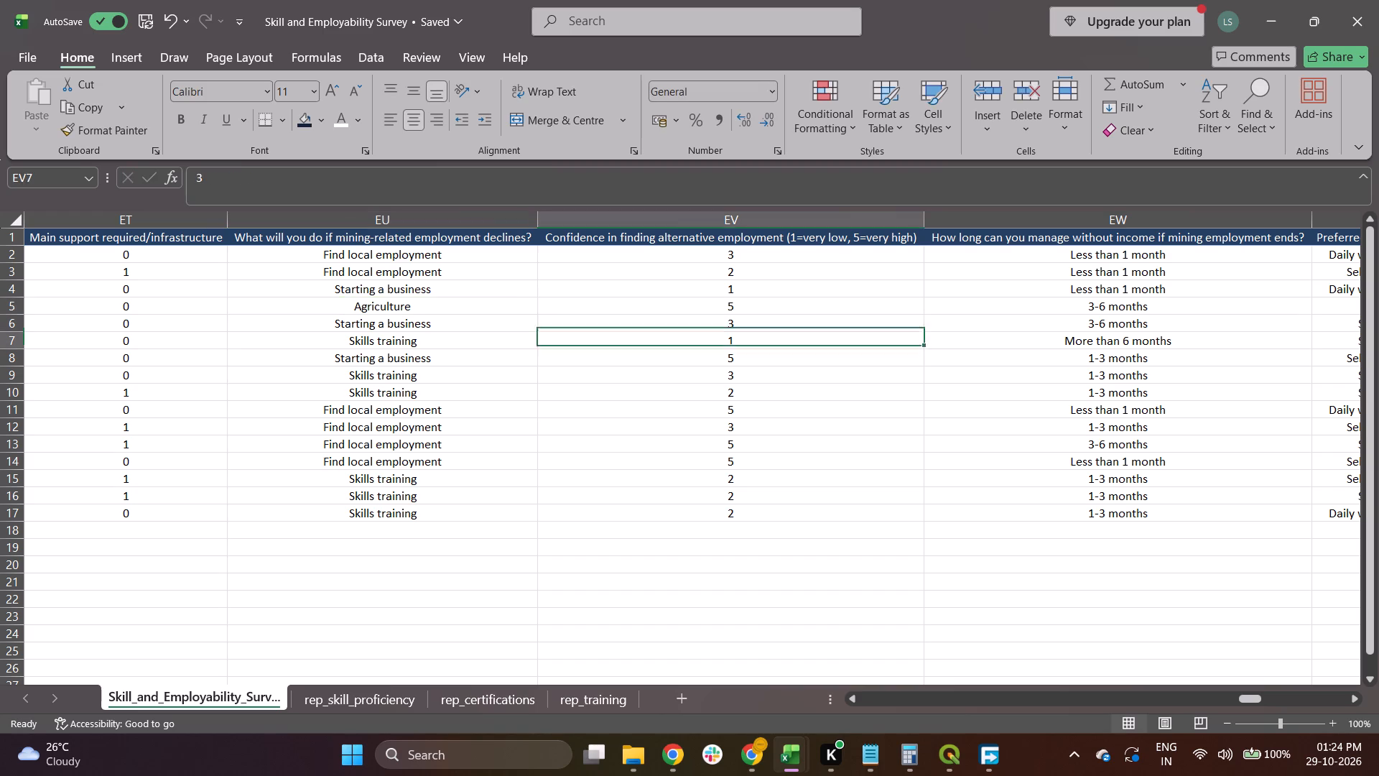
key(Left)
key(Down)
key(Down)
key(Down)
key(Down)
key(Down)
key(Down)
key(Down)
key(Down)
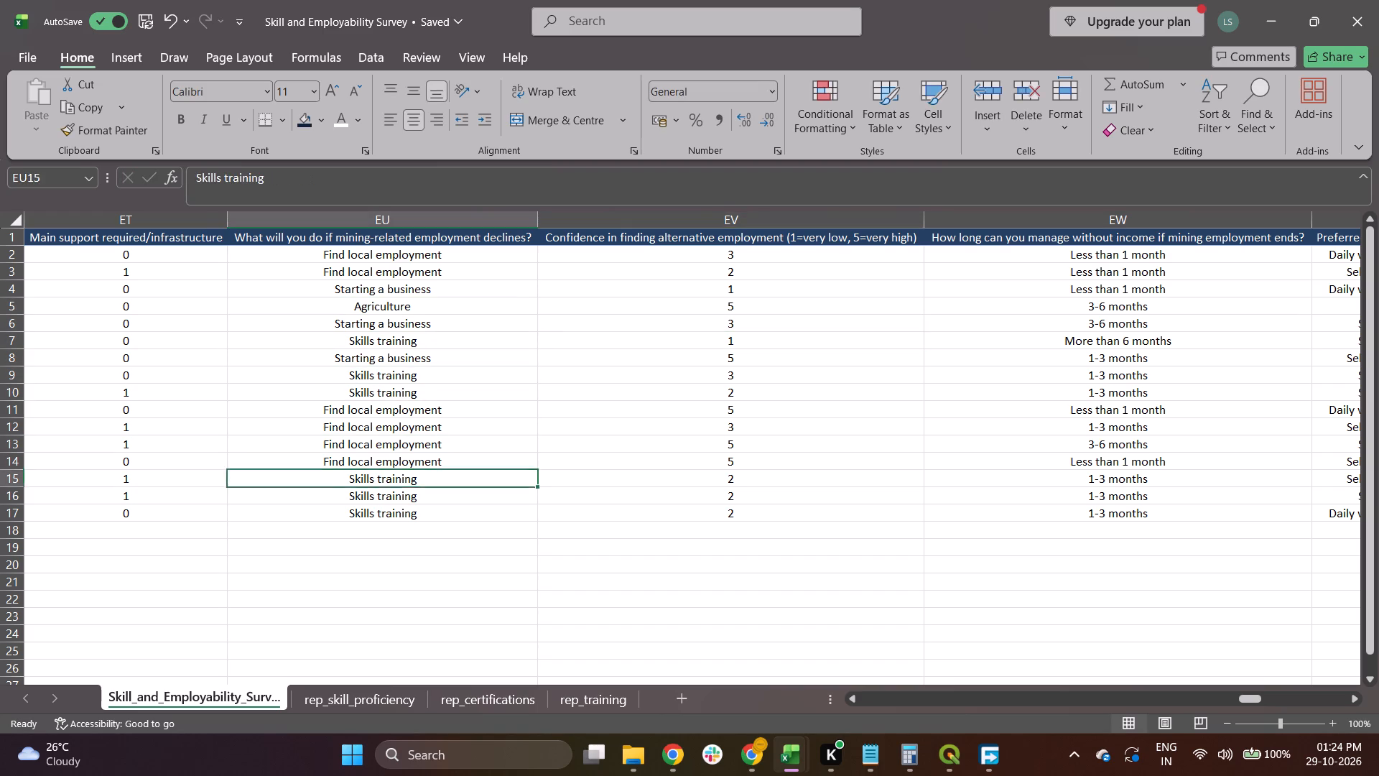
key(Down)
key(Down)
key(Down)
key(Up)
key(Up)
key(Up)
key(Up)
key(Up)
key(Up)
key(Up)
key(Up)
key(Up)
key(Up)
key(Up)
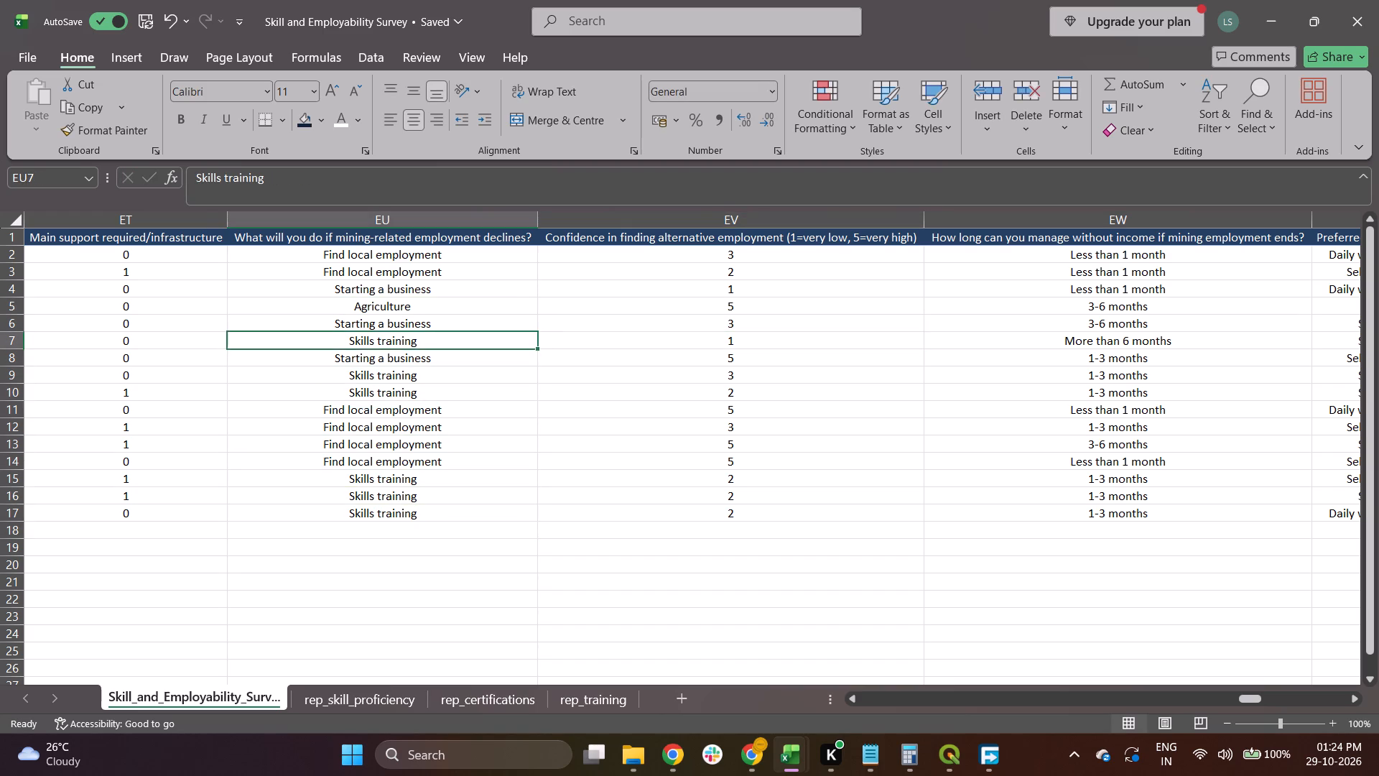
Review the answers on how long respondents can manage without income in column EW for inconsistent capitalisation.
key(Right)
key(Up)
key(Up)
key(Right)
key(Down)
key(Down)
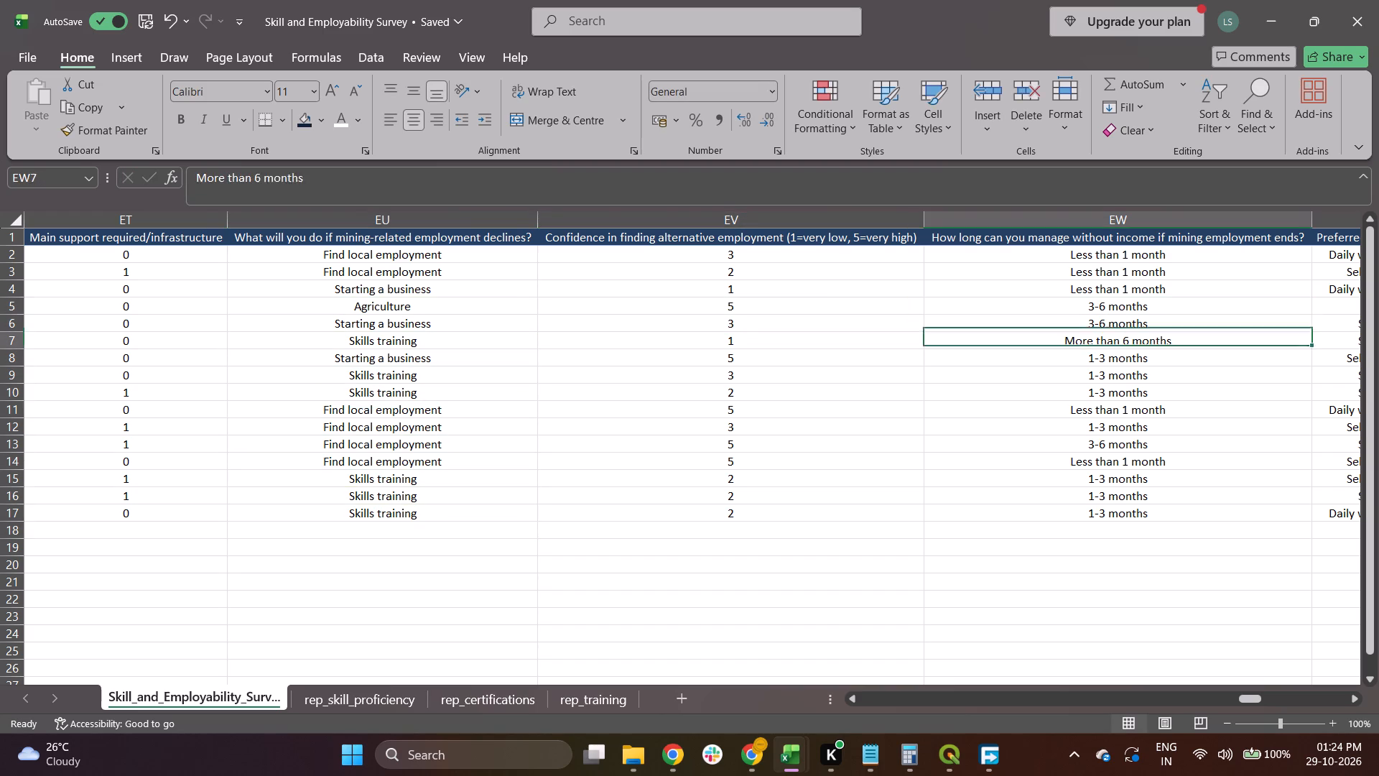
key(Down)
key(Down)
key(Down)
key(Down)
key(Down)
key(Down)
key(Down)
key(Down)
key(Down)
key(Down)
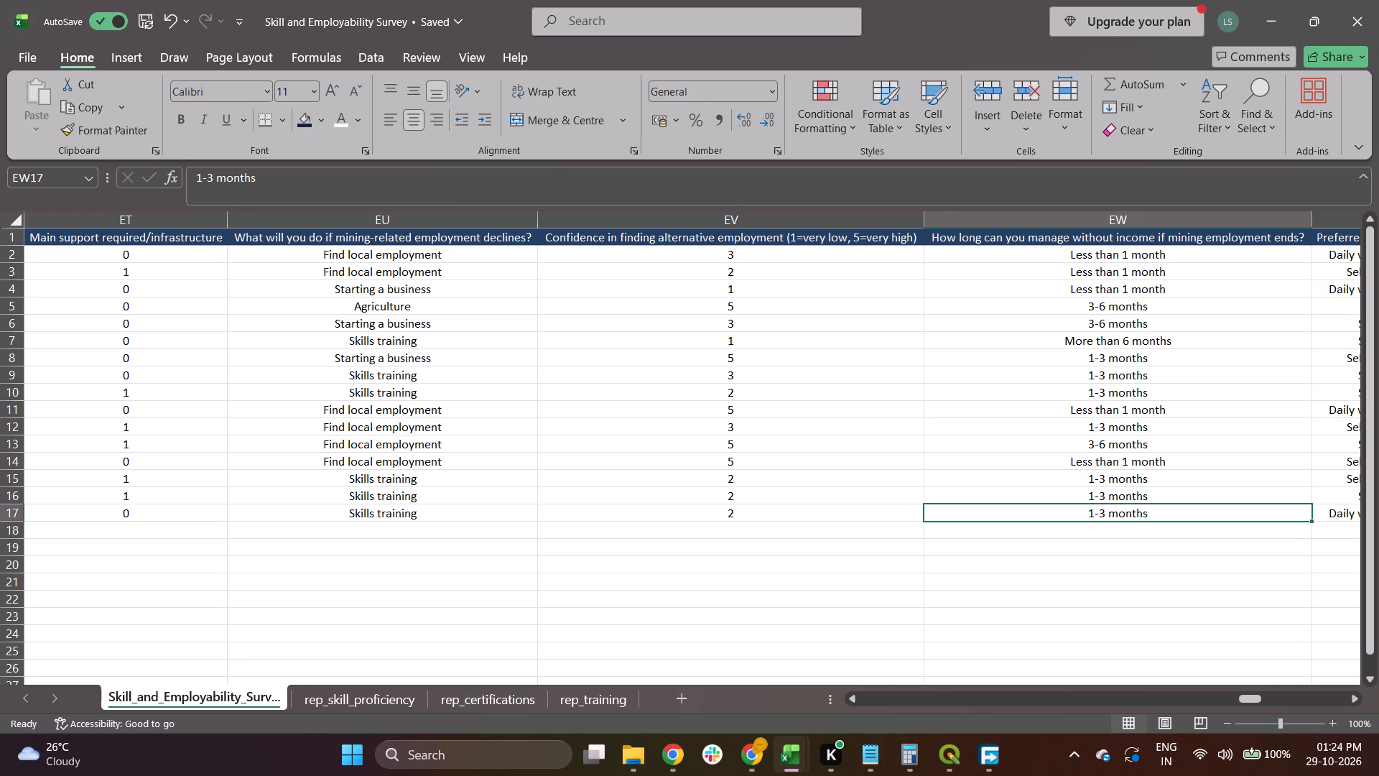
key(Up)
key(Up)
key(Up)
key(Up)
key(Up)
key(Up)
key(Up)
key(Up)
key(Up)
key(Up)
key(Up)
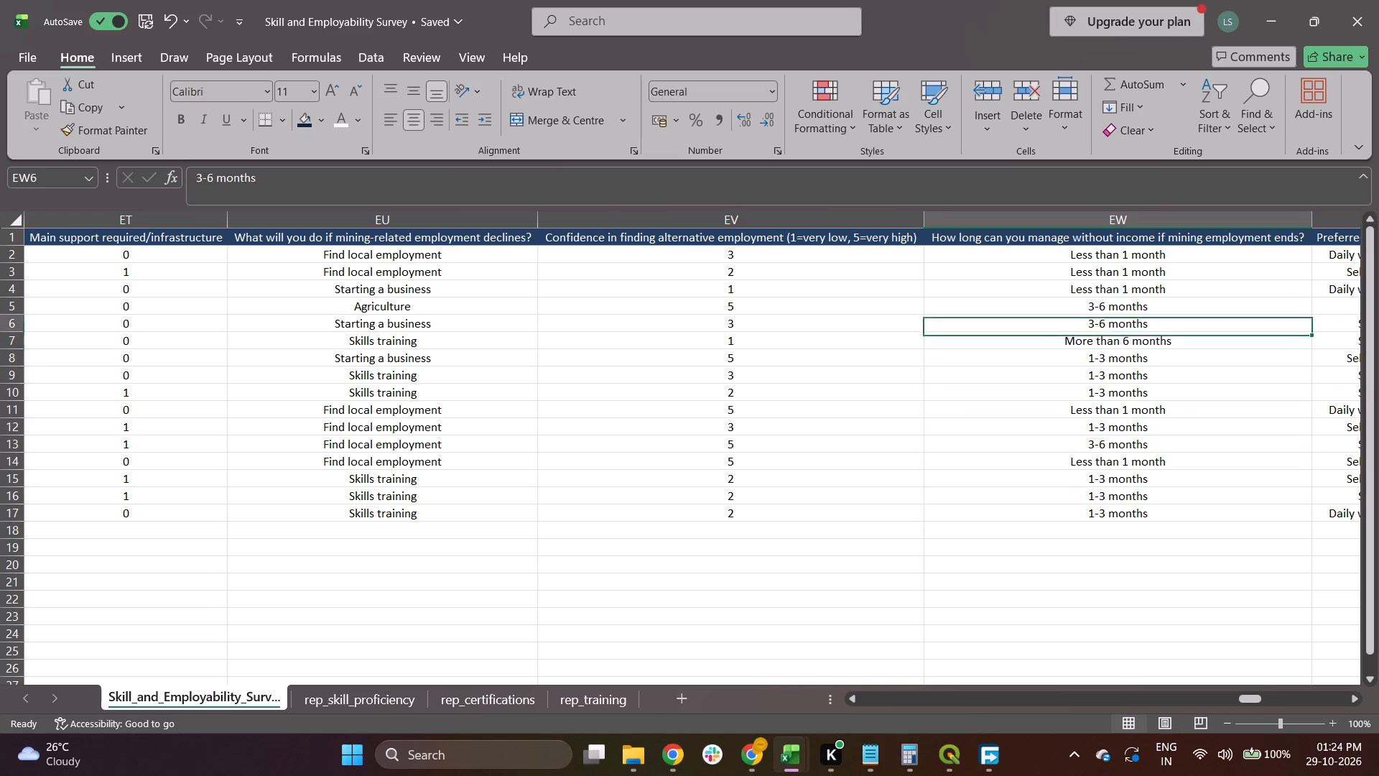
key(Up)
key(Down)
key(Down)
key(Down)
key(Down)
key(Down)
key(Down)
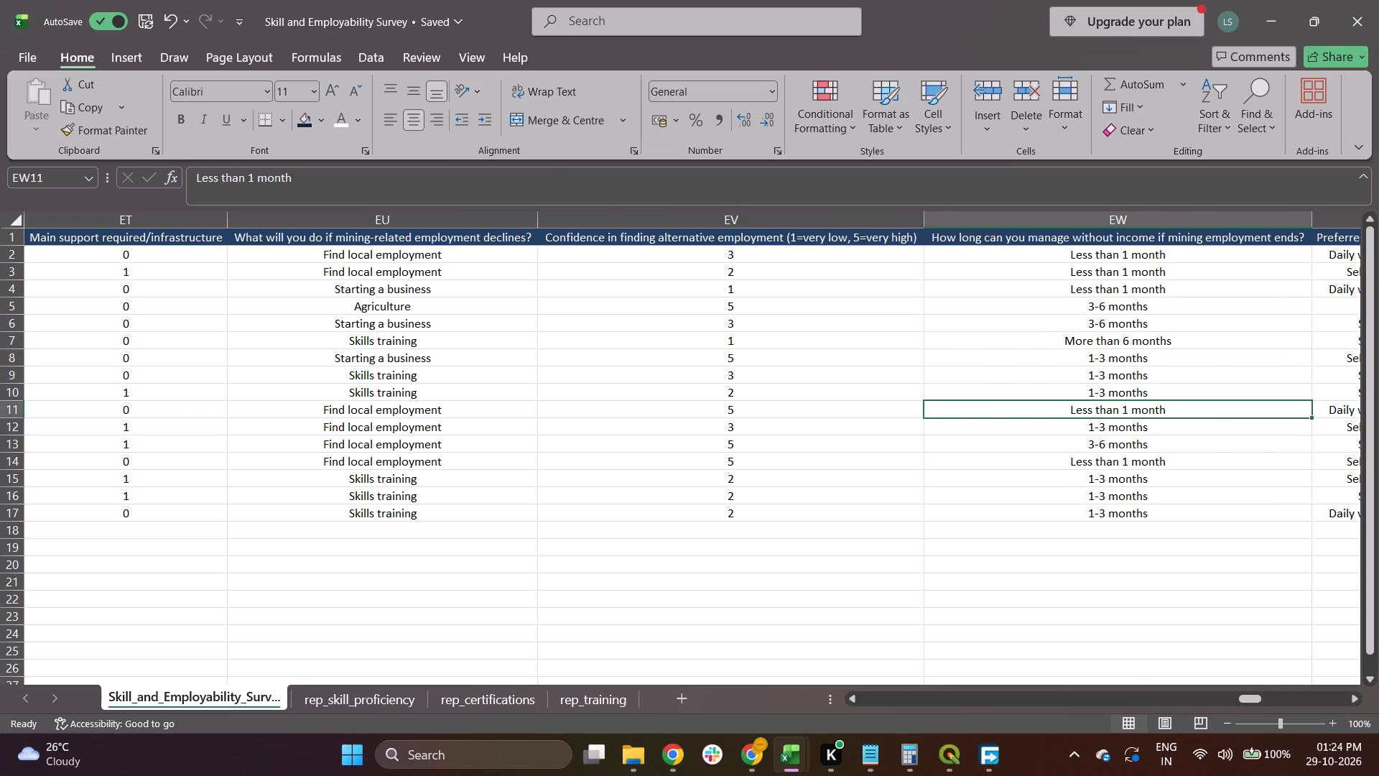
Capitalise the leading letter of "Agriculture" in EX5 of the Preferred transition pathway column.
key(Right)
key(Up)
key(Up)
key(Up)
key(Up)
key(Up)
key(Up)
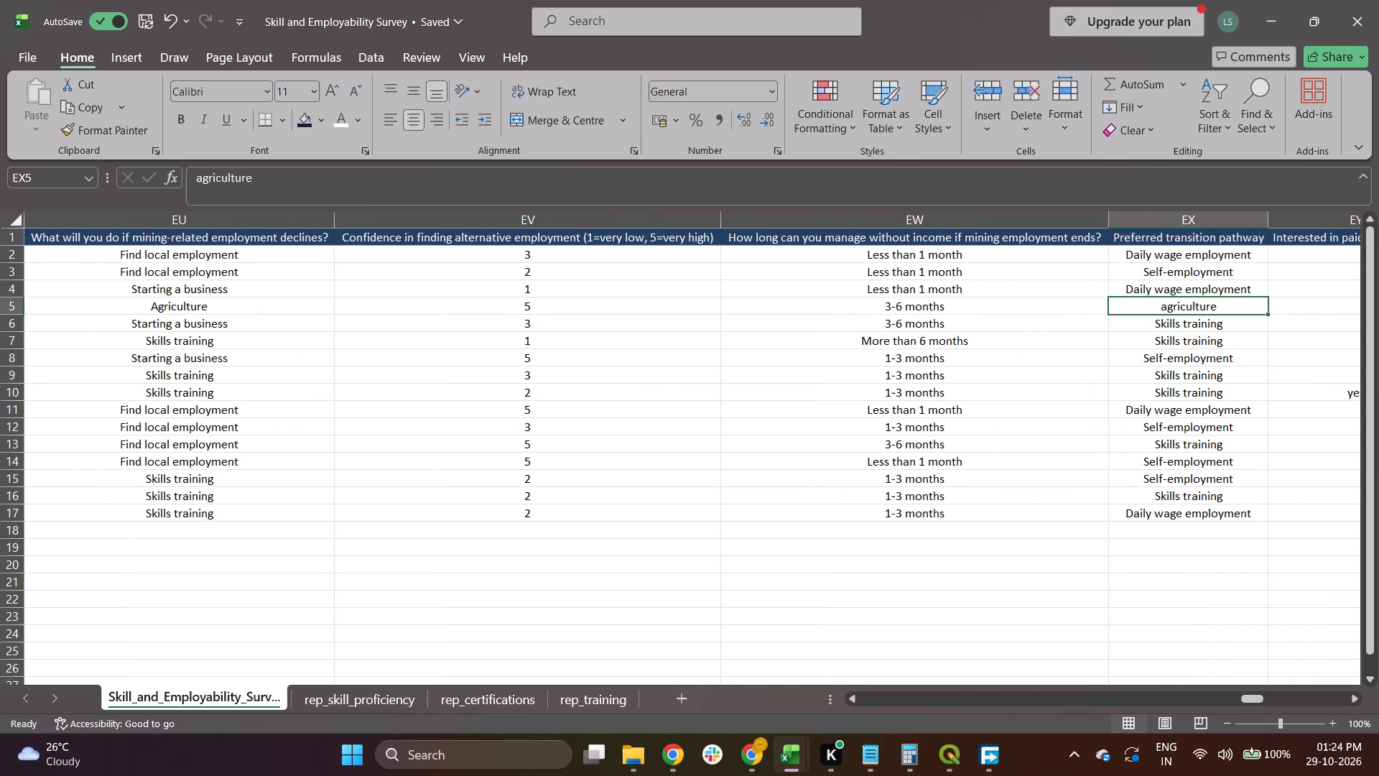
click(199, 177)
key(Right)
key(BackSpace)
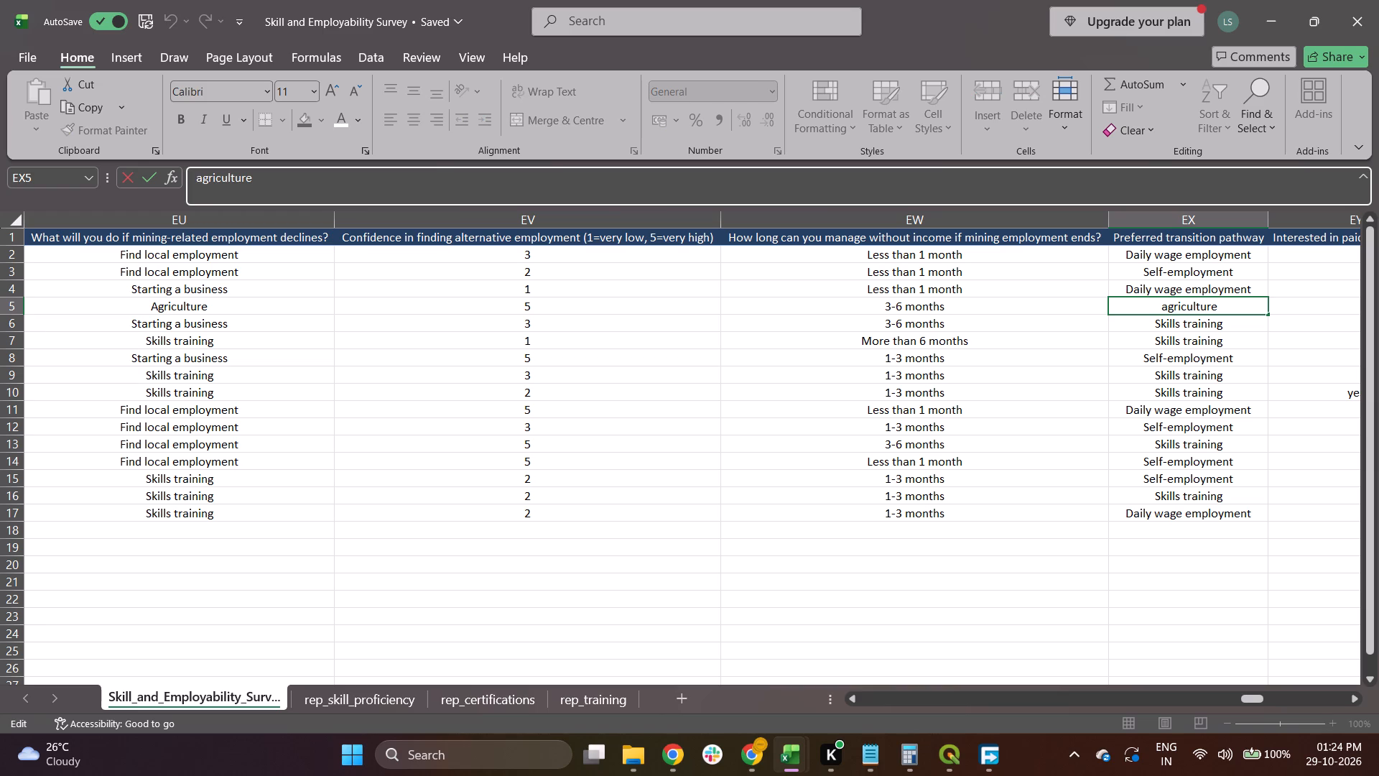
key(shift+a)
key(Tab)
Review the other Preferred transition pathway answers in column EX for inconsistent capitalisation.
key(Down)
key(Down)
key(Down)
key(Down)
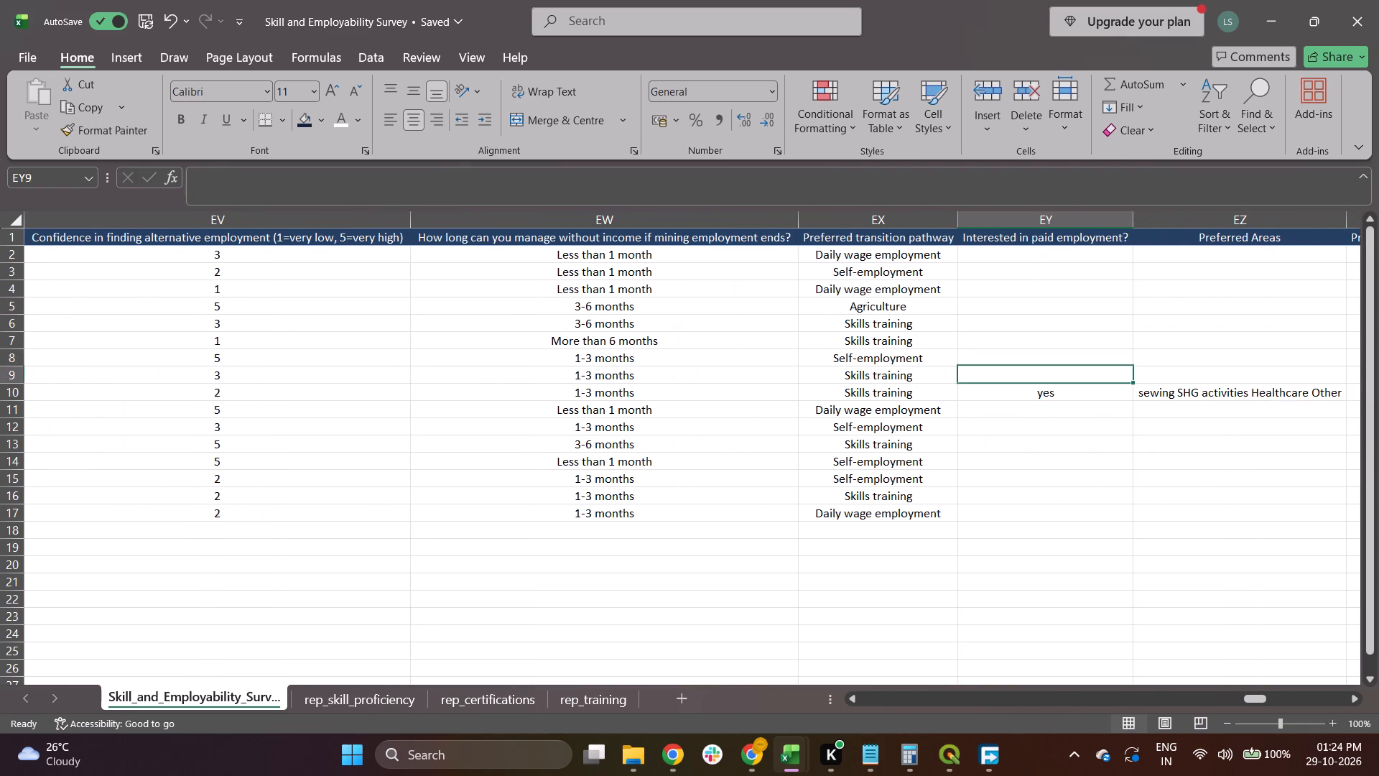
key(Down)
key(Down)
key(Down)
key(Down)
key(Down)
key(Left)
key(Up)
key(Up)
key(Up)
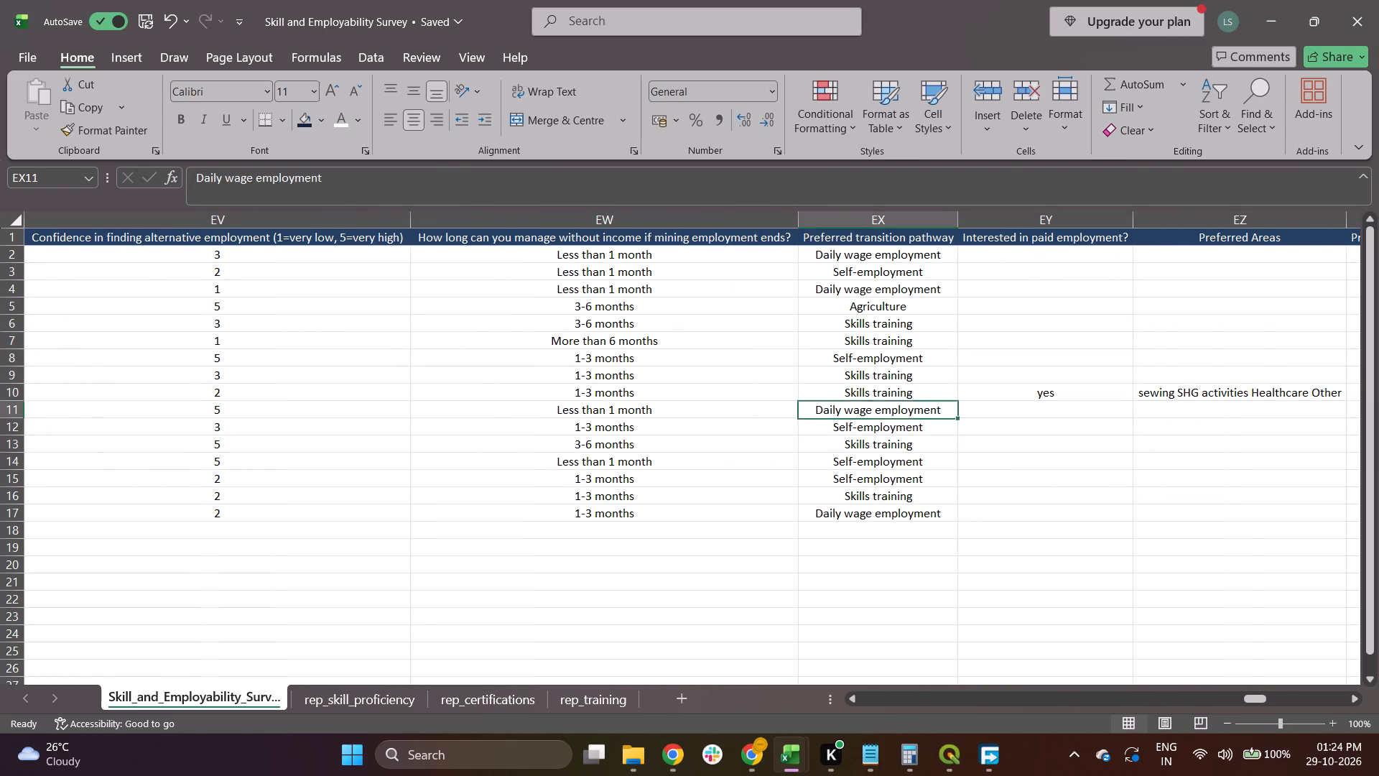
key(Up)
key(Up)
key(Up)
key(Up)
key(Up)
key(Up)
key(Down)
key(Down)
key(Down)
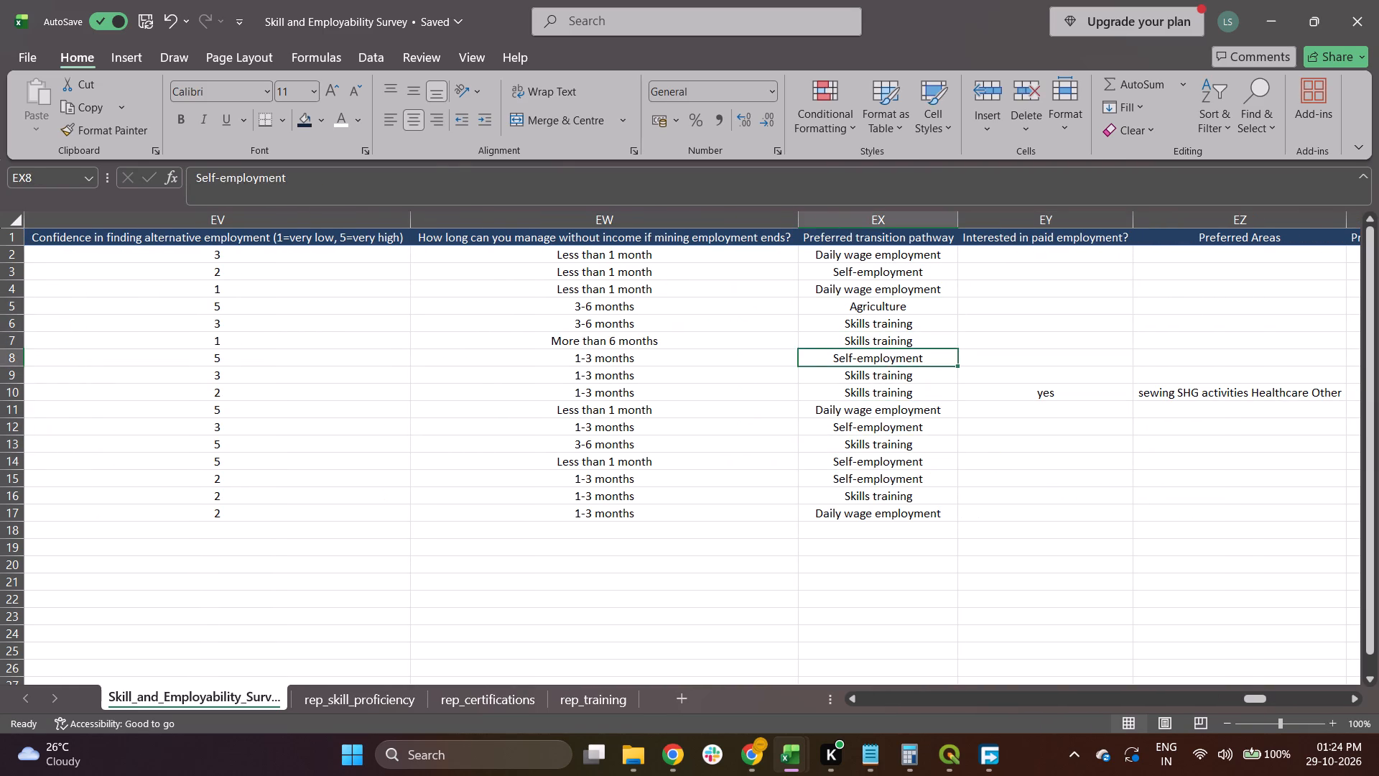
key(Down)
key(Down)
Enter the answer as "Yes" in EY10 of the "Interested in paid employment?" column.
key(Right)
key(Left)
key(Right)
key(Right)
key(Right)
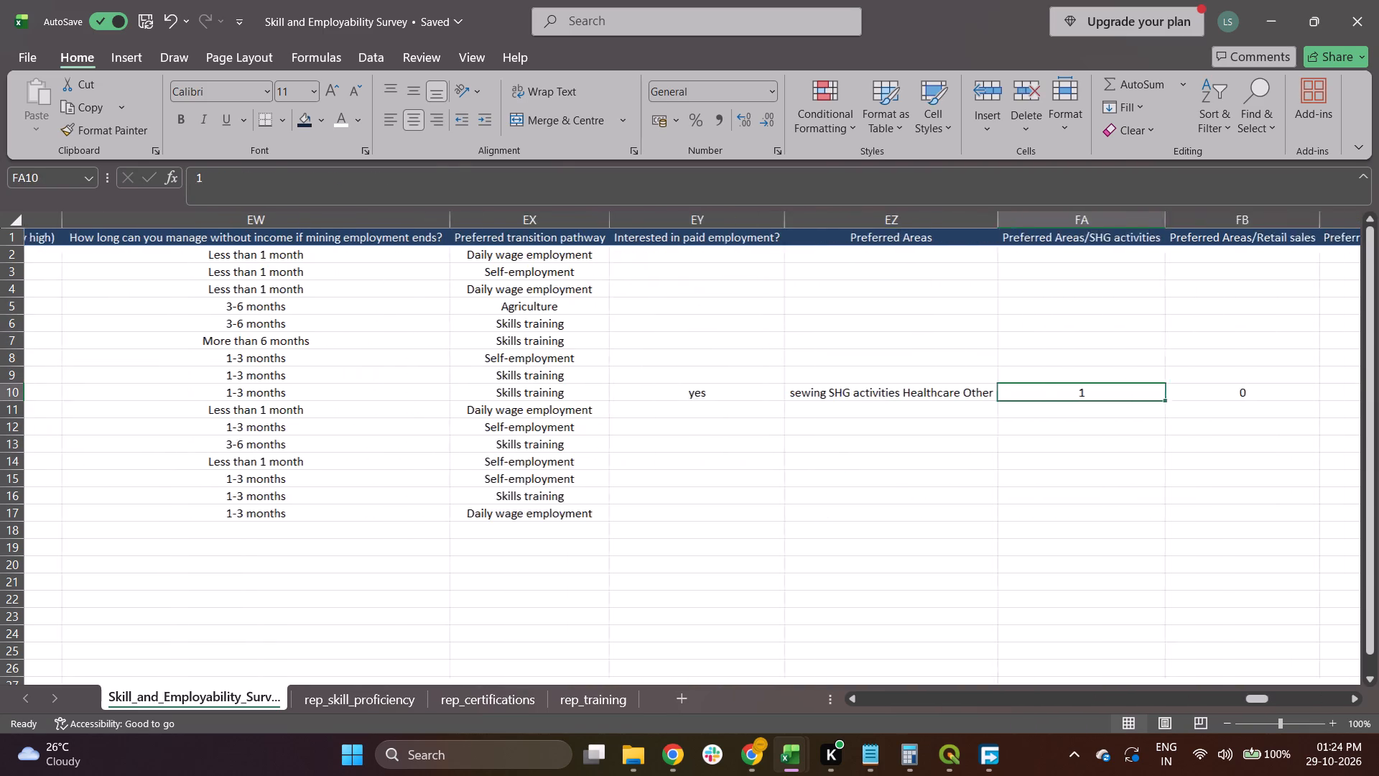
key(Left)
key(Left)
text(Yes)
key(Tab)
key(Left)
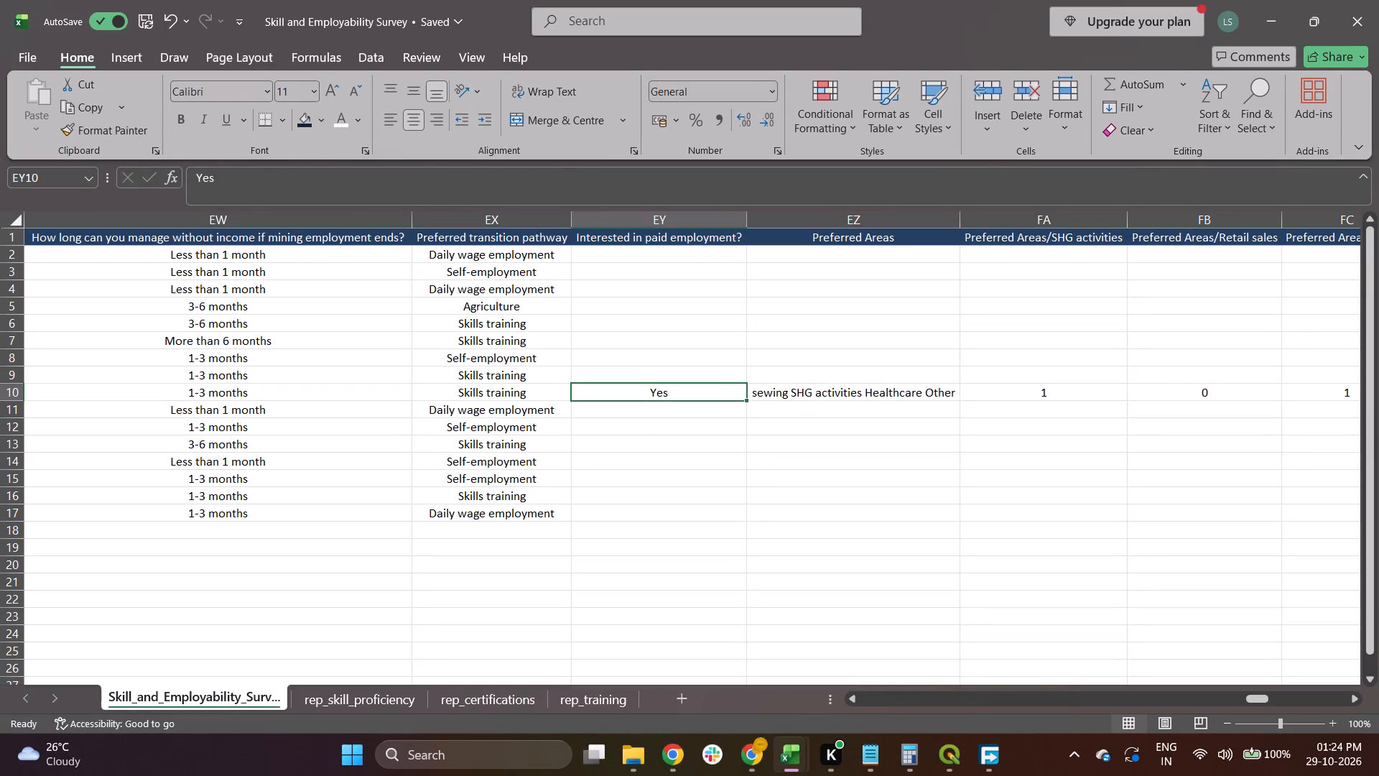
Capitalise the leading "Sewing" in EZ10 of the Preferred Areas column.
key(Right)
click(199, 177)
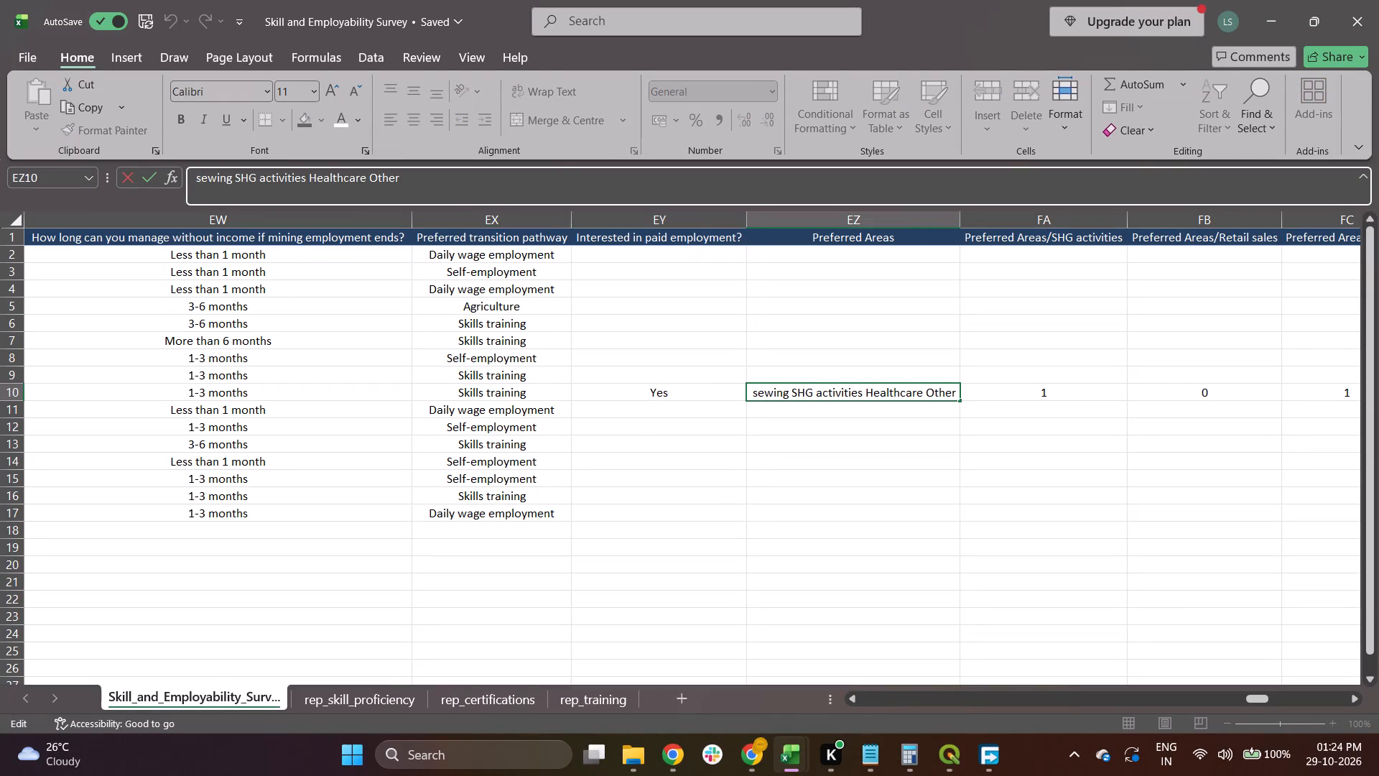
key(BackSpace)
key(shift+s)
key(Tab)
Enter "N/A" in EY9 of the "Interested in paid employment?" column and copy it into the blank cells up to EY2.
key(Left)
key(Left)
key(Up)
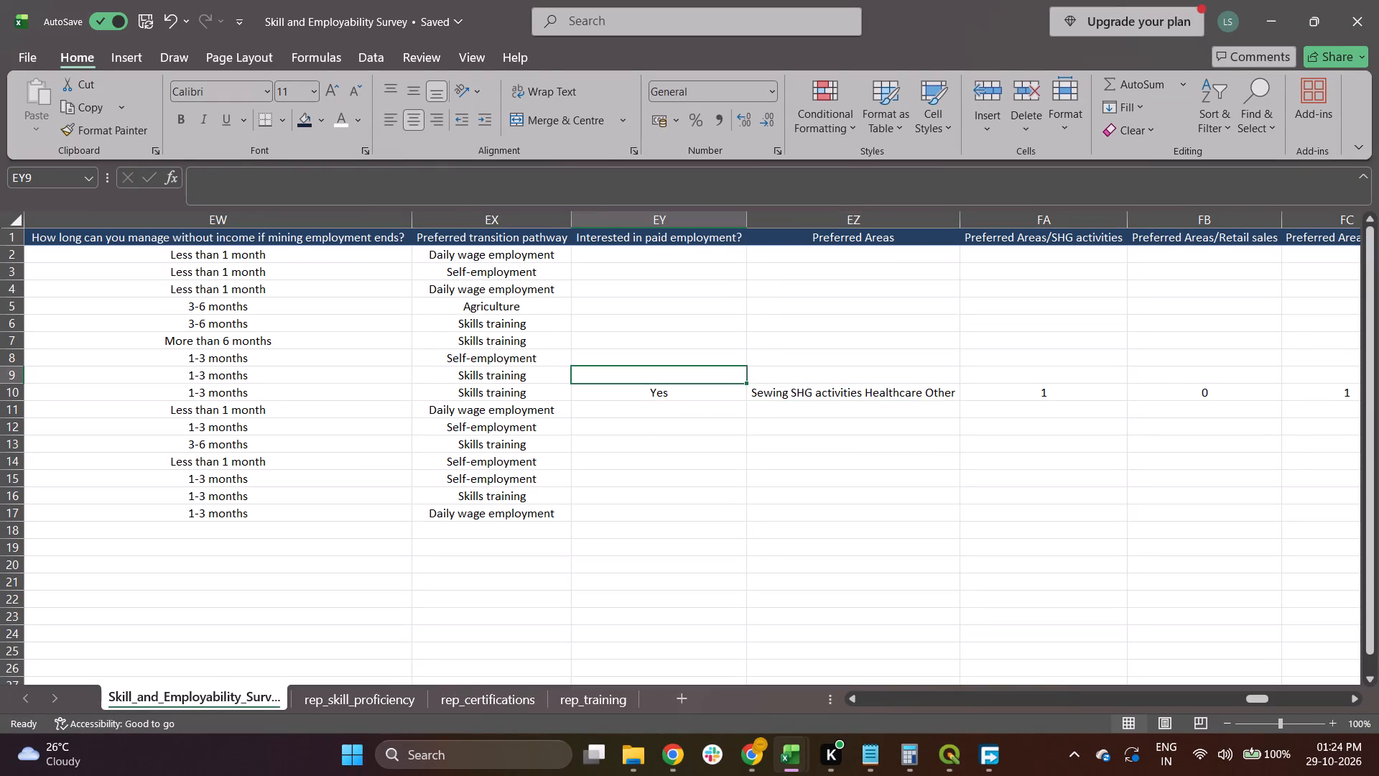
text(N/A)
key(Tab)
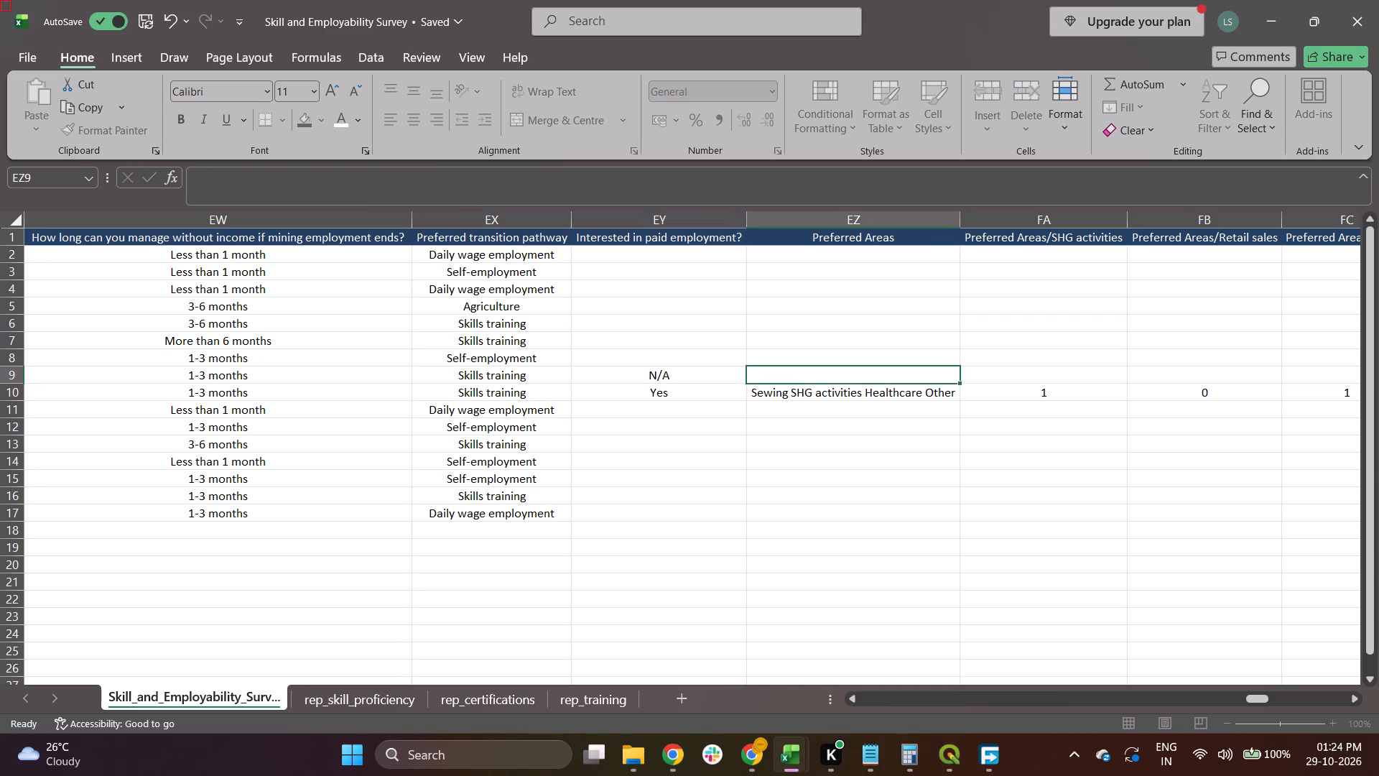
key(Left)
key(ctrl+c)
key(shift+Up)
key(shift+Up)
key(shift+Up)
key(shift+Up)
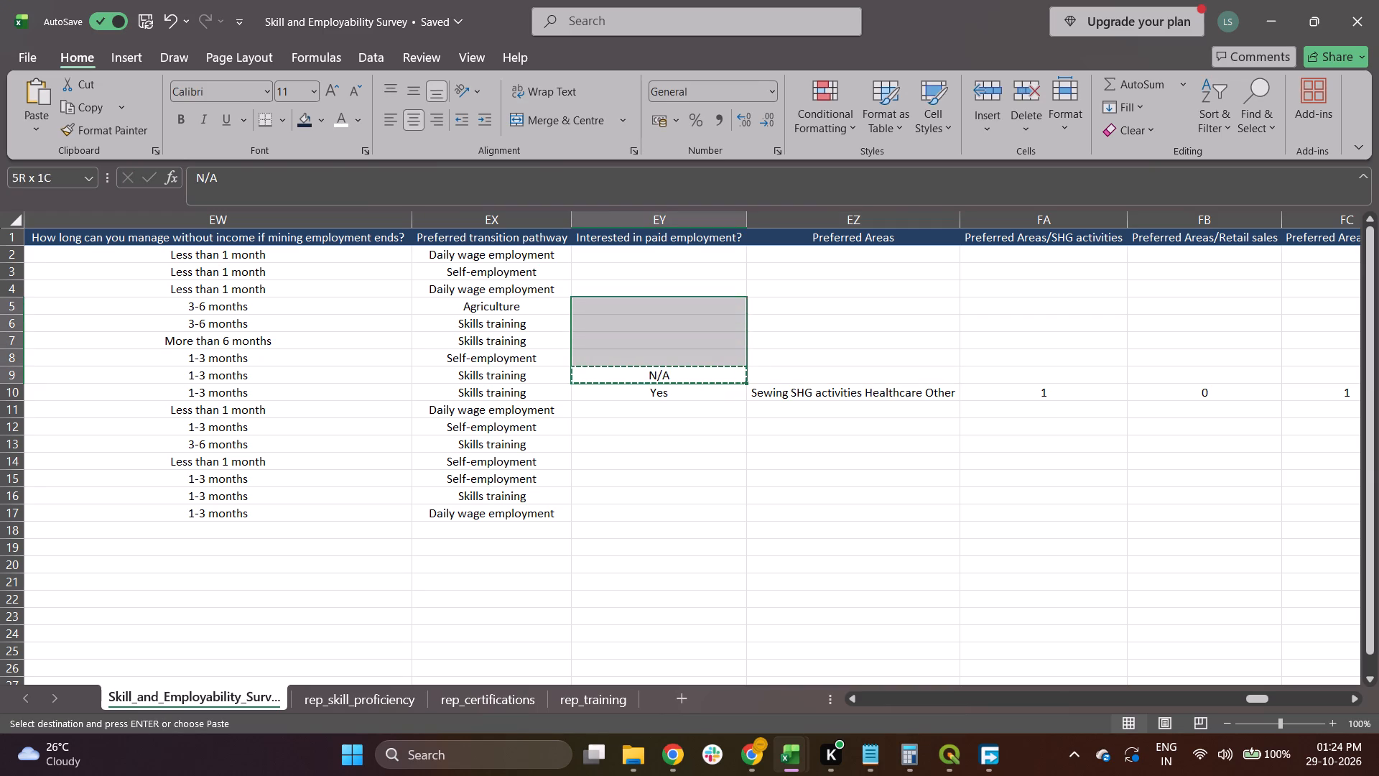
key(shift+Up)
key(shift+Up)
key(shift+Up)
key(ctrl+v)
key(Down)
key(Down)
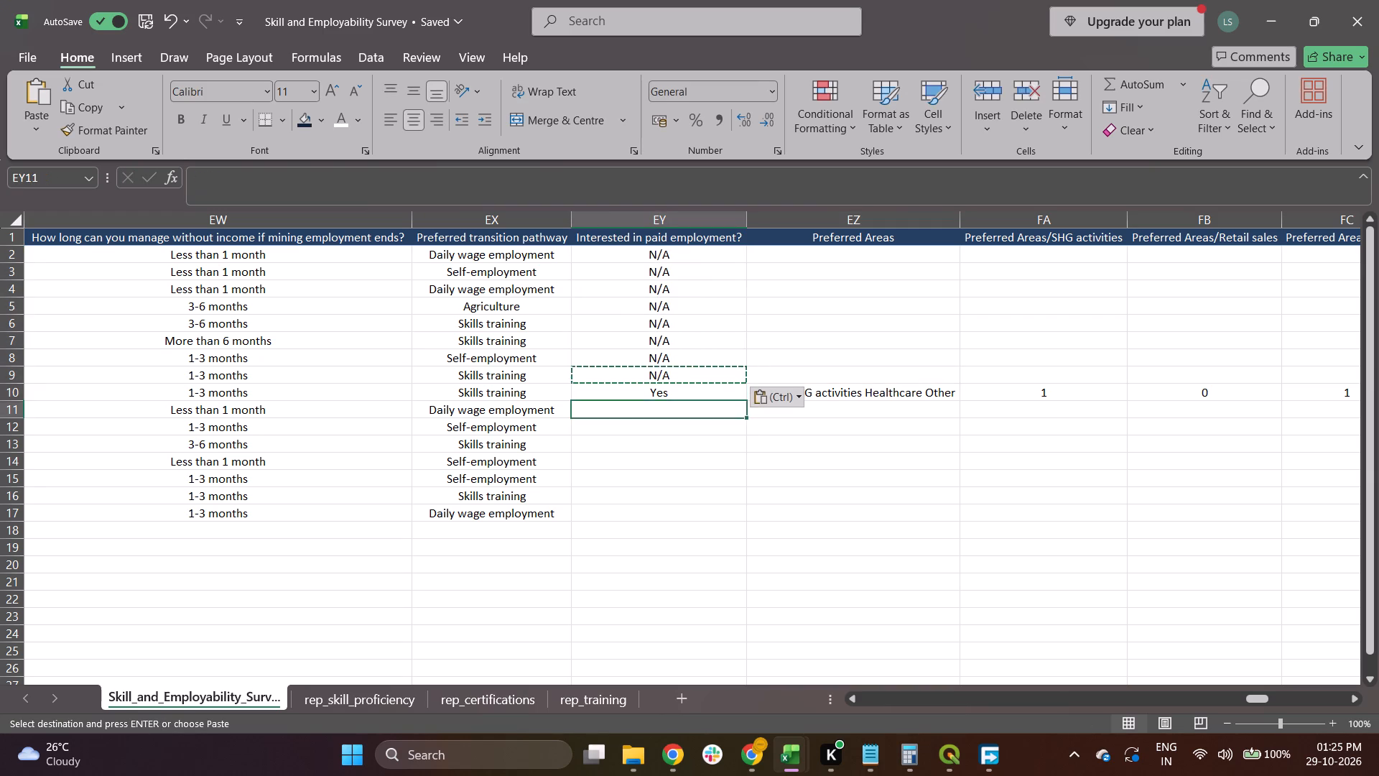
Fill the blank "Interested in paid employment?" cells EY11 to EY17 with the copied "N/A".
key(Down)
key(Up)
key(shift+Down)
key(shift+Down)
key(shift+Down)
key(shift+Down)
key(shift+Down)
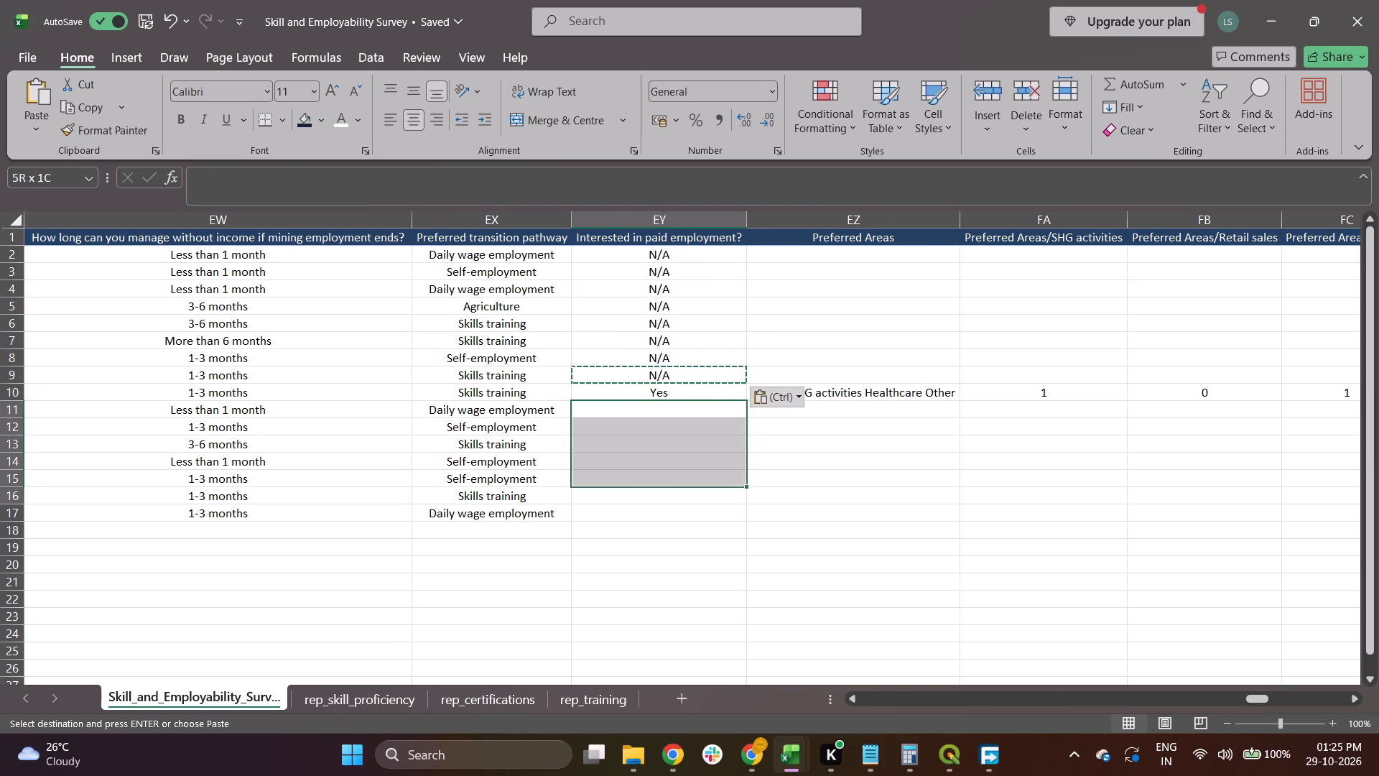
key(shift+Down)
key(ctrl+v)
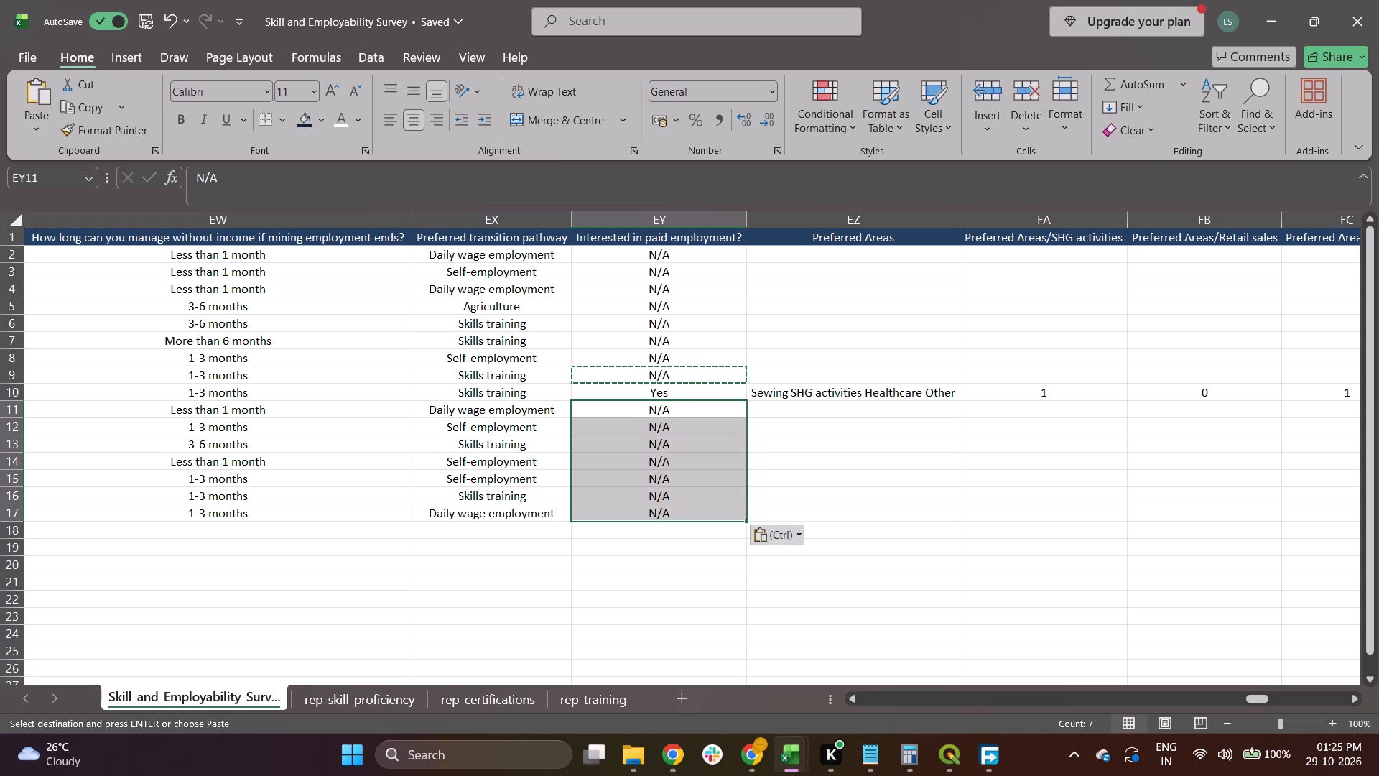
Fill the blank Preferred Areas cells EZ2 to EZ9 with the copied "N/A".
key(Right)
key(Up)
key(Up)
key(Up)
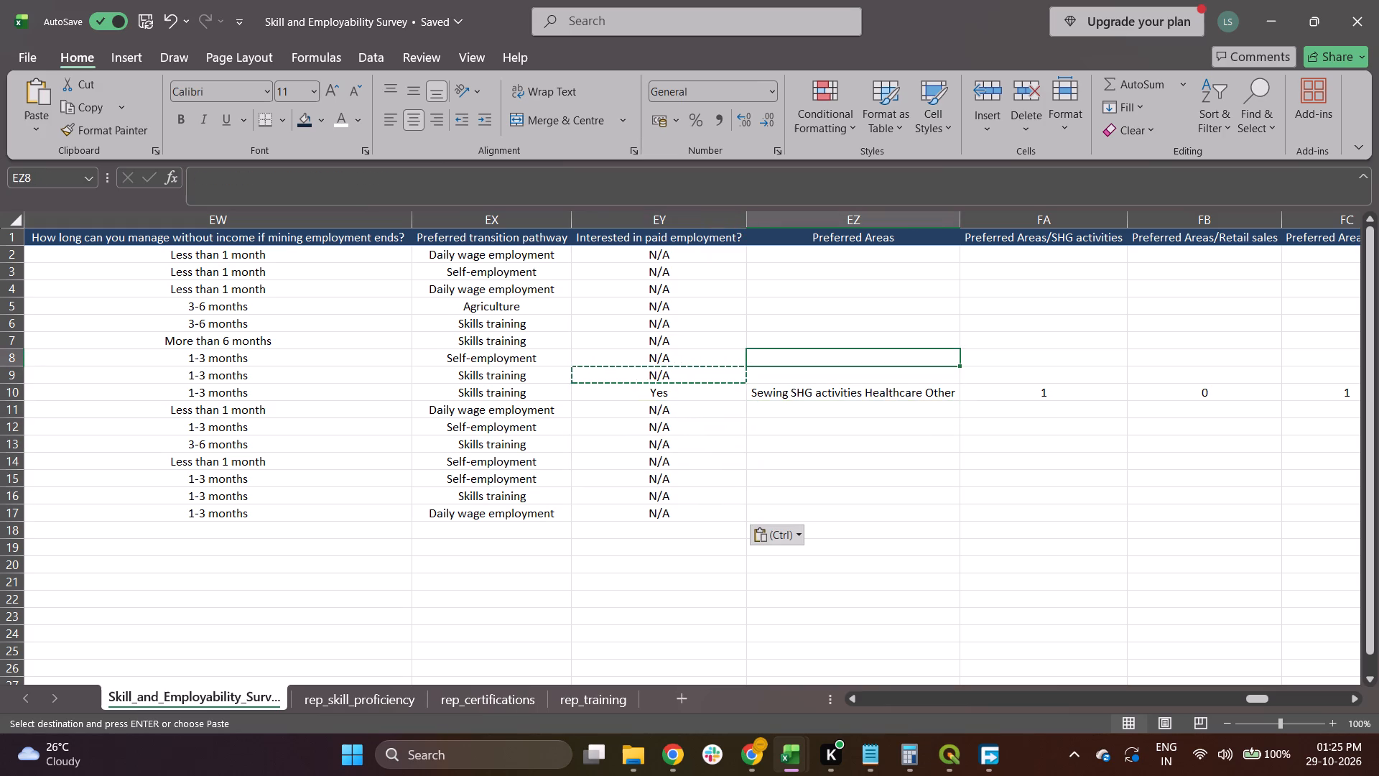
key(Down)
key(shift+Up)
key(shift+Up)
key(shift+Up)
key(shift+Up)
key(shift+Up)
key(shift+Up)
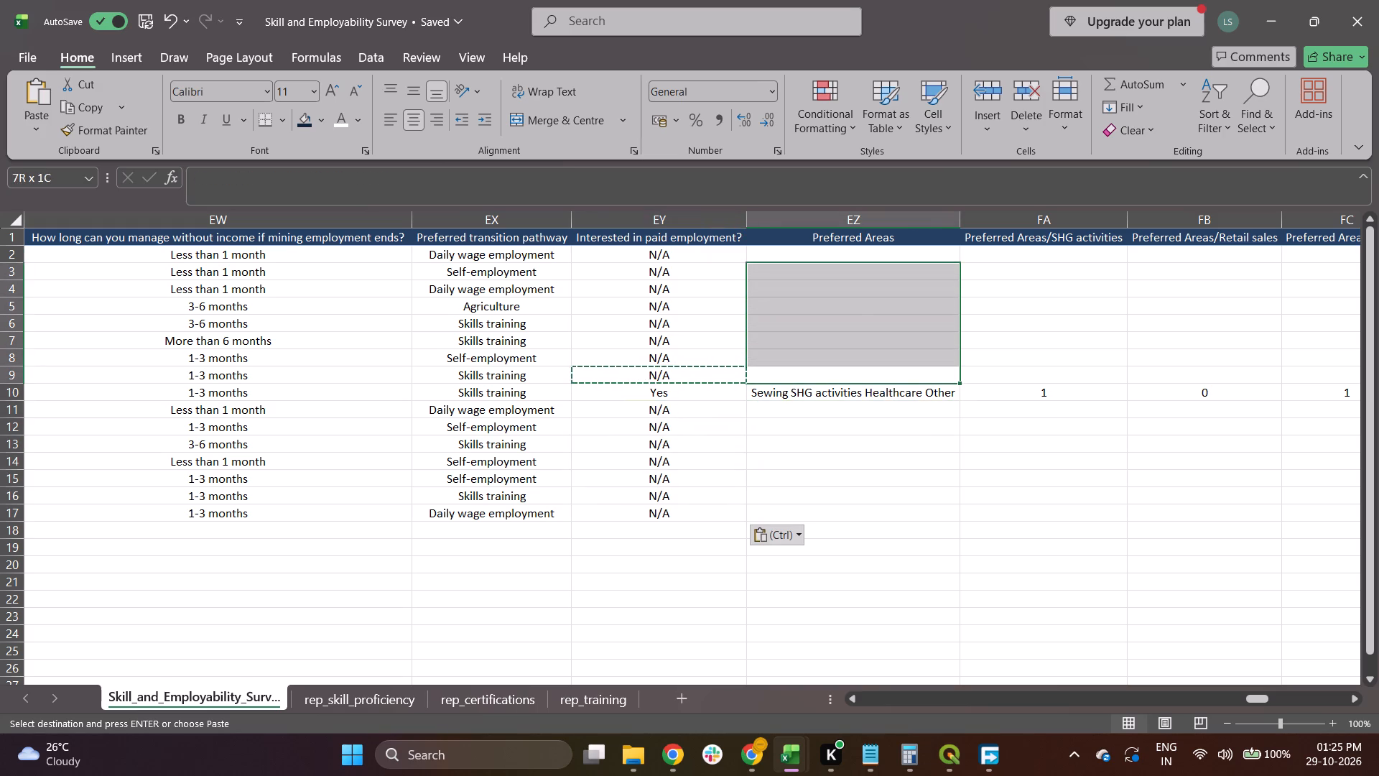
key(shift+Up)
key(ctrl+v)
Fill the blank Preferred Areas cells EZ11 to EZ17 with the copied "N/A".
key(Down)
key(Down)
key(shift+Down)
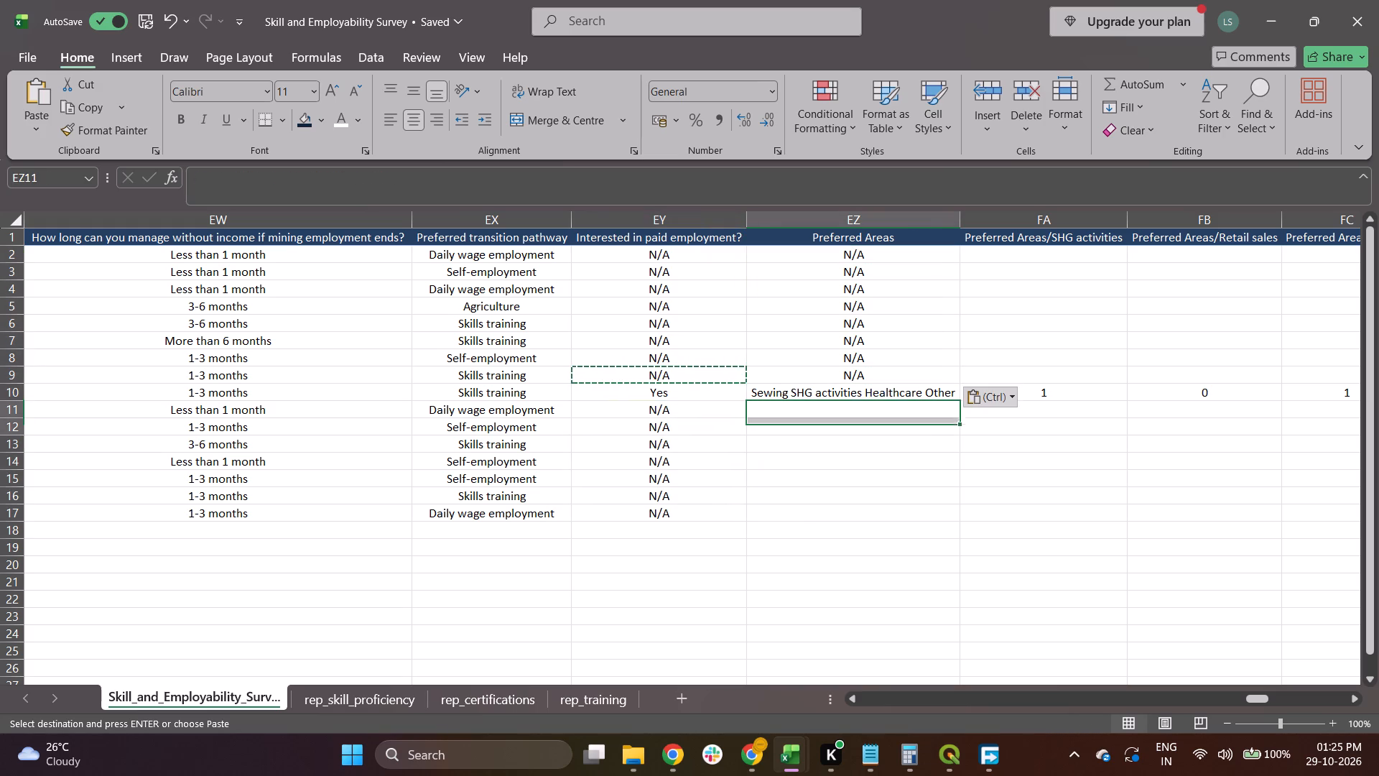
key(shift+Down)
key(shift+Down)
key(shift+Down)
key(shift+Down)
key(shift+Down)
key(ctrl+v)
Fill the blank block FA2:FW9, from Preferred Areas/SHG activities through Availability of digital devices/None, with the copied "N/A".
key(Right)
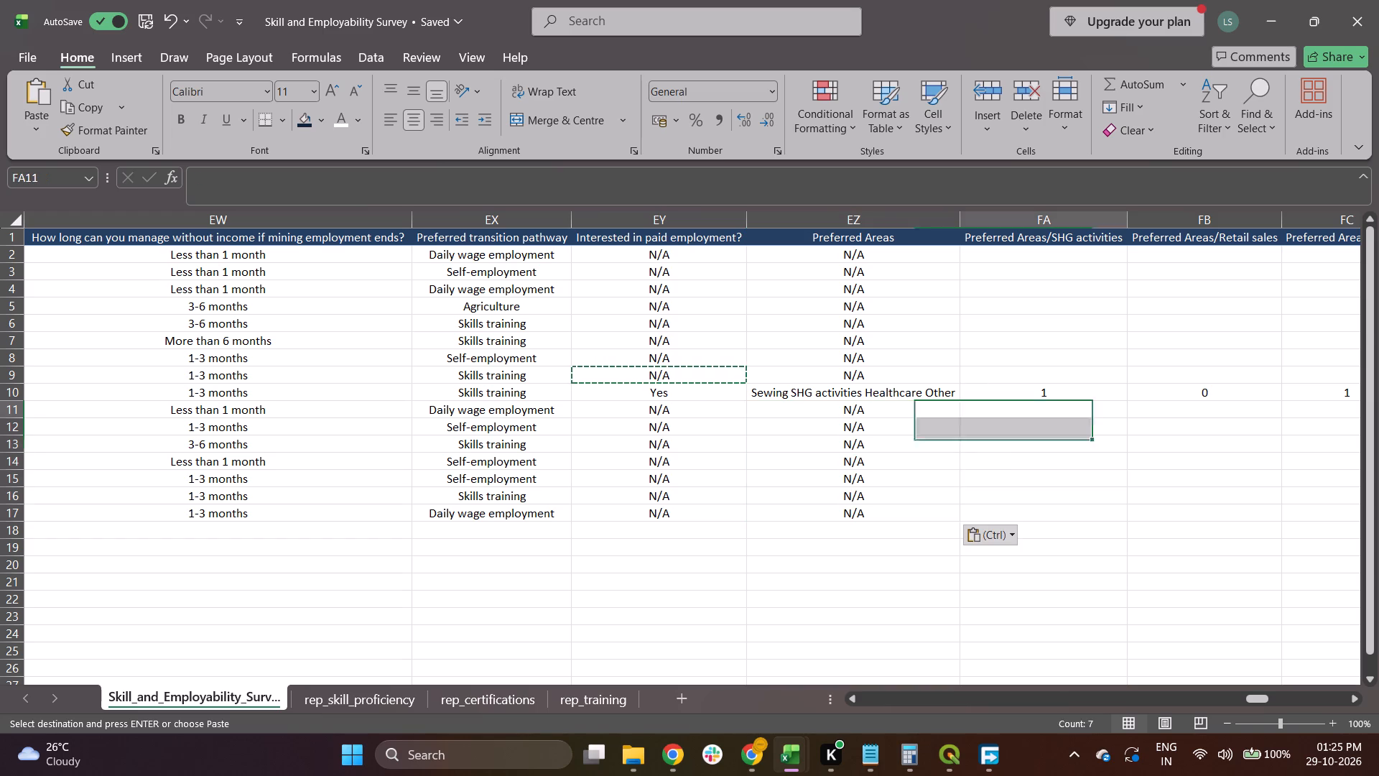
key(Up)
key(Up)
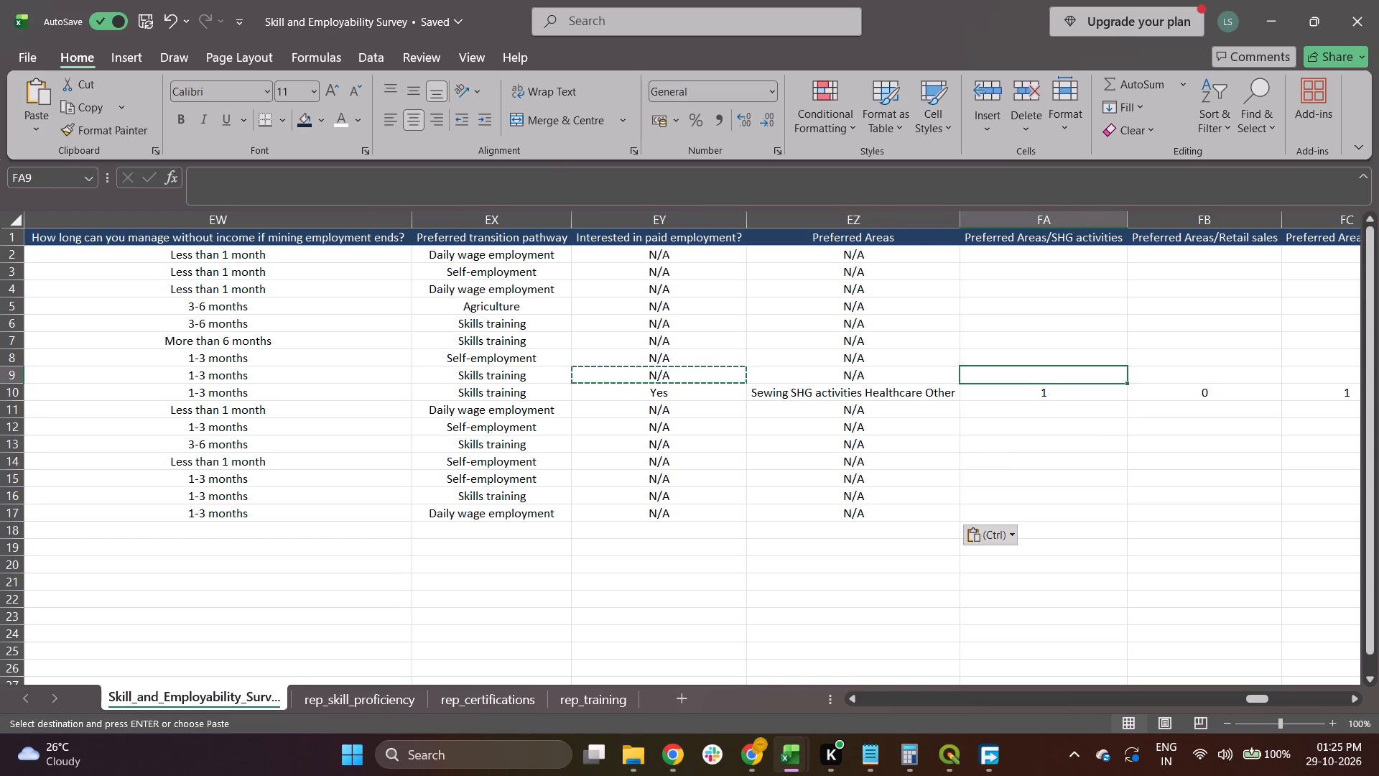
key(shift+Up)
key(shift+Up)
key(shift+Up)
key(shift+Up)
key(shift+Up)
key(shift+Up)
key(shift+Up)
key(shift+Right)
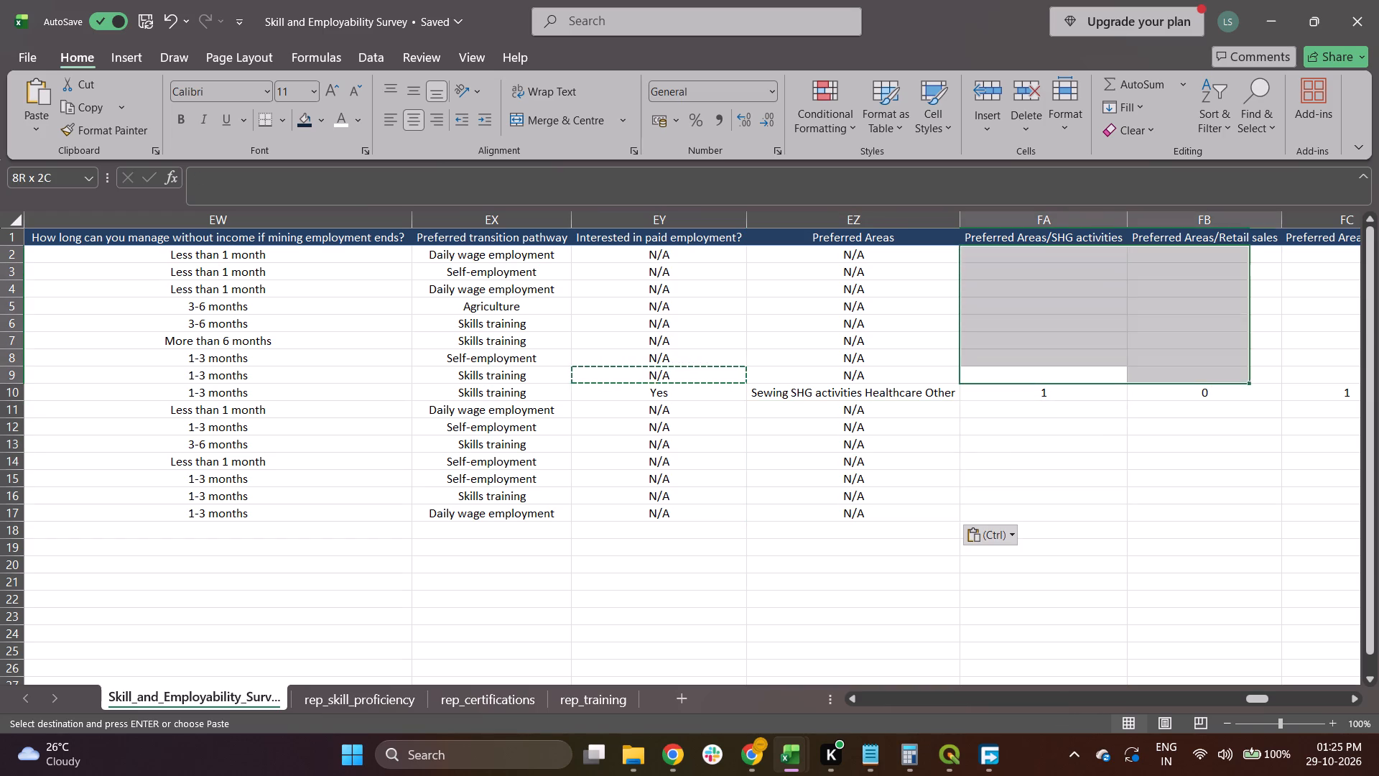
key(shift+Right)
key(shift+Right)
key(shift+Right)
key(shift+Right)
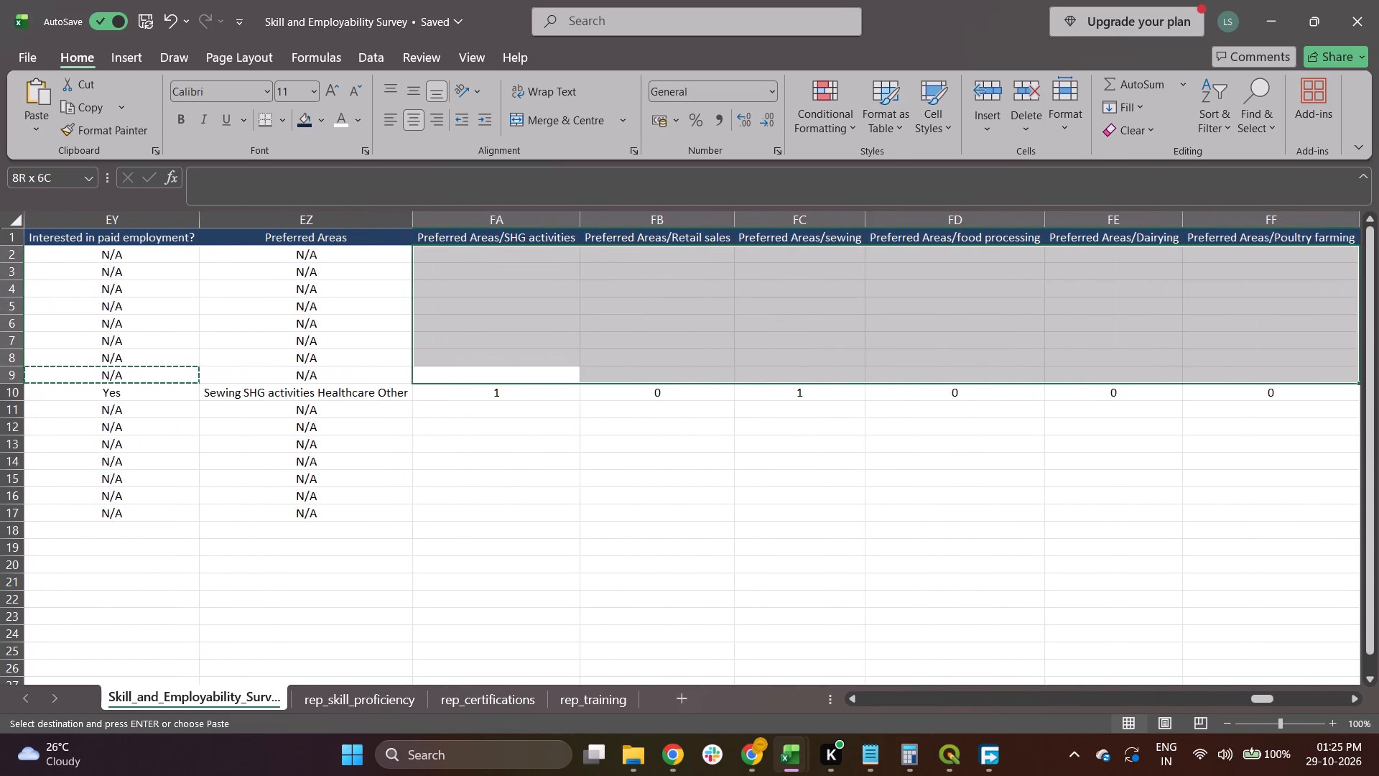
key(shift+Right)
key(shift+Right)
key(shift+Right)
key(shift+Right)
key(shift+Right)
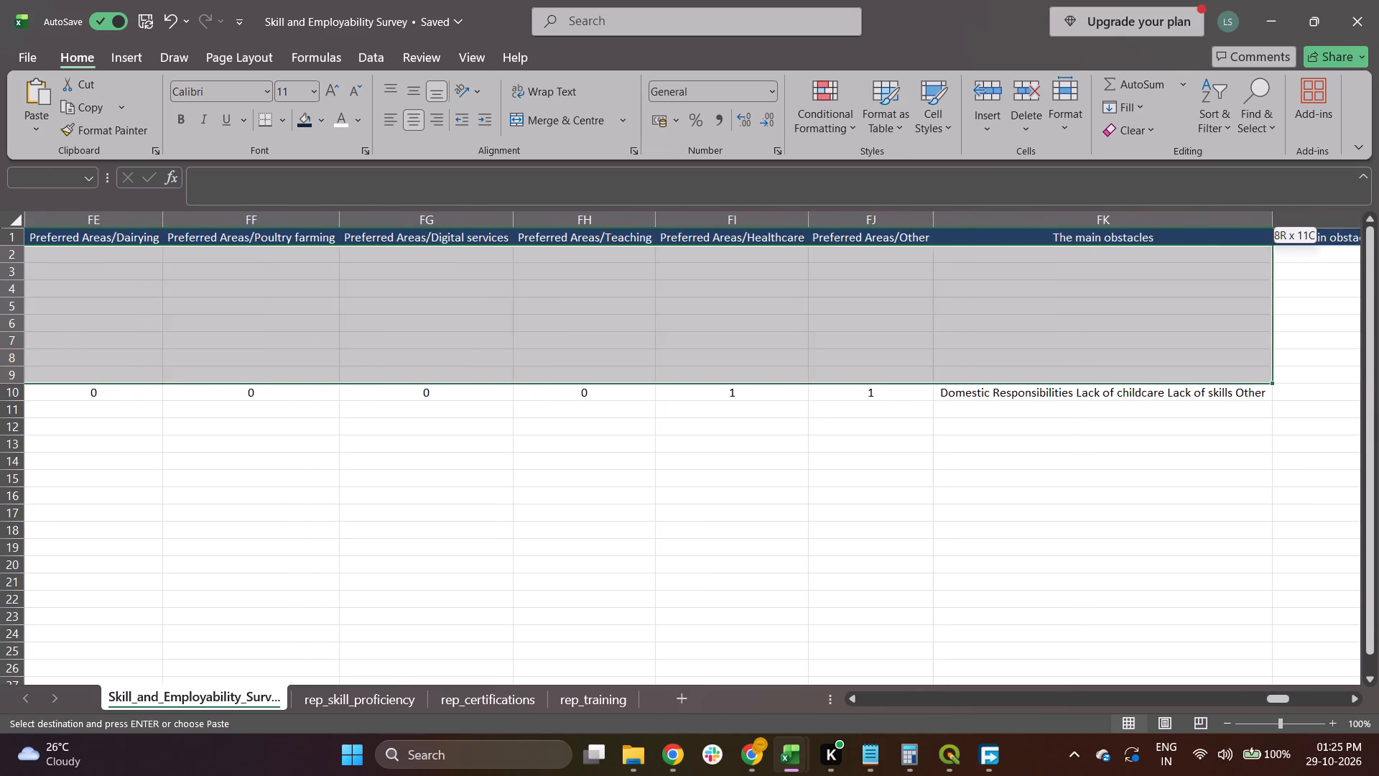
key(shift+Right)
key(shift+Right)
key(shift+Down)
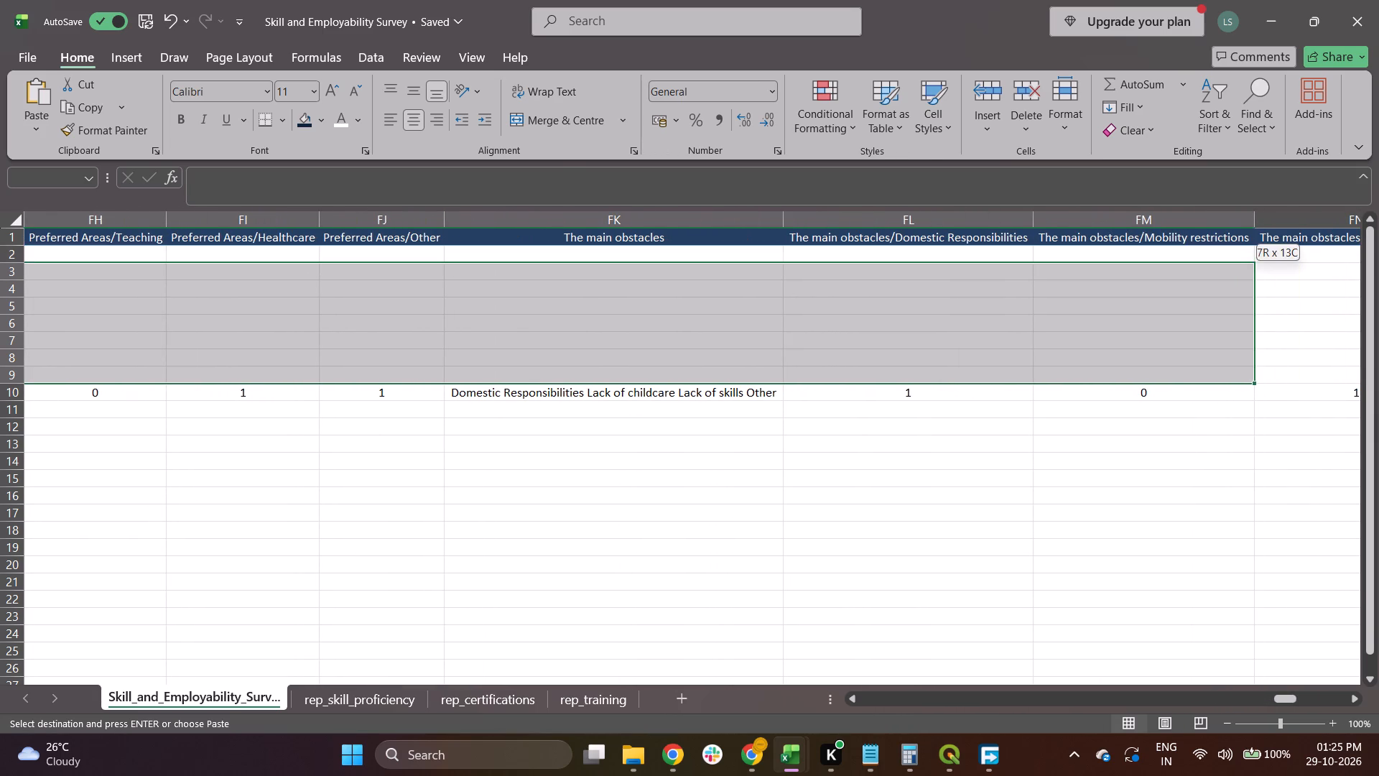
key(shift+Up)
key(shift+Right)
key(shift+Right)
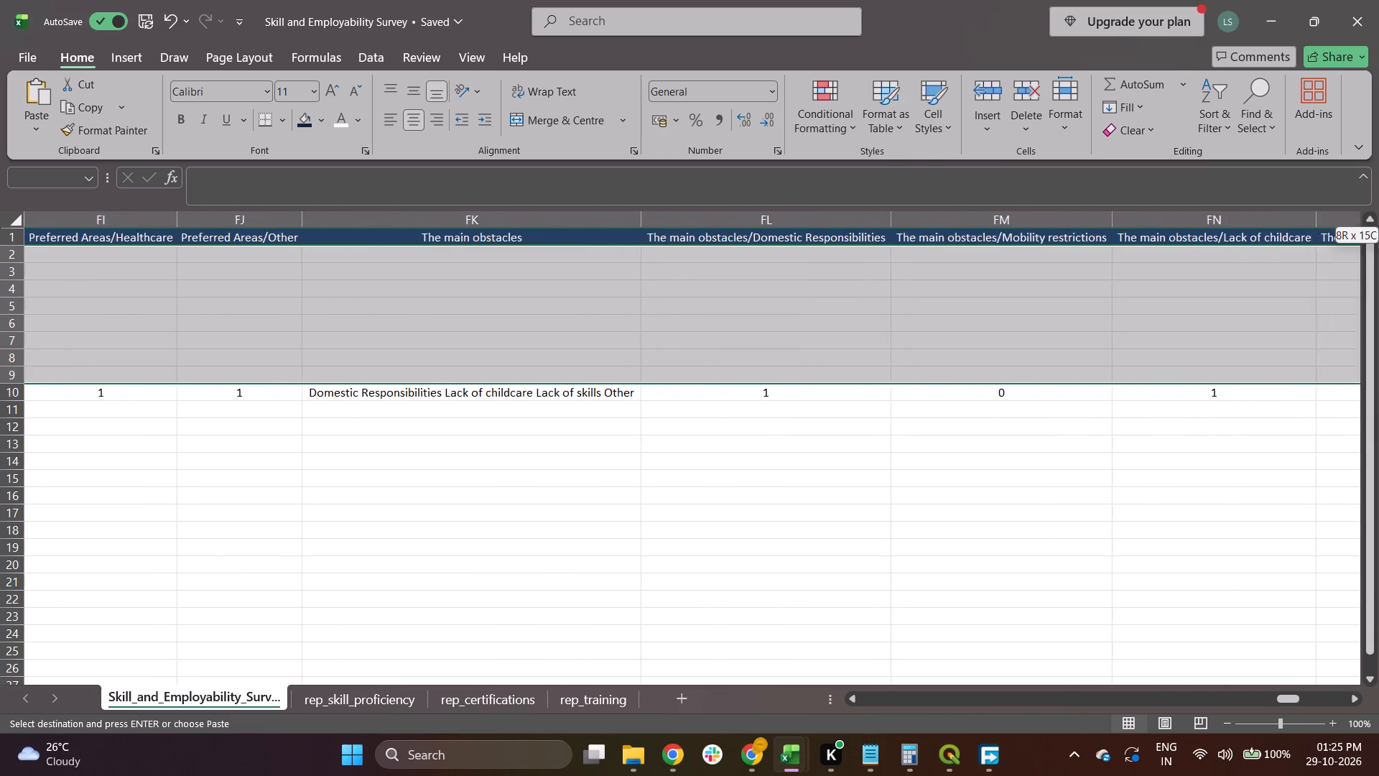
key(shift+Right)
key(shift+Right)
key(shift+Right)
key(shift+Right)
key(shift+Right)
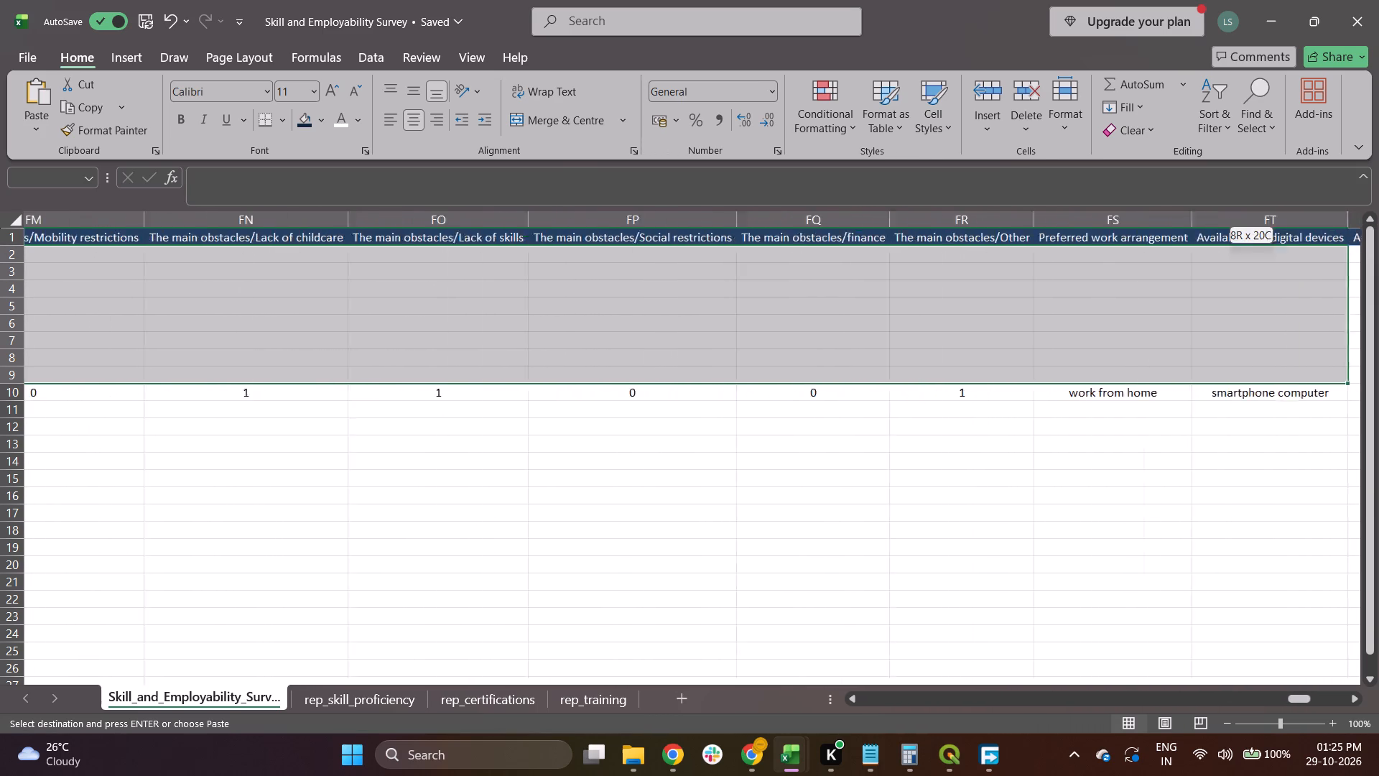
key(shift+Right)
key(shift+Right)
key(shift+Right)
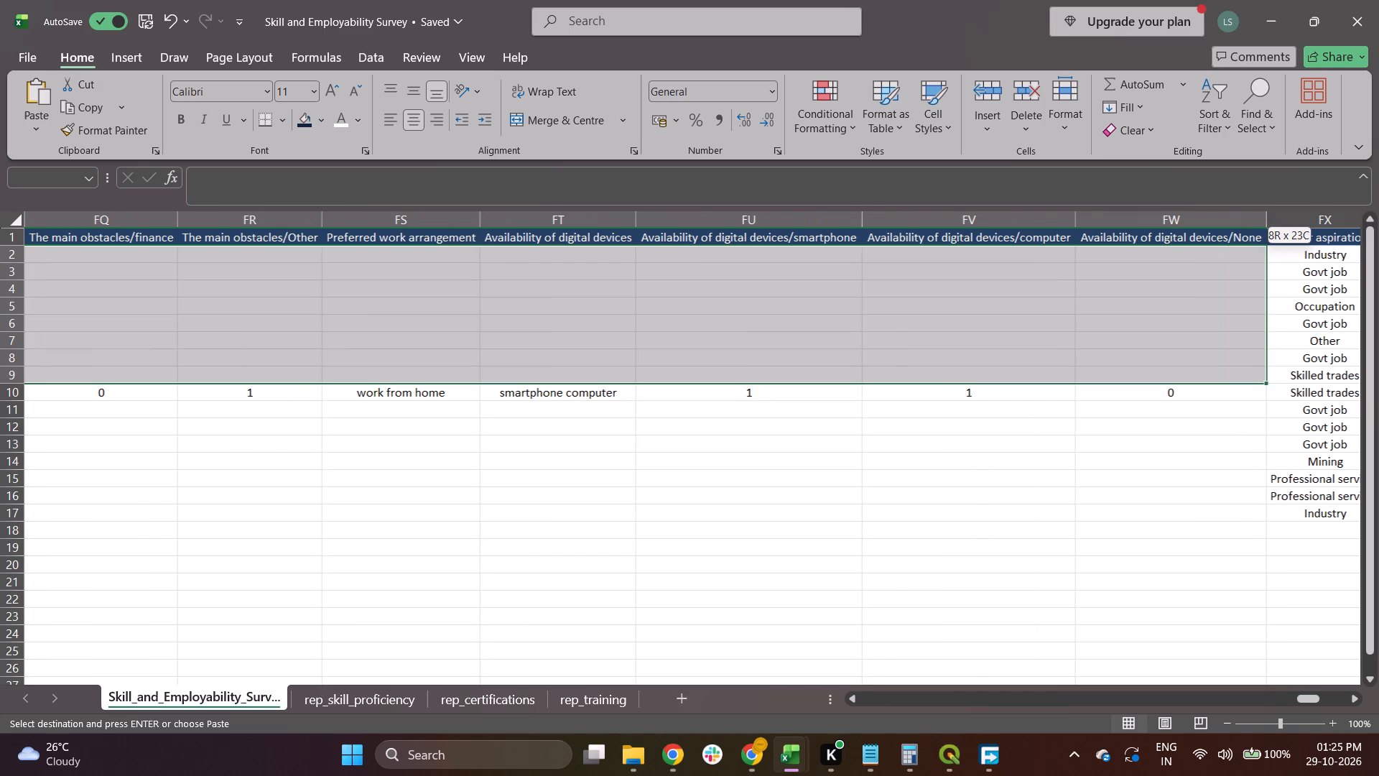
key(shift+Down)
key(shift+Up)
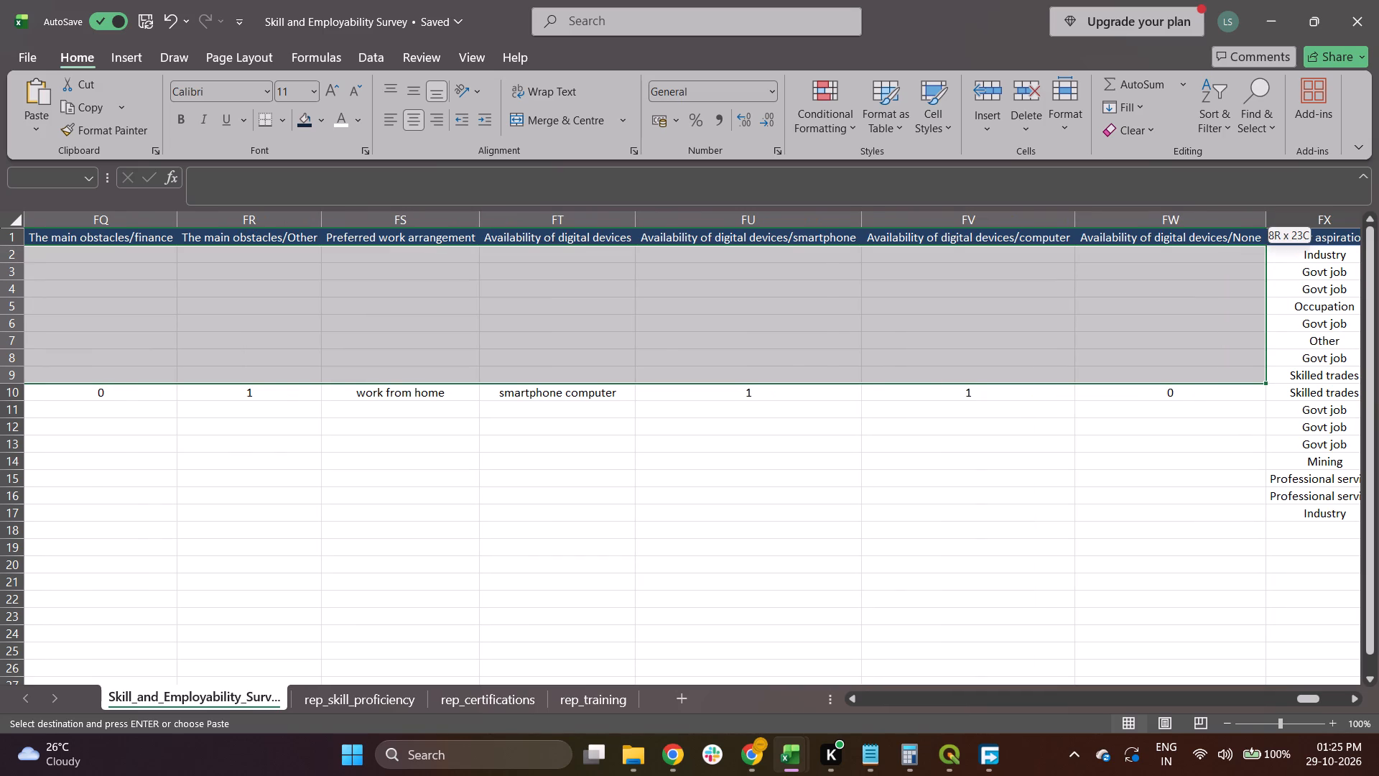
key(ctrl+v)
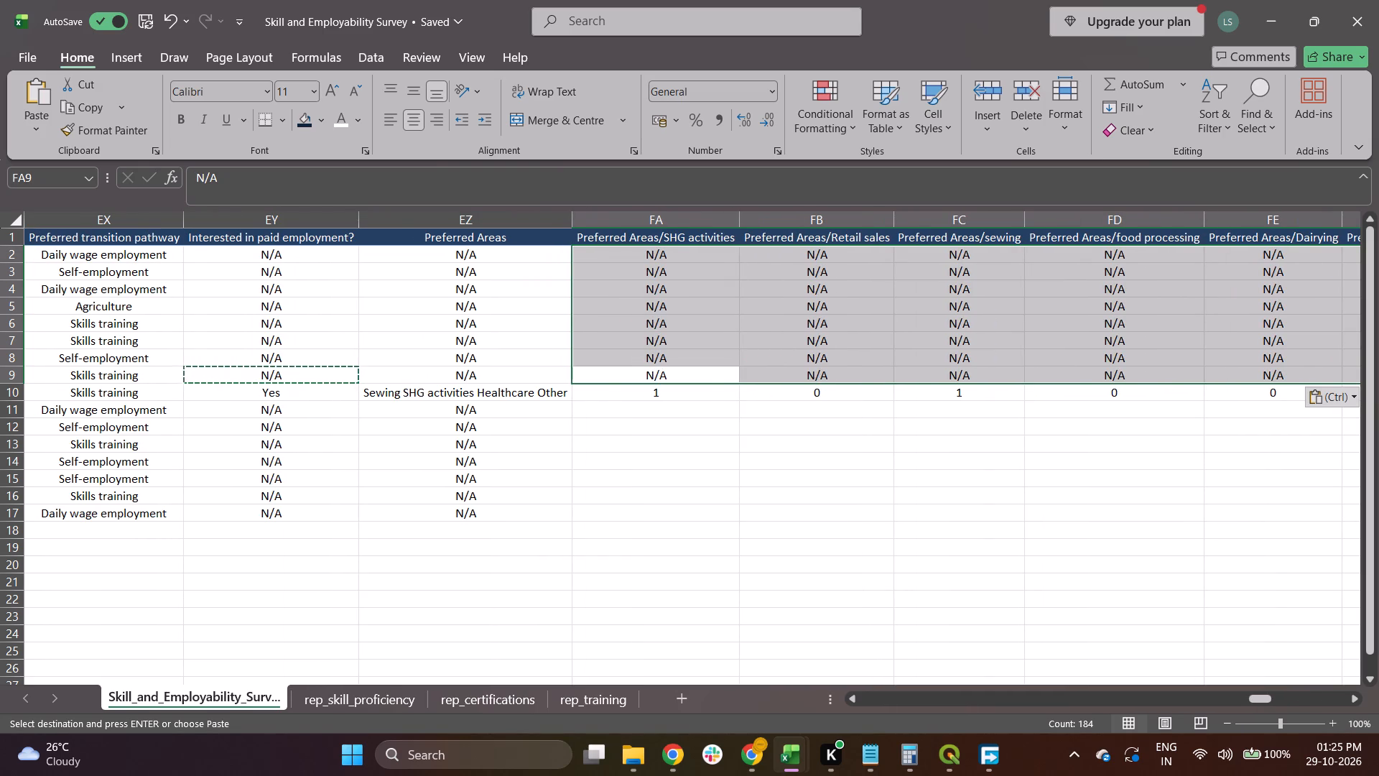
Copy the "N/A" block FA2:FW9 into the blank cells below row 10, starting at FA11.
key(ctrl+c)
key(Down)
key(Down)
key(Right)
key(Right)
key(Right)
key(Right)
key(Right)
key(Right)
key(Right)
key(Right)
key(Right)
key(Right)
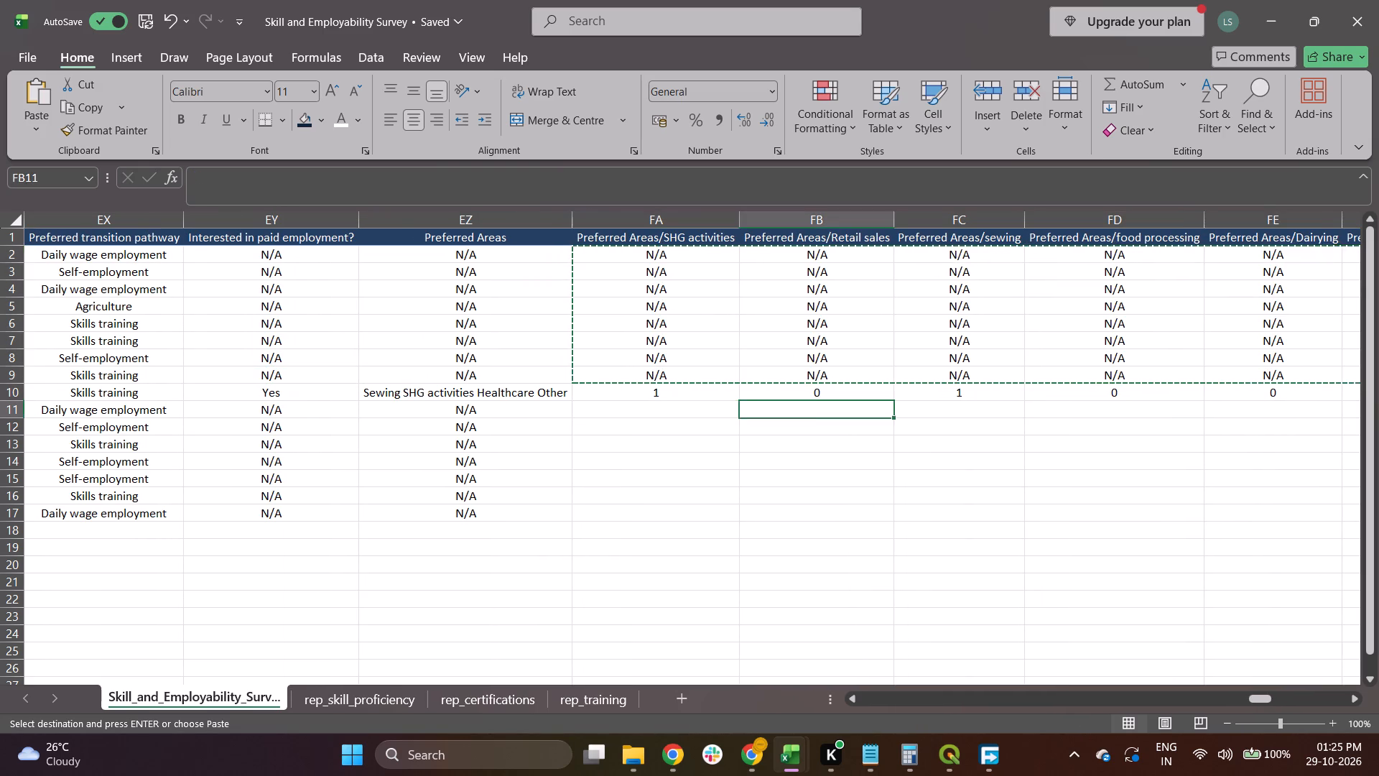
key(Right)
key(Right)
key(Right)
key(Right)
key(Right)
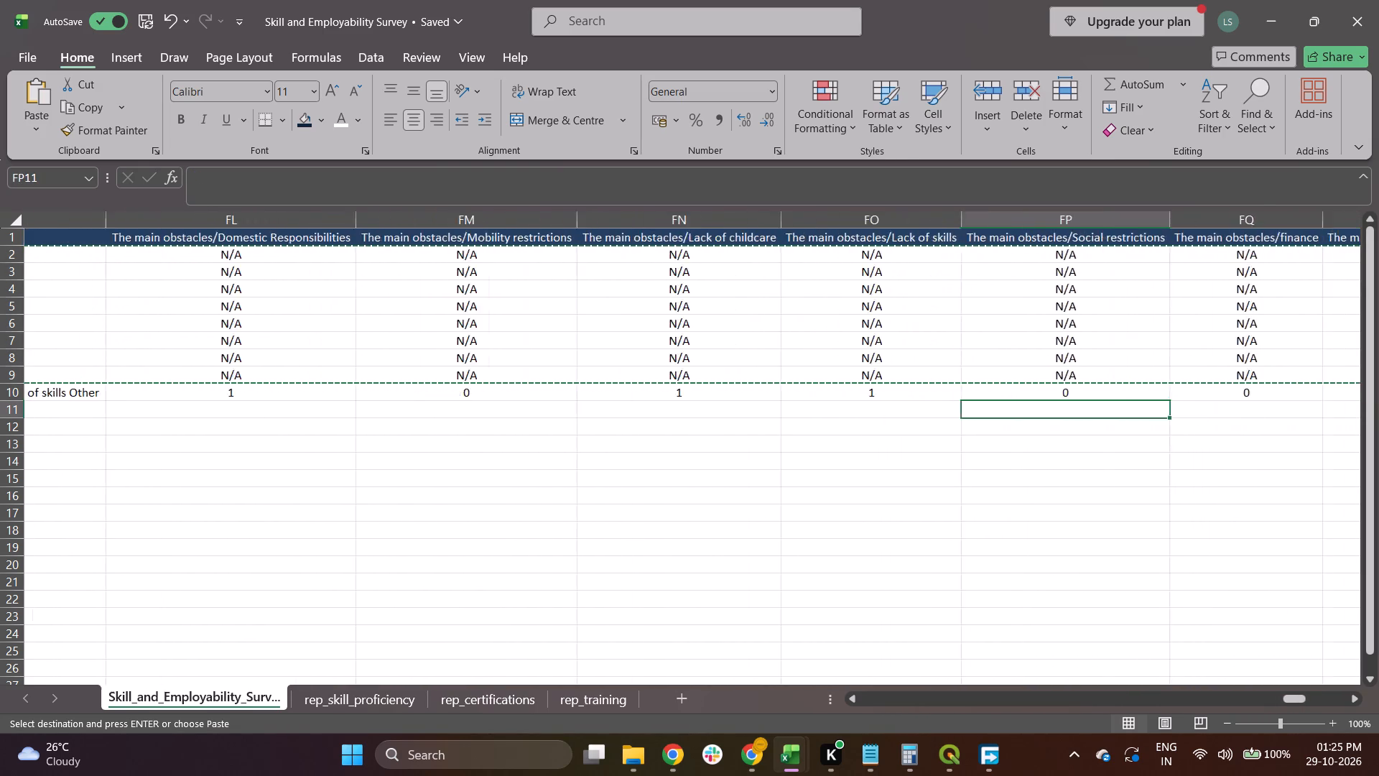
key(Right)
key(Right)
key(Right)
key(Right)
key(Right)
key(Right)
key(Right)
key(Right)
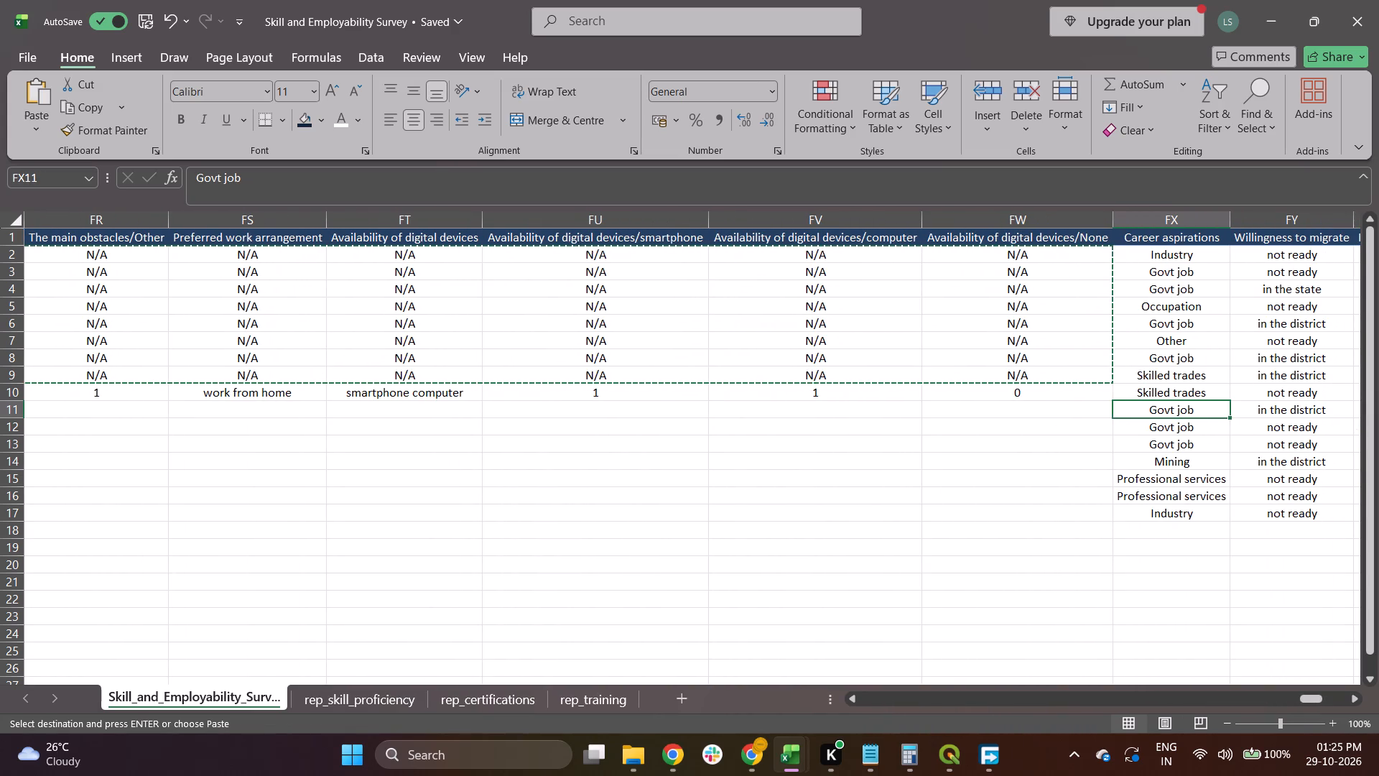
key(Left)
key(Left)
key(Left)
key(Left)
key(Left)
key(Left)
key(Left)
key(Left)
key(Left)
key(Left)
key(Left)
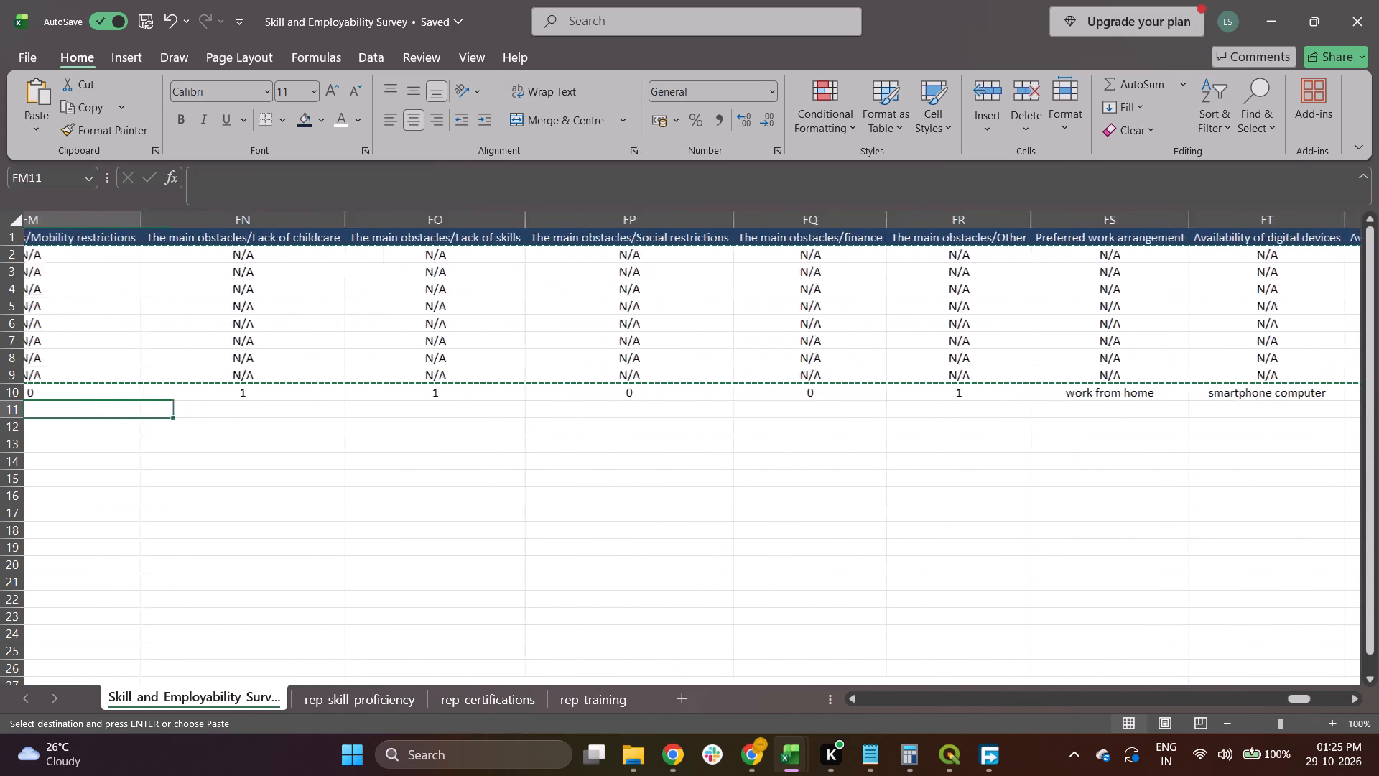
key(Left)
key(Left)
key(Left)
key(Left)
key(Left)
key(Left)
key(Left)
key(Left)
key(Left)
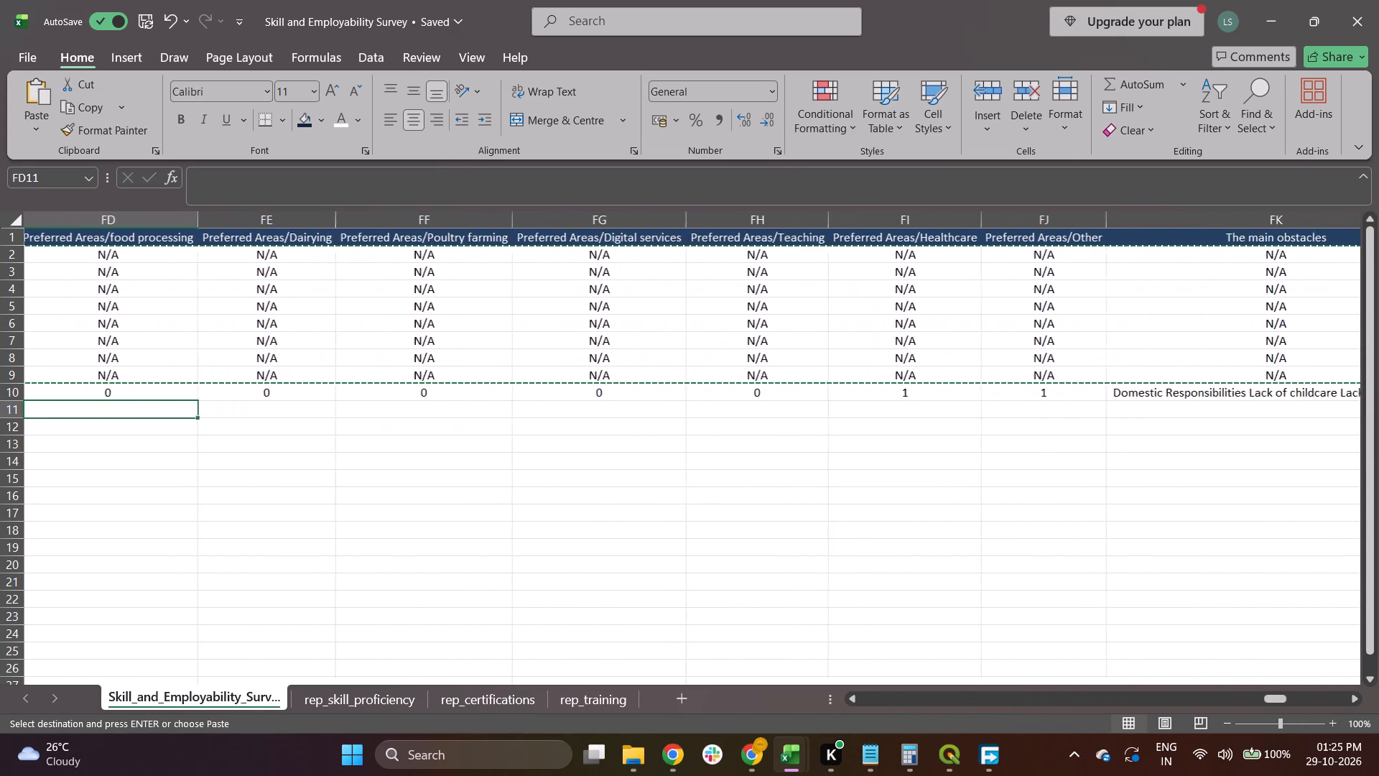
key(Left)
key(Left)
key(Left)
key(Left)
key(Left)
key(Right)
key(Right)
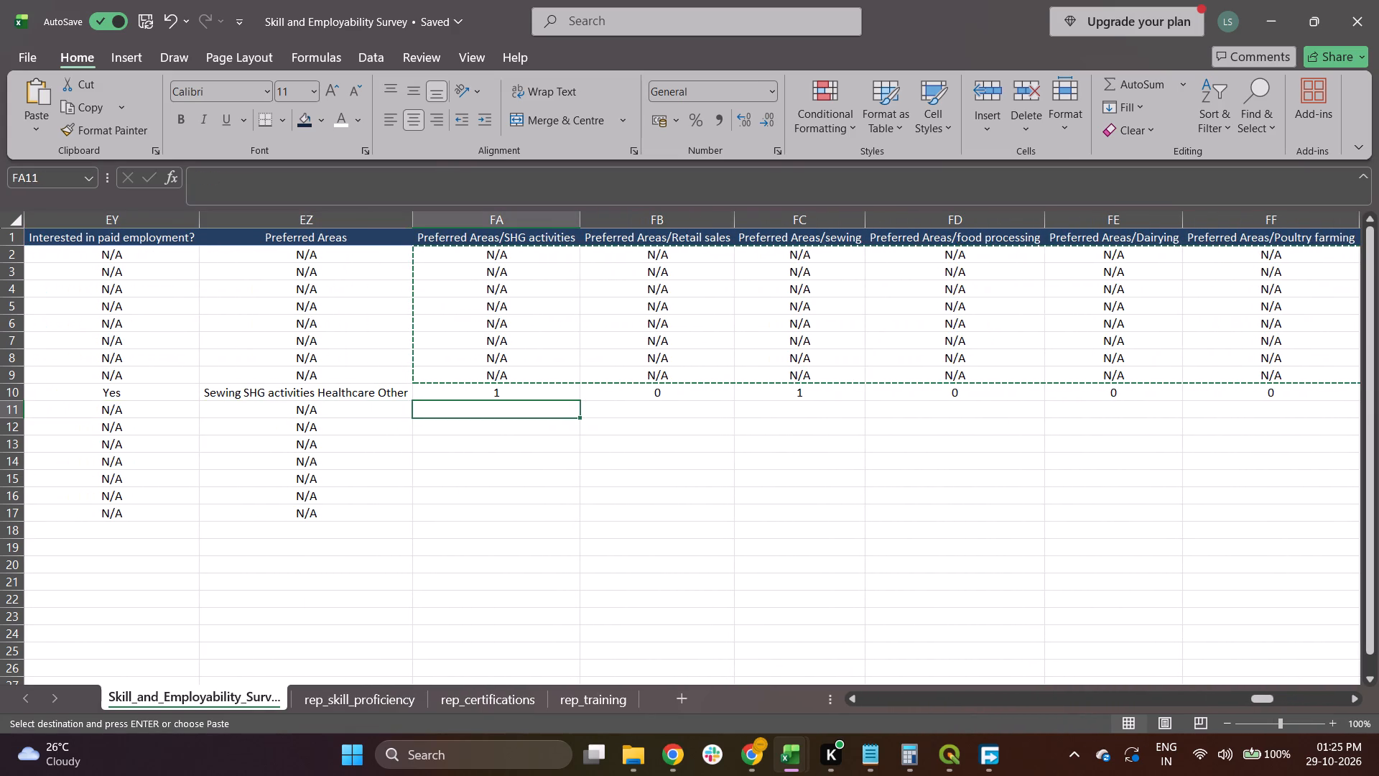
key(ctrl+v)
Check the row 10 answers and the newly filled cells around them across the Preferred Areas columns.
key(Up)
key(Right)
key(Right)
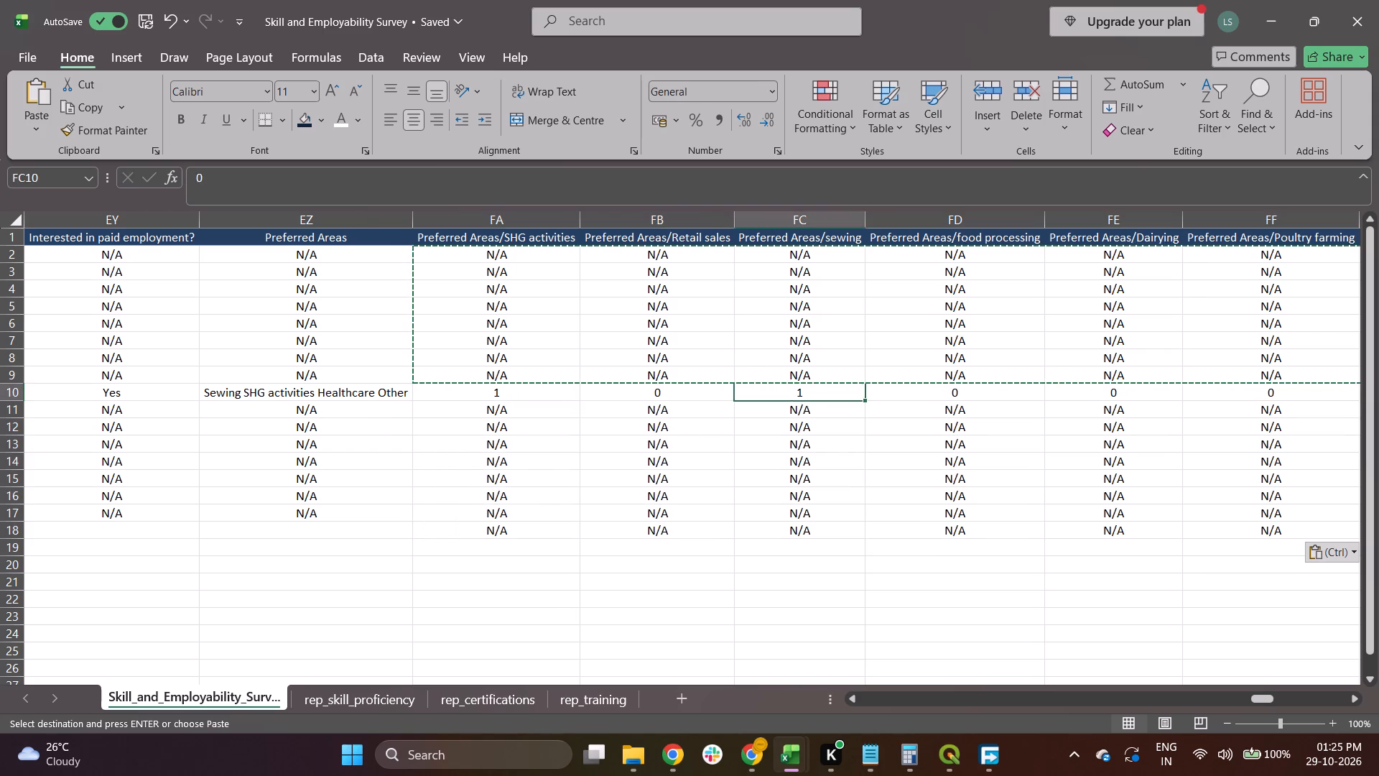
key(Right)
key(Right)
key(Right)
key(Right)
key(Right)
key(Left)
key(Left)
key(Left)
key(Left)
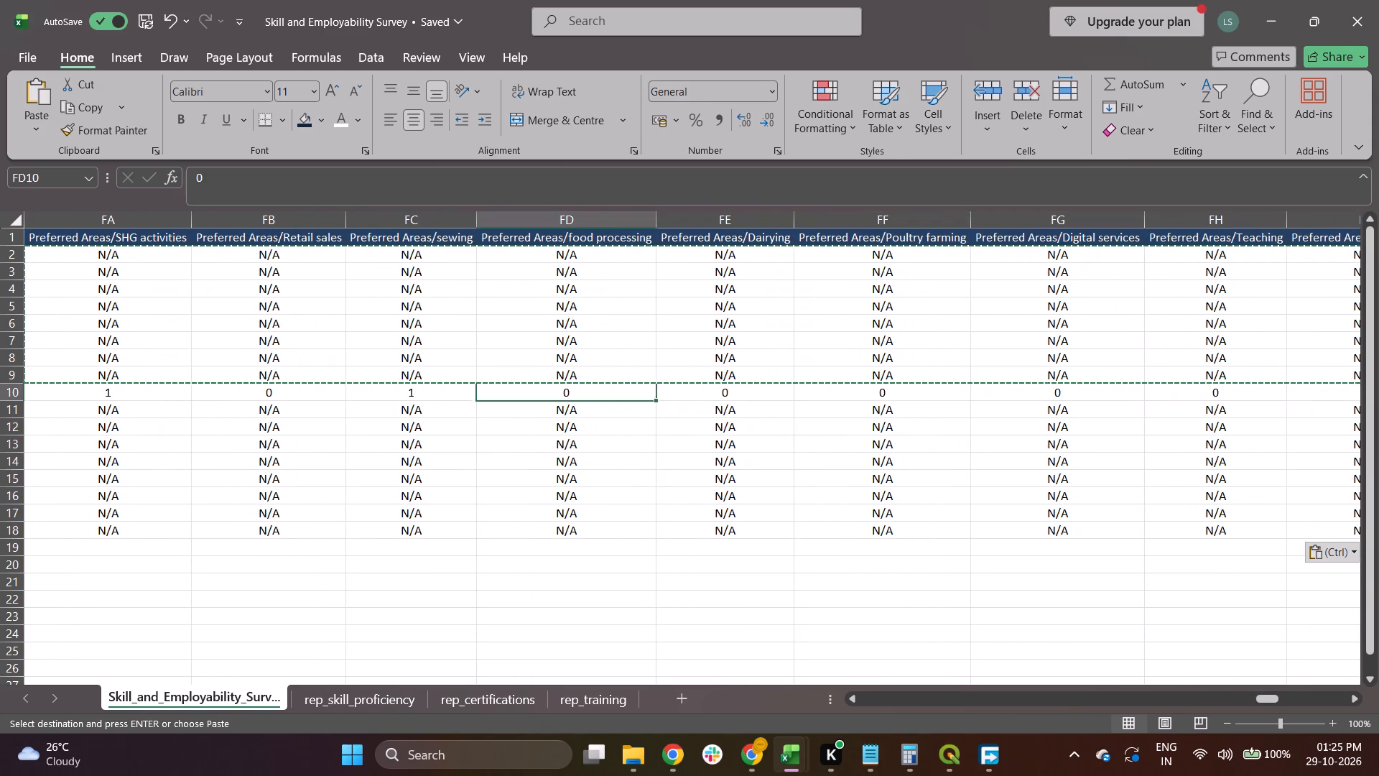
key(Left)
key(Left)
key(Left)
key(Left)
key(Left)
Delete the surplus "N/A" entries in row 18, from FA18 through FW18, below the last survey record.
key(Down)
key(Down)
key(Down)
key(Down)
key(Down)
key(Down)
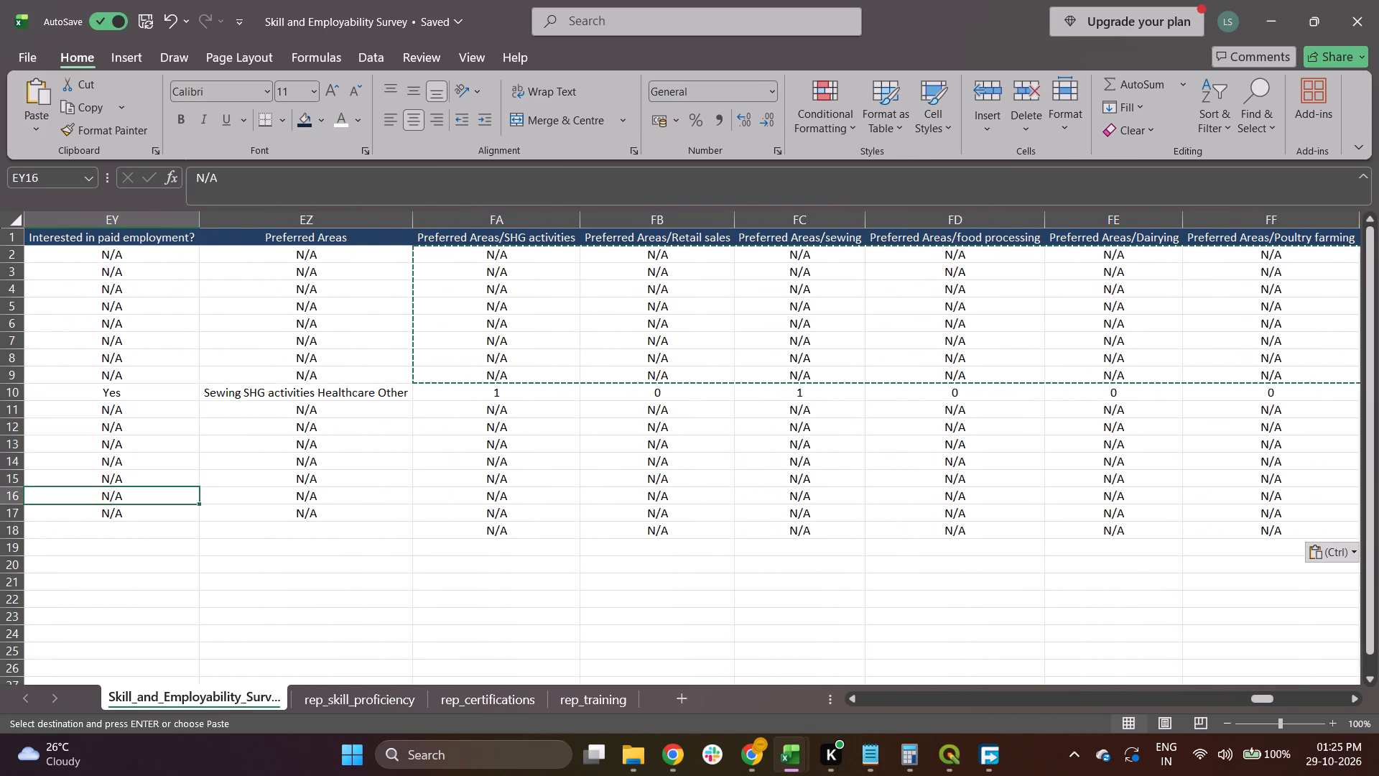
key(Down)
key(Down)
key(Right)
key(Right)
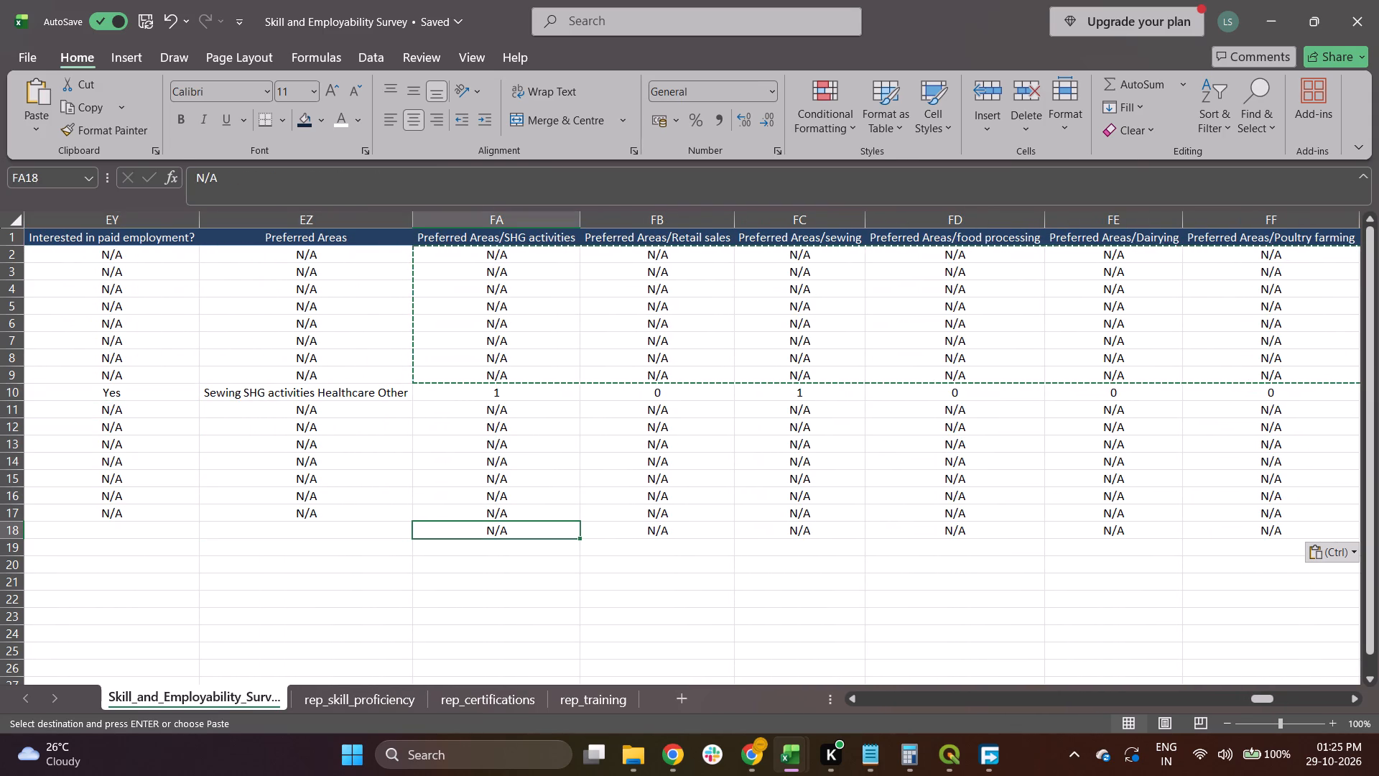
key(shift+Right)
key(shift+Right)
key(shift+Right)
key(shift+Right)
key(shift+Right)
key(shift+Right)
key(shift+Right)
key(shift+Right)
key(shift+Right)
key(shift+Right)
key(shift+Right)
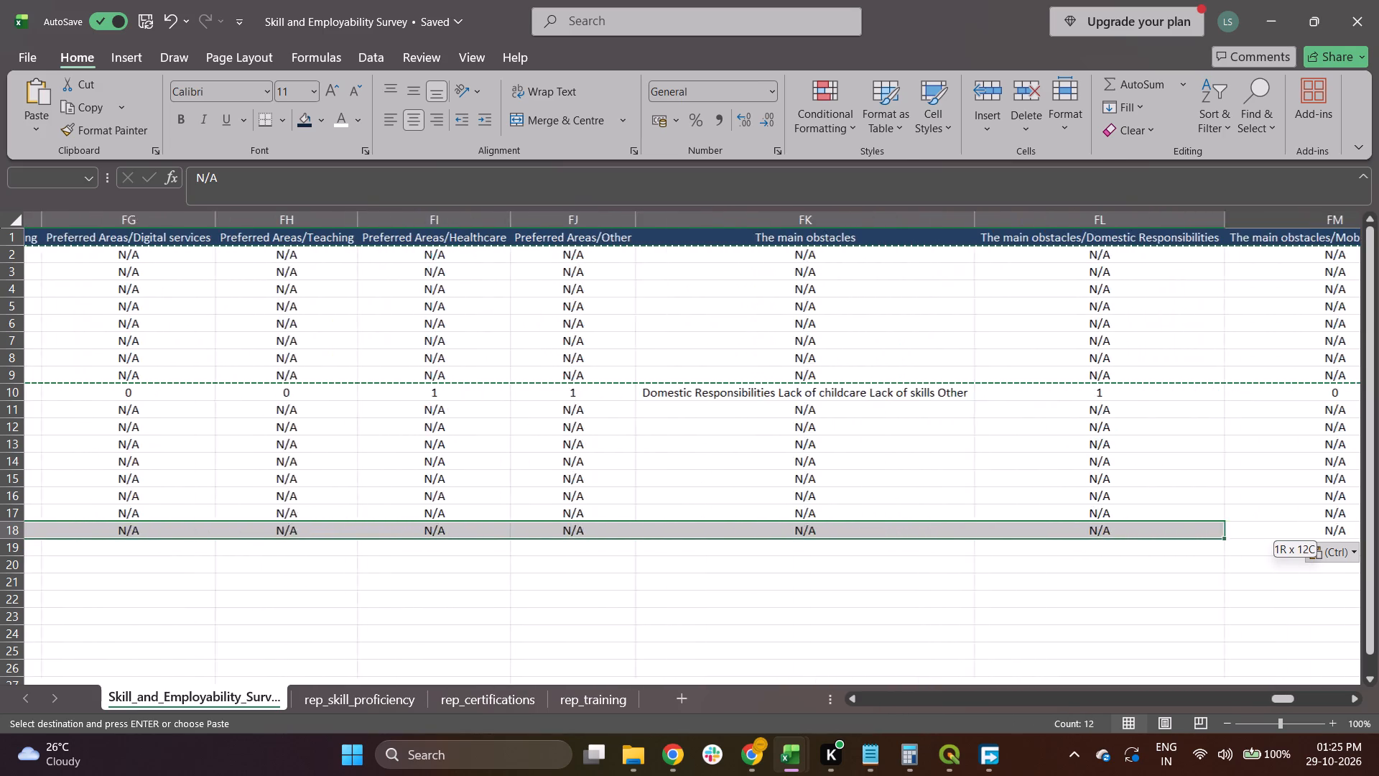
key(shift+Right)
key(shift+Right)
key(shift+Right)
key(shift+Right)
key(shift+Right)
key(shift+Right)
key(shift+Right)
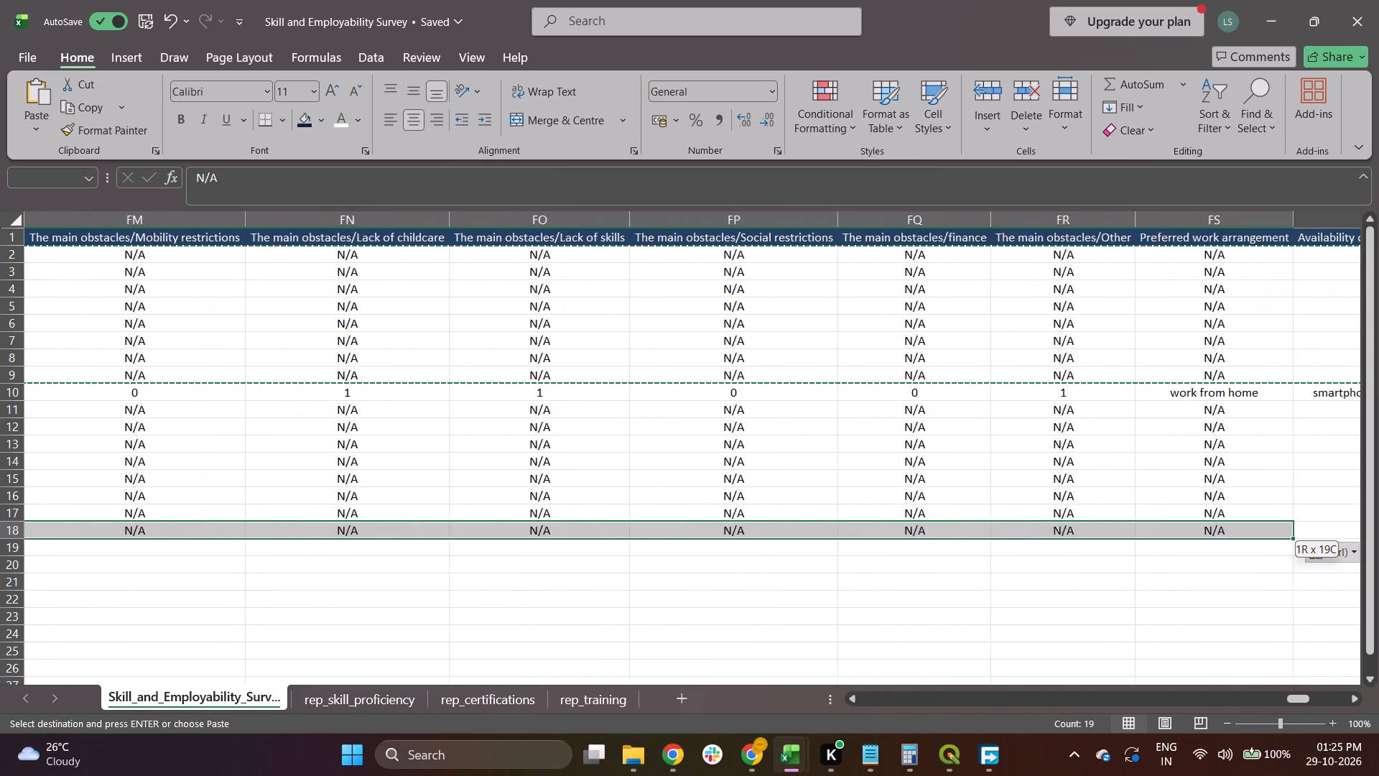
key(shift+Right)
key(shift+Right)
key(shift+Right)
key(shift+Right)
key(shift+Right)
key(shift+Left)
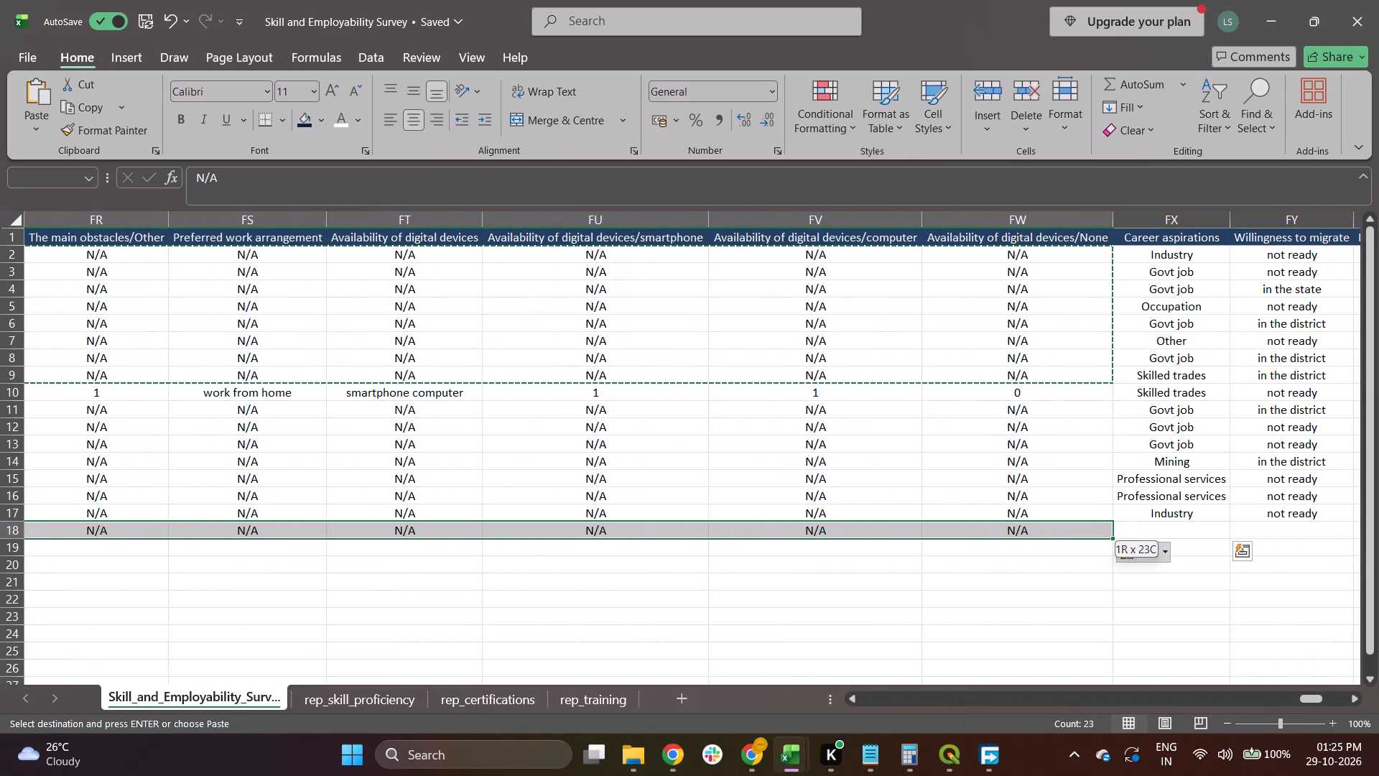
key(Delete)
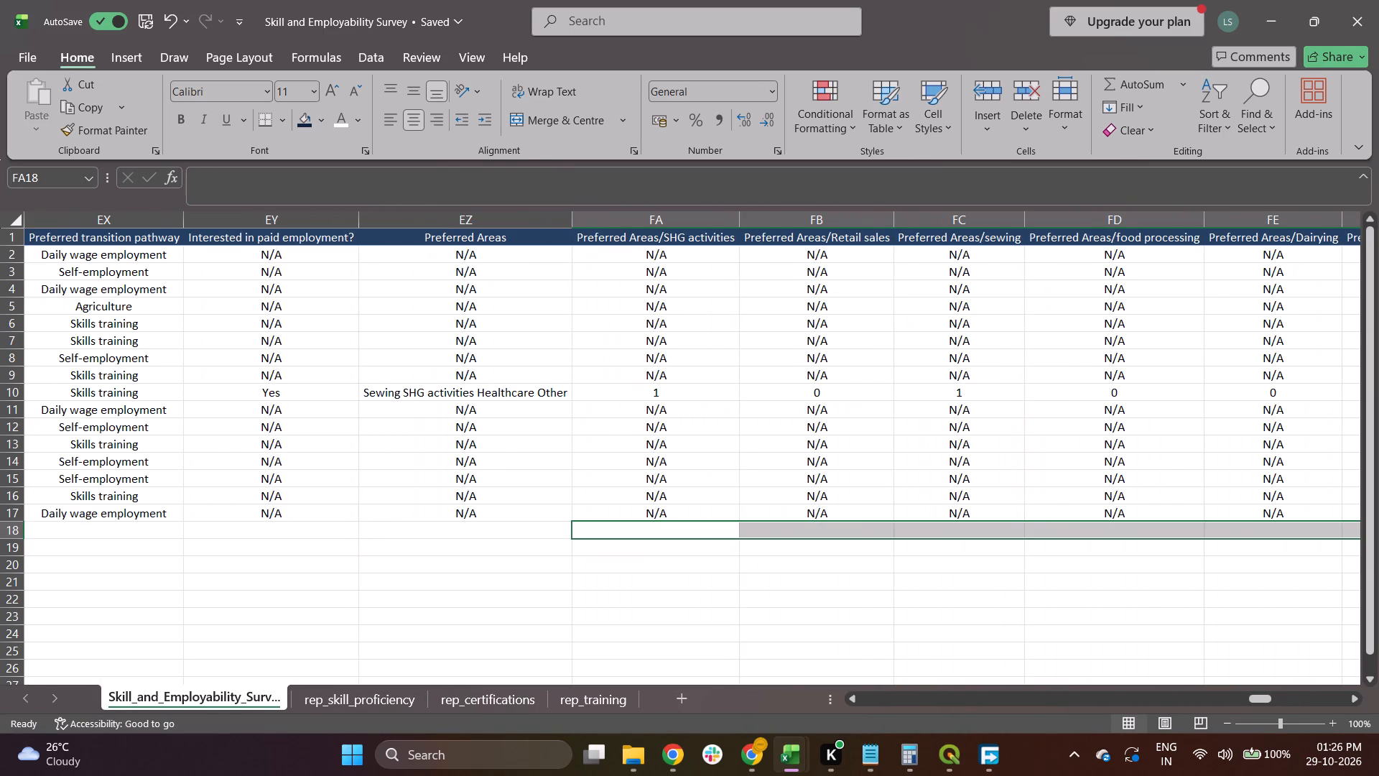
Examine the filled rows from the Preferred Areas columns through the main obstacles columns.
key(Up)
key(Right)
key(Right)
key(Right)
key(Right)
key(Right)
key(Right)
key(Right)
key(Right)
key(Right)
key(Right)
key(Right)
key(Right)
key(Right)
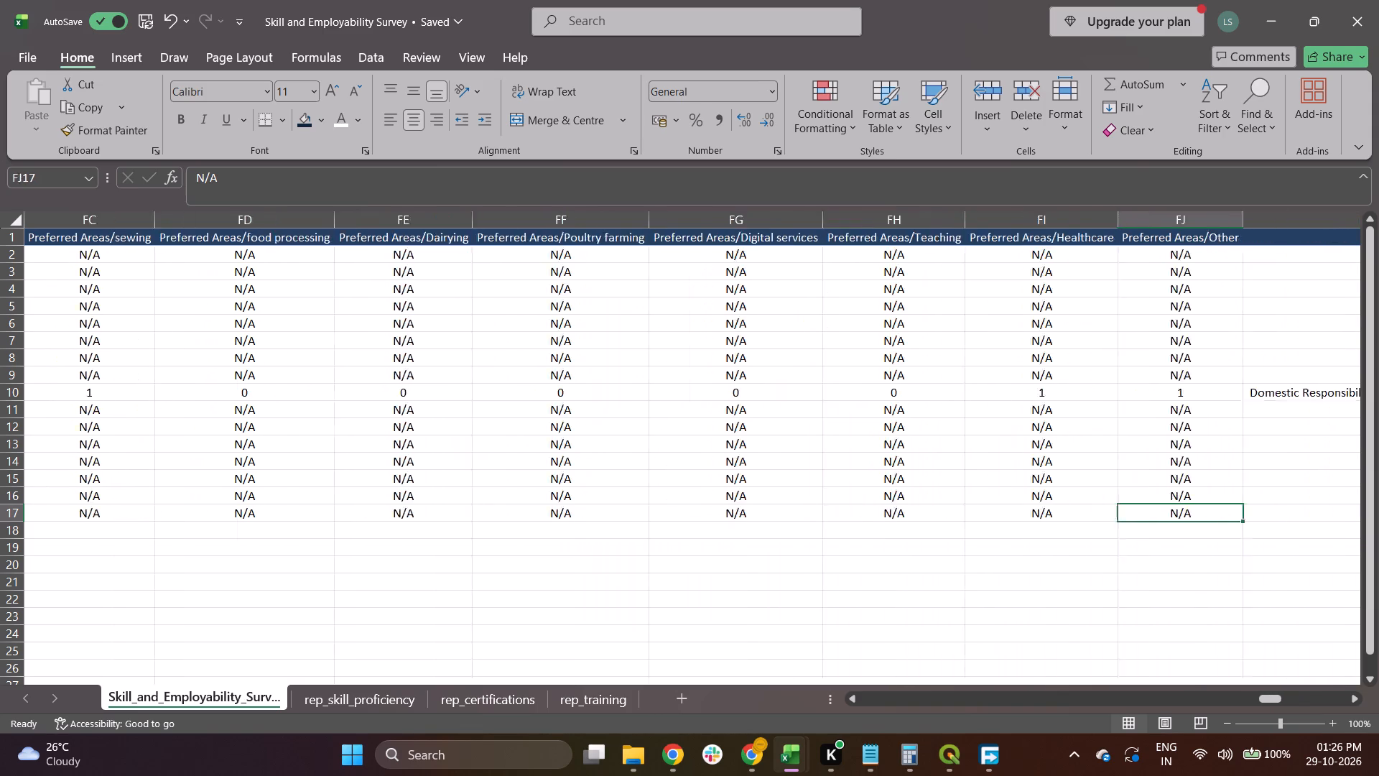
key(Left)
key(Left)
key(Left)
key(Left)
key(Up)
key(Up)
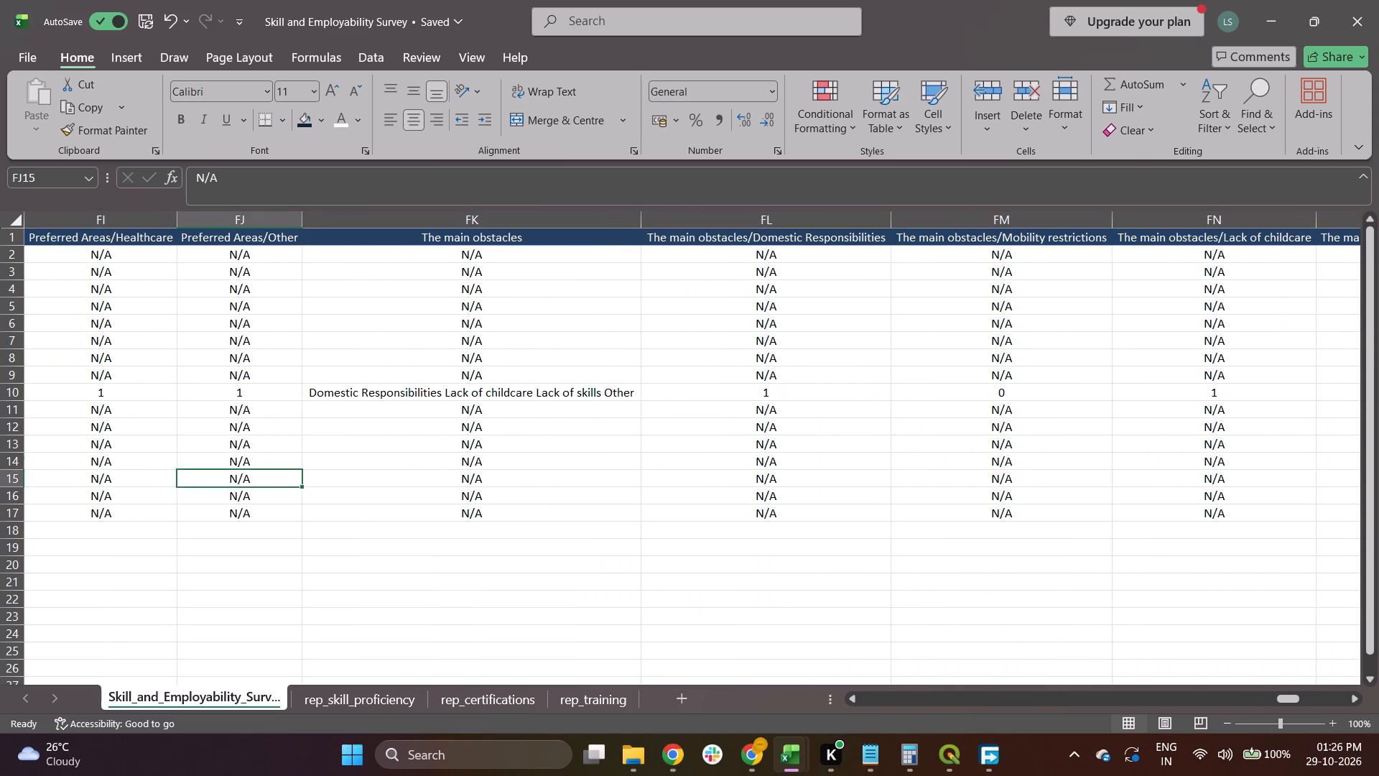
key(Up)
key(Right)
key(Right)
key(Up)
key(Up)
key(Right)
key(Right)
key(Right)
key(Right)
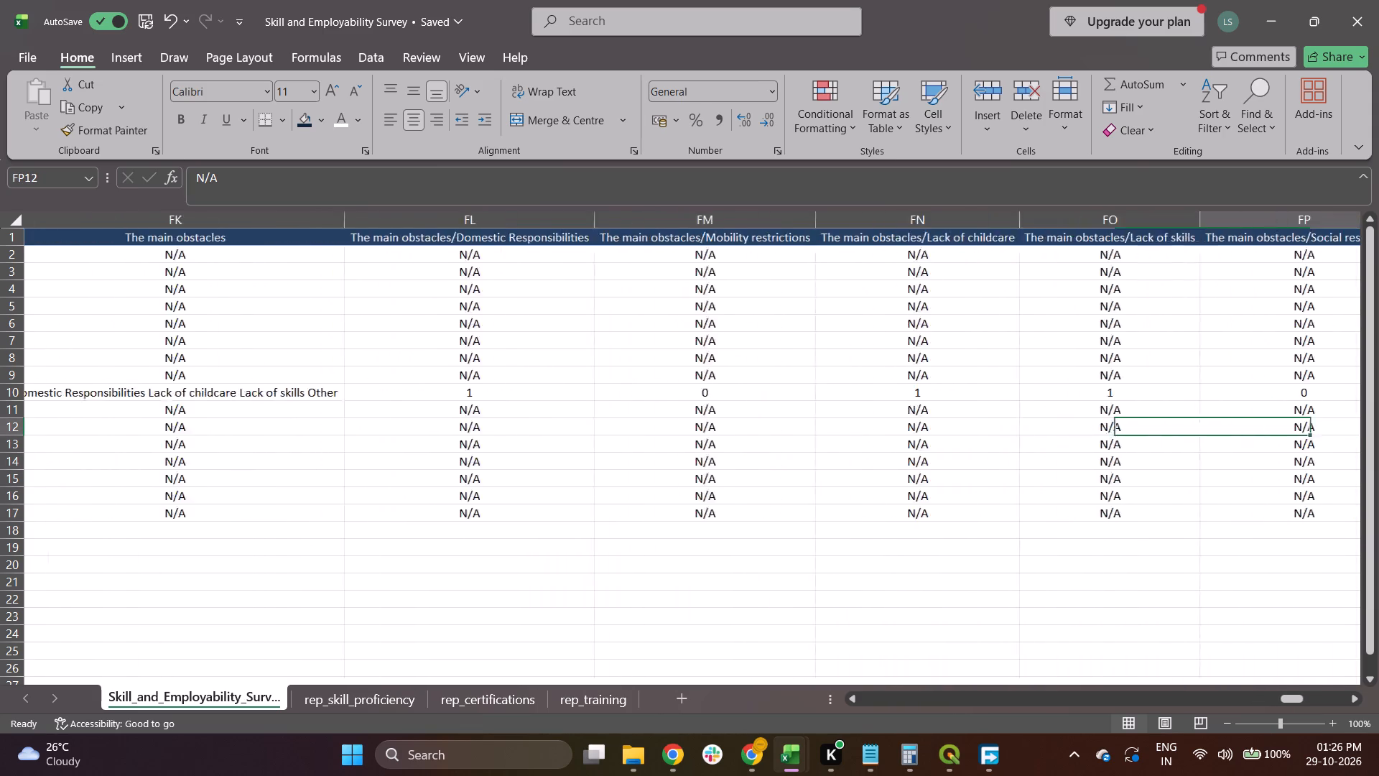
Capitalise the Preferred work arrangement answer in FS10 as "Work from home".
key(Right)
key(Right)
key(Right)
key(Right)
key(Up)
key(Up)
key(Left)
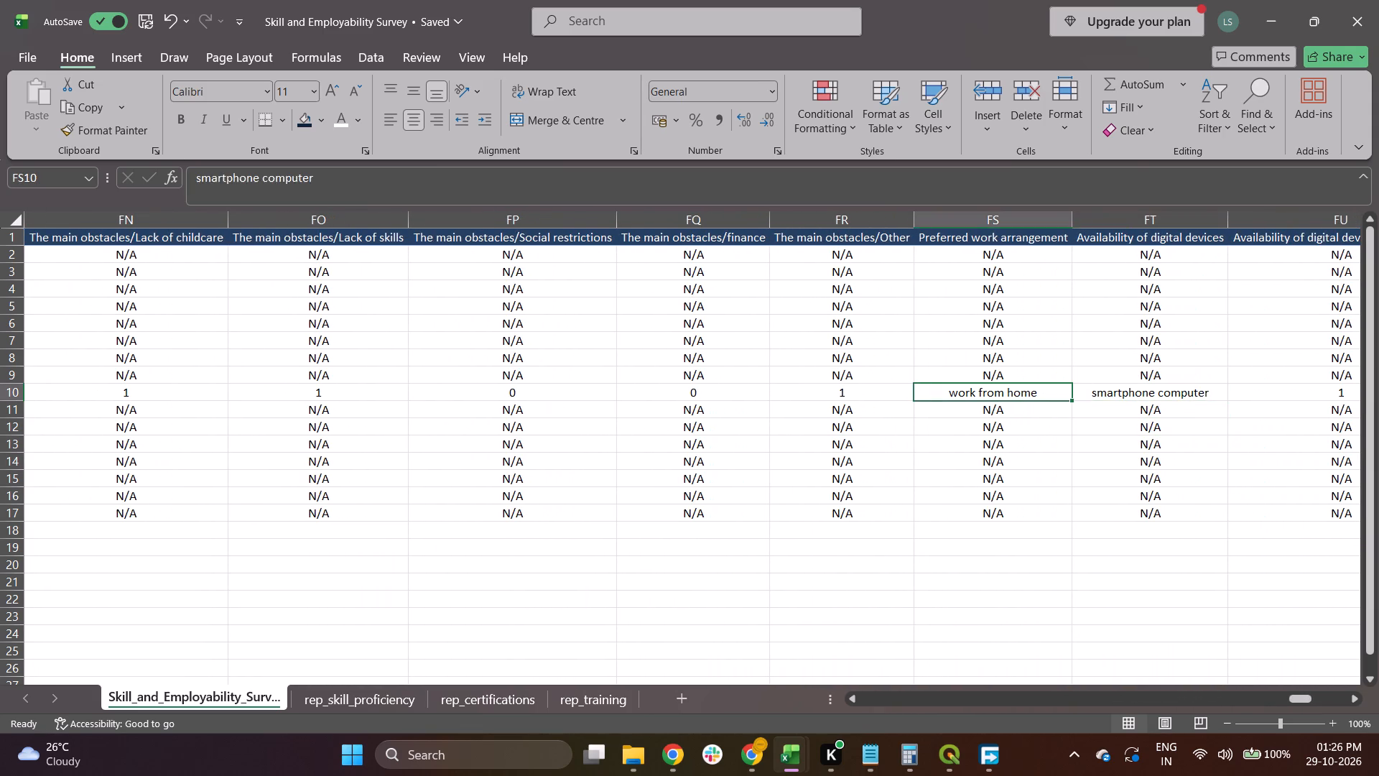
click(204, 179)
key(BackSpace)
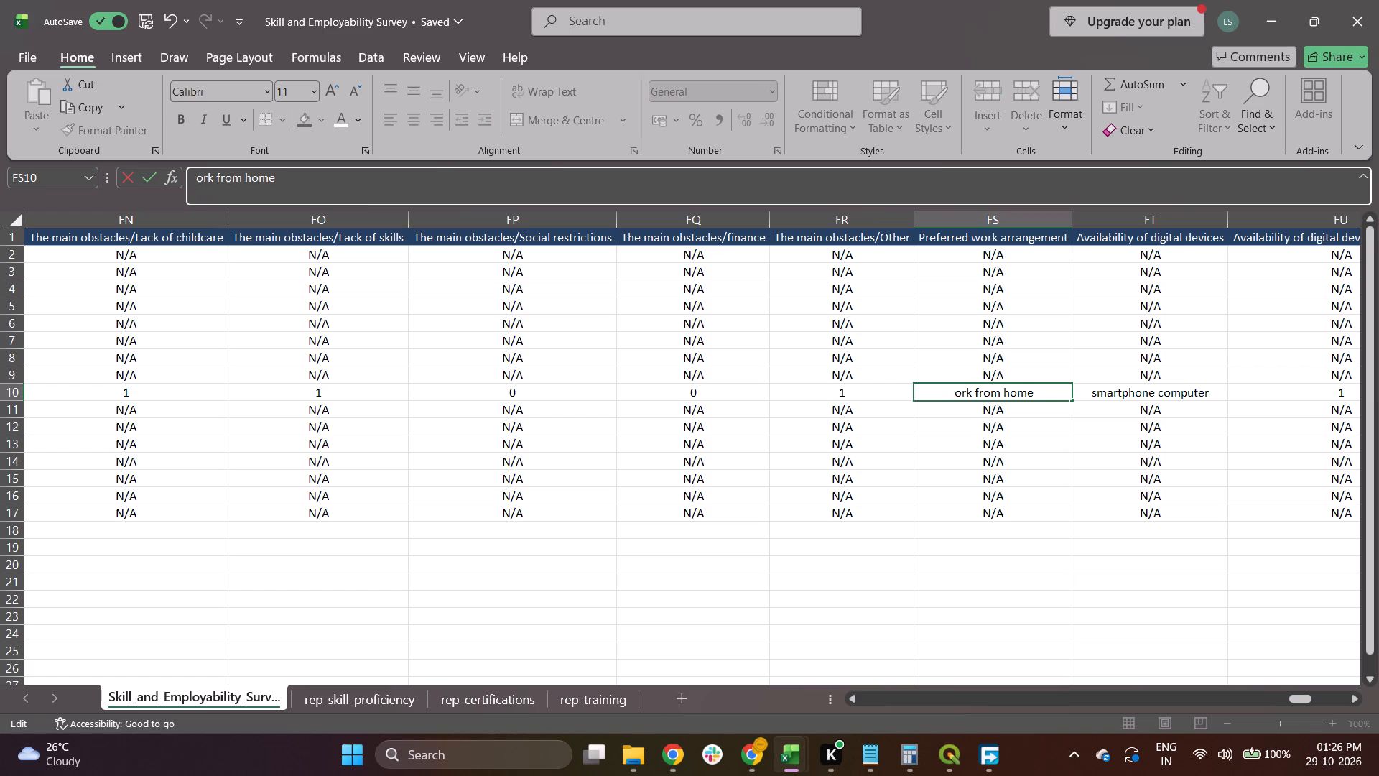
key(shift+w)
key(Tab)
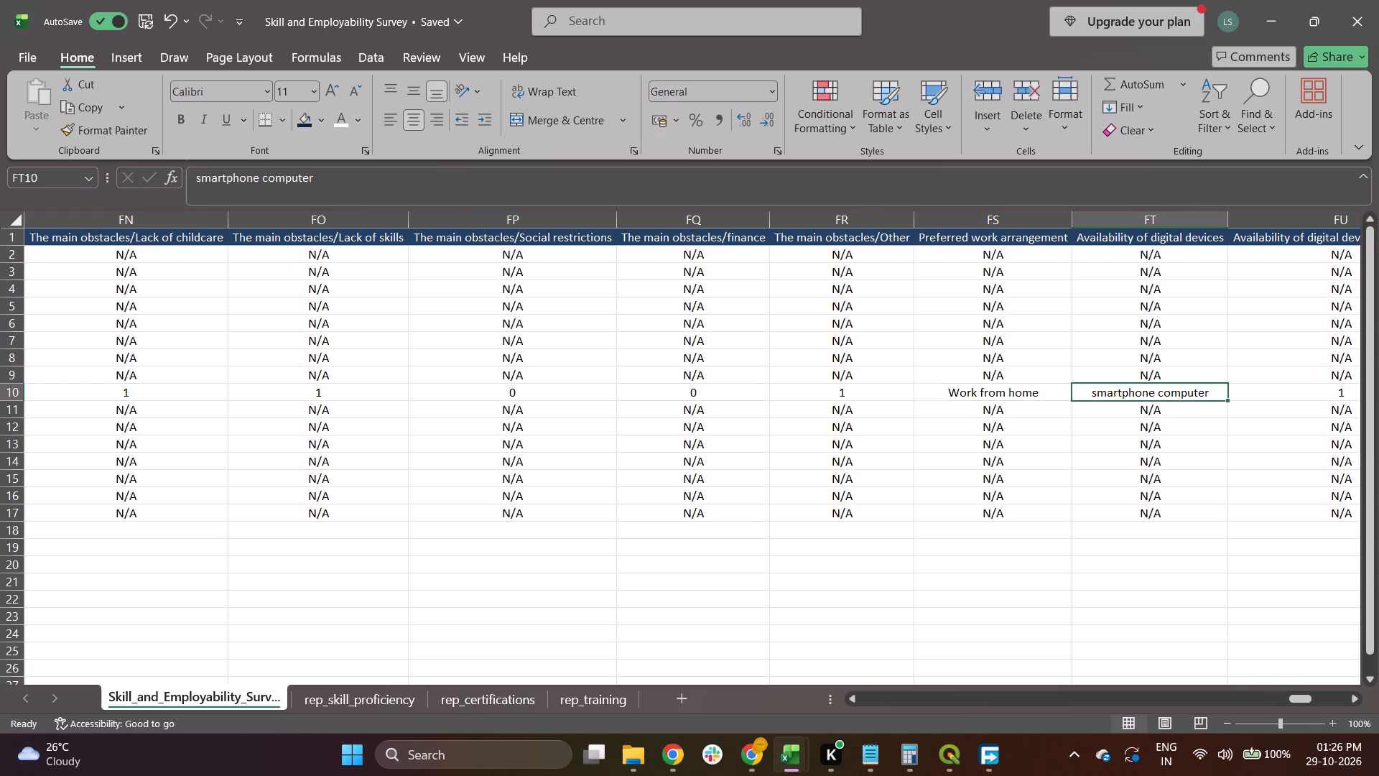
Capitalise the Availability of digital devices answer in FT10 as "Smartphone computer".
click(204, 179)
key(BackSpace)
key(shift+s)
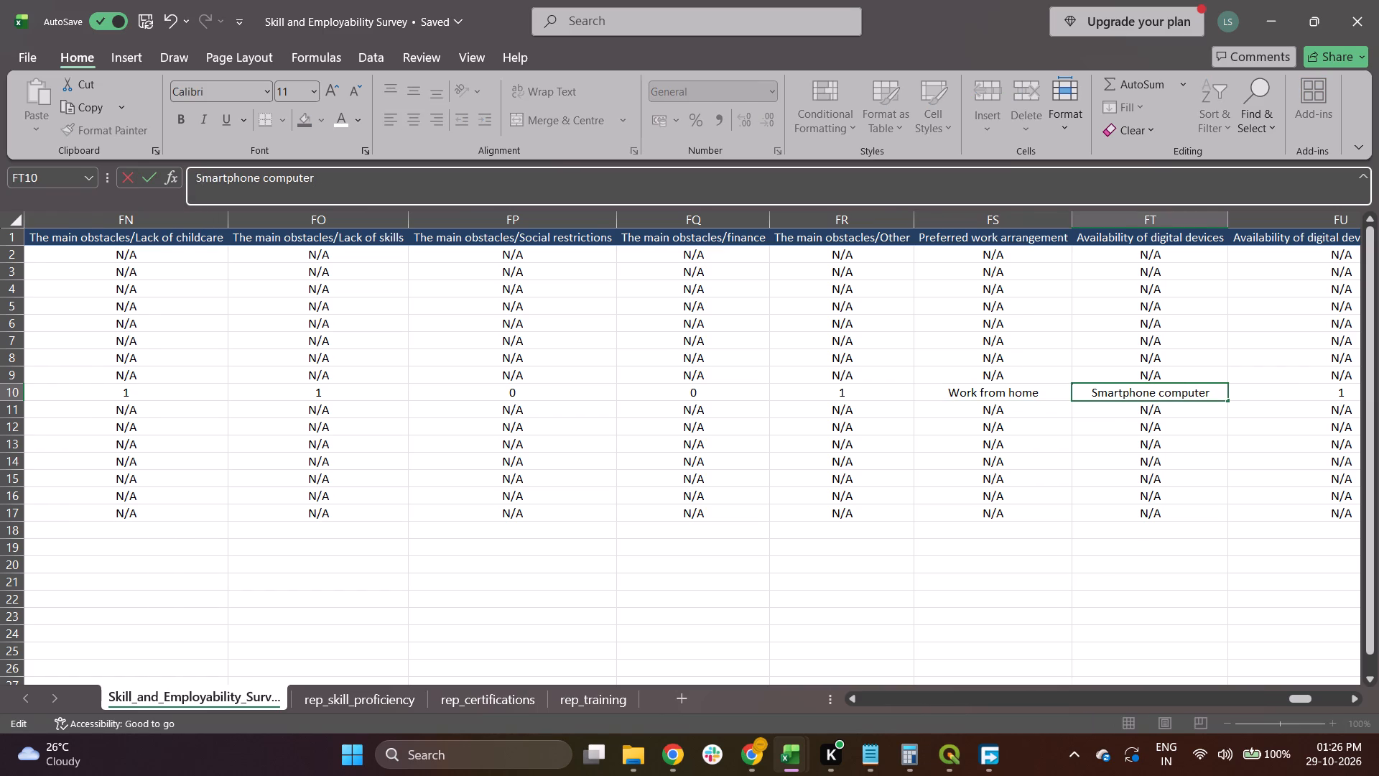
key(Tab)
Review the answers in the Career aspirations, Willingness to migrate and Expected future residence columns.
key(Right)
key(Right)
key(Right)
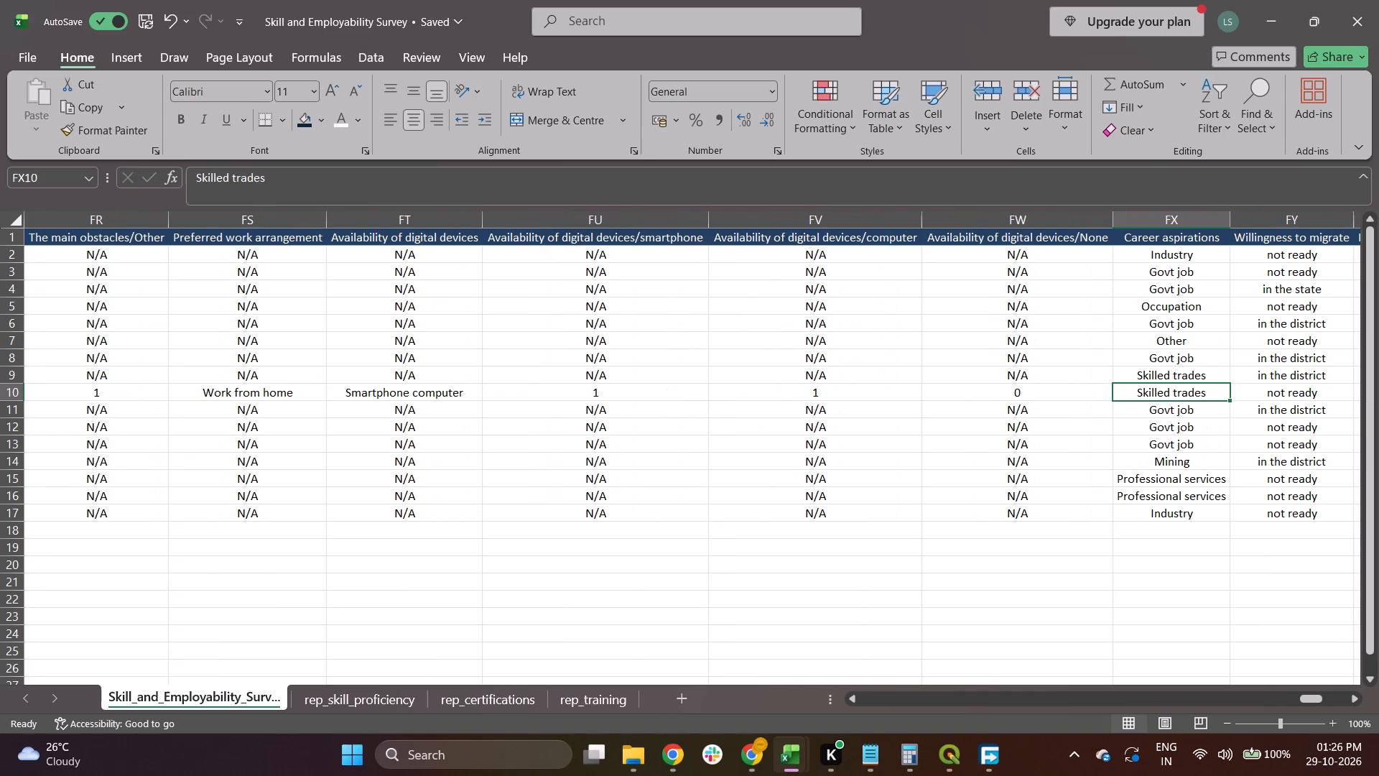
key(Right)
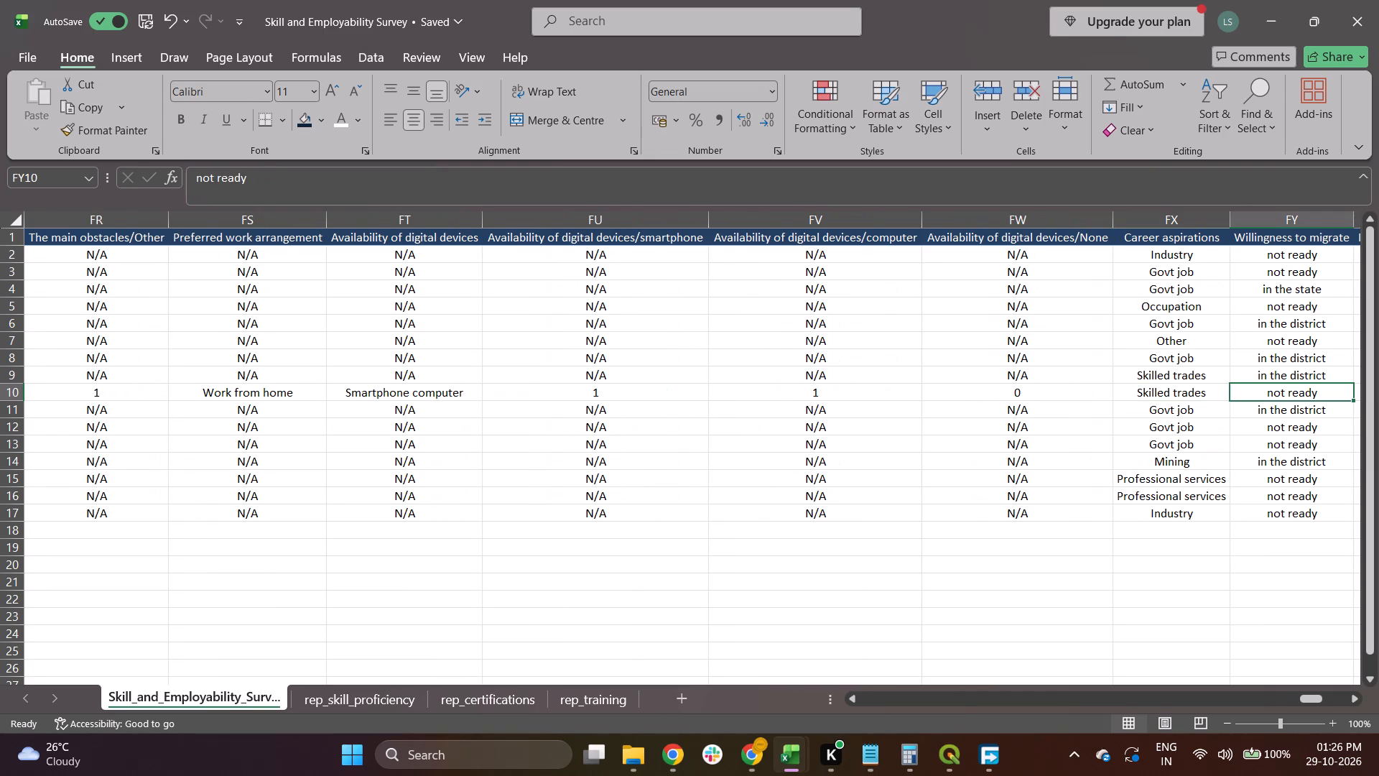
key(Up)
key(Up)
key(Up)
key(Up)
key(Right)
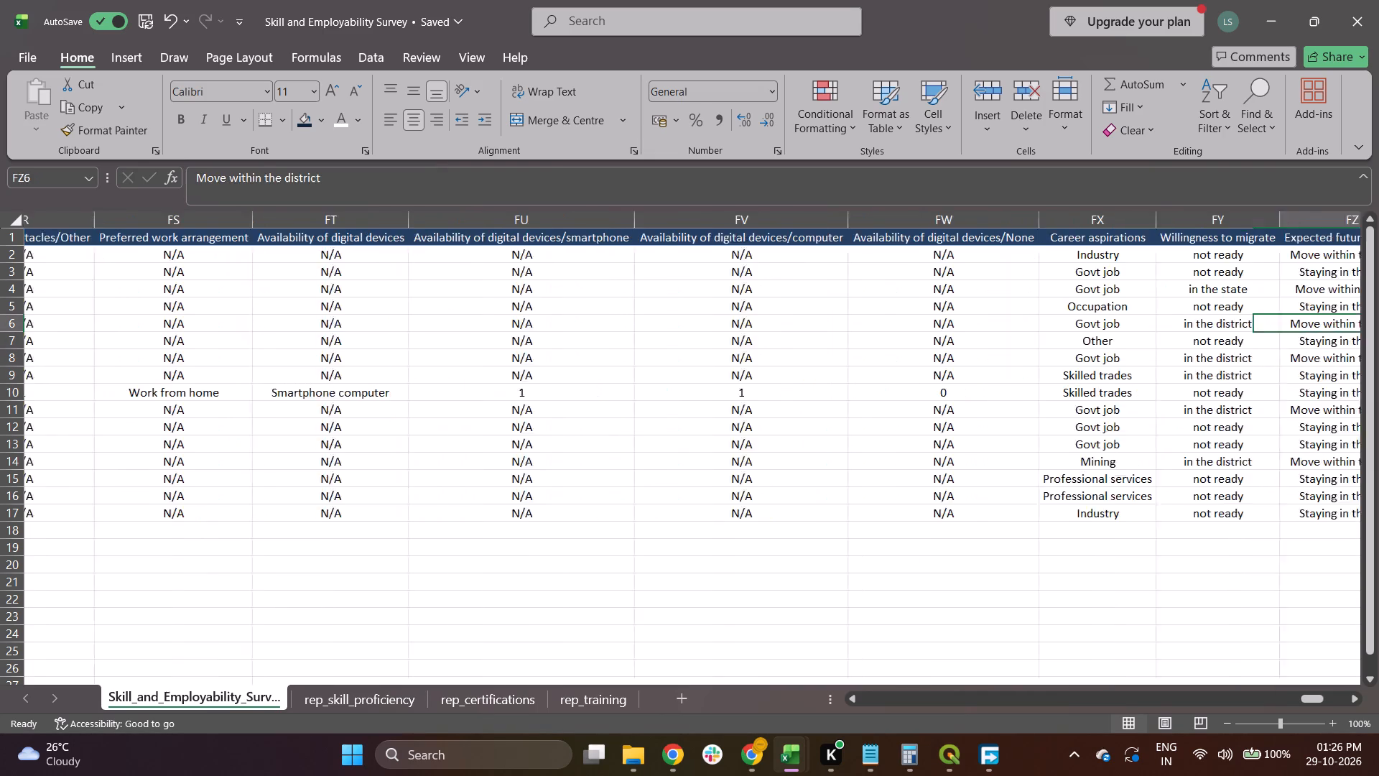
key(Right)
key(Left)
key(Left)
key(Left)
key(Left)
key(Right)
key(Right)
Capitalise the Willingness to migrate answers in FY2 and FY3 as "Not ready".
key(Up)
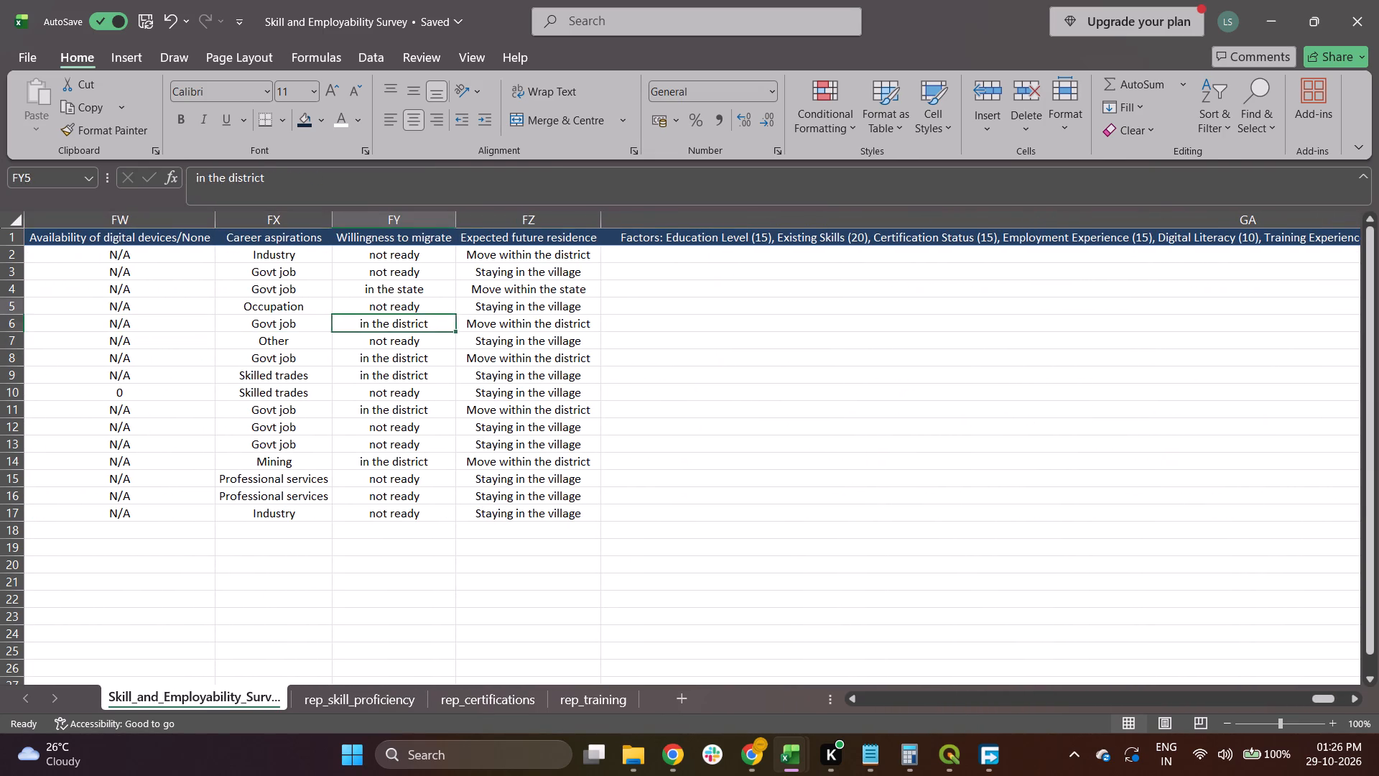
key(Up)
key(Up)
key(Up)
key(Up)
key(Down)
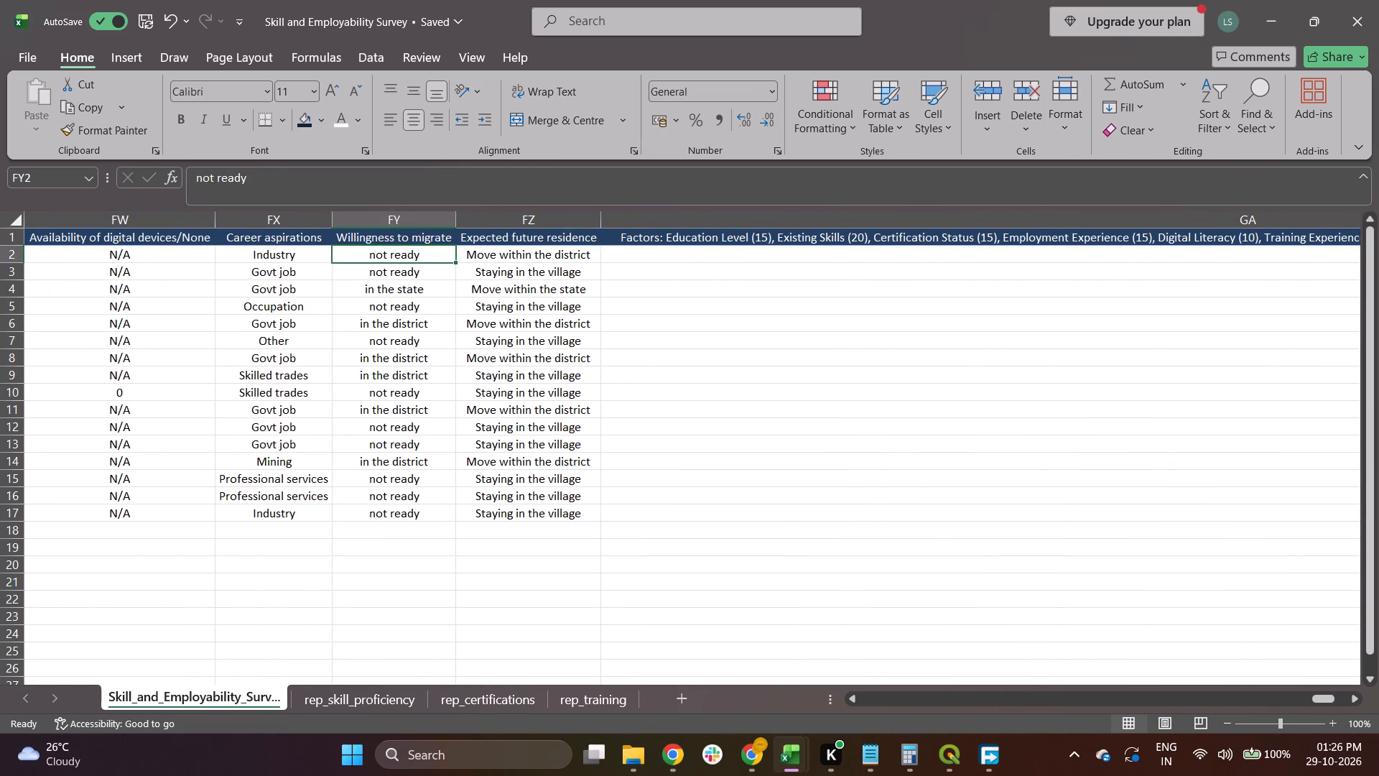
click(204, 179)
key(BackSpace)
key(shift+n)
key(Tab)
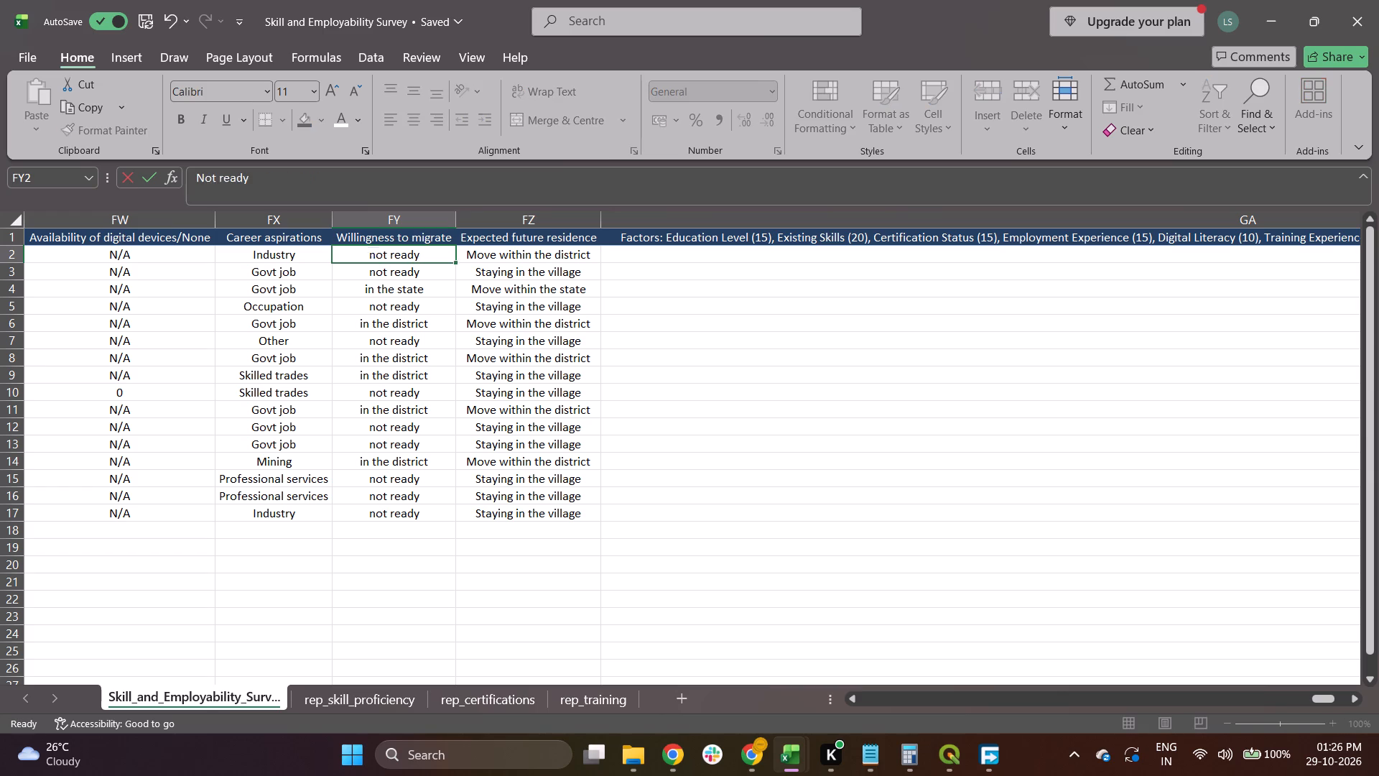
key(Down)
key(Left)
click(204, 179)
key(BackSpace)
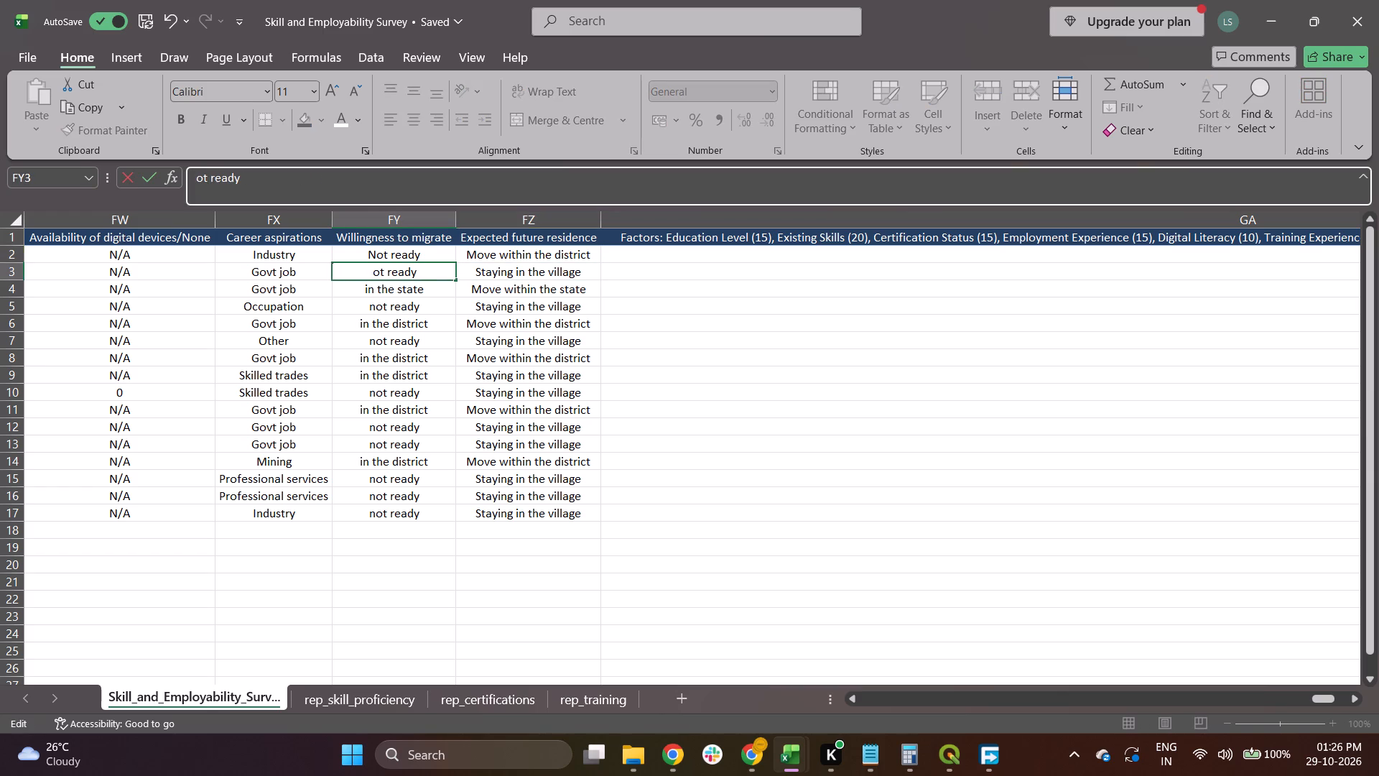
key(shift+n)
key(Tab)
key(Left)
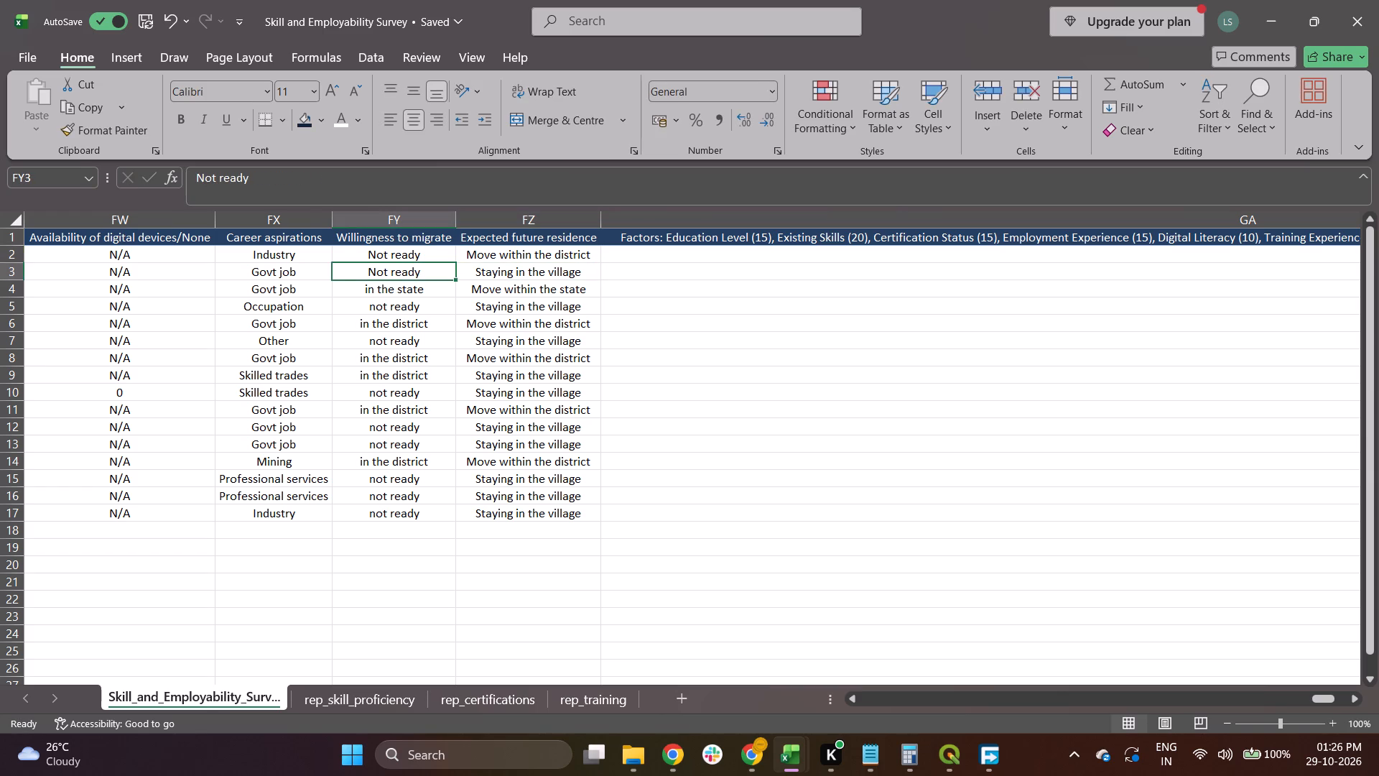
Copy "Not ready" from FY3 over the lowercase Willingness to migrate answers in FY5, FY7 and FY10.
key(ctrl+c)
key(Down)
key(Down)
key(ctrl+v)
key(Down)
key(Down)
key(ctrl+v)
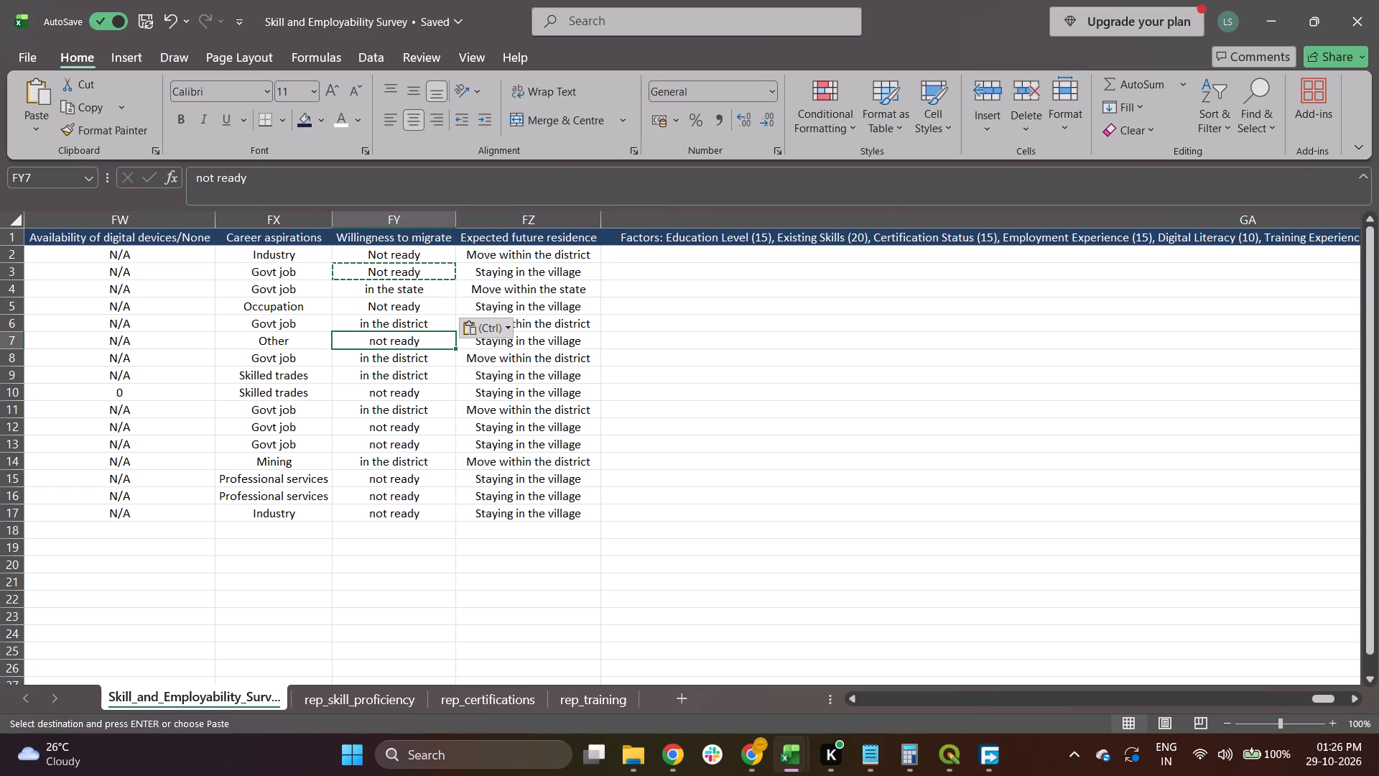
key(Down)
key(Down)
key(Down)
key(ctrl+v)
Replace the remaining lowercase answers in FY12, FY13 and FY15 to FY17 with the copied "Not ready".
key(Down)
key(Down)
key(Down)
key(Up)
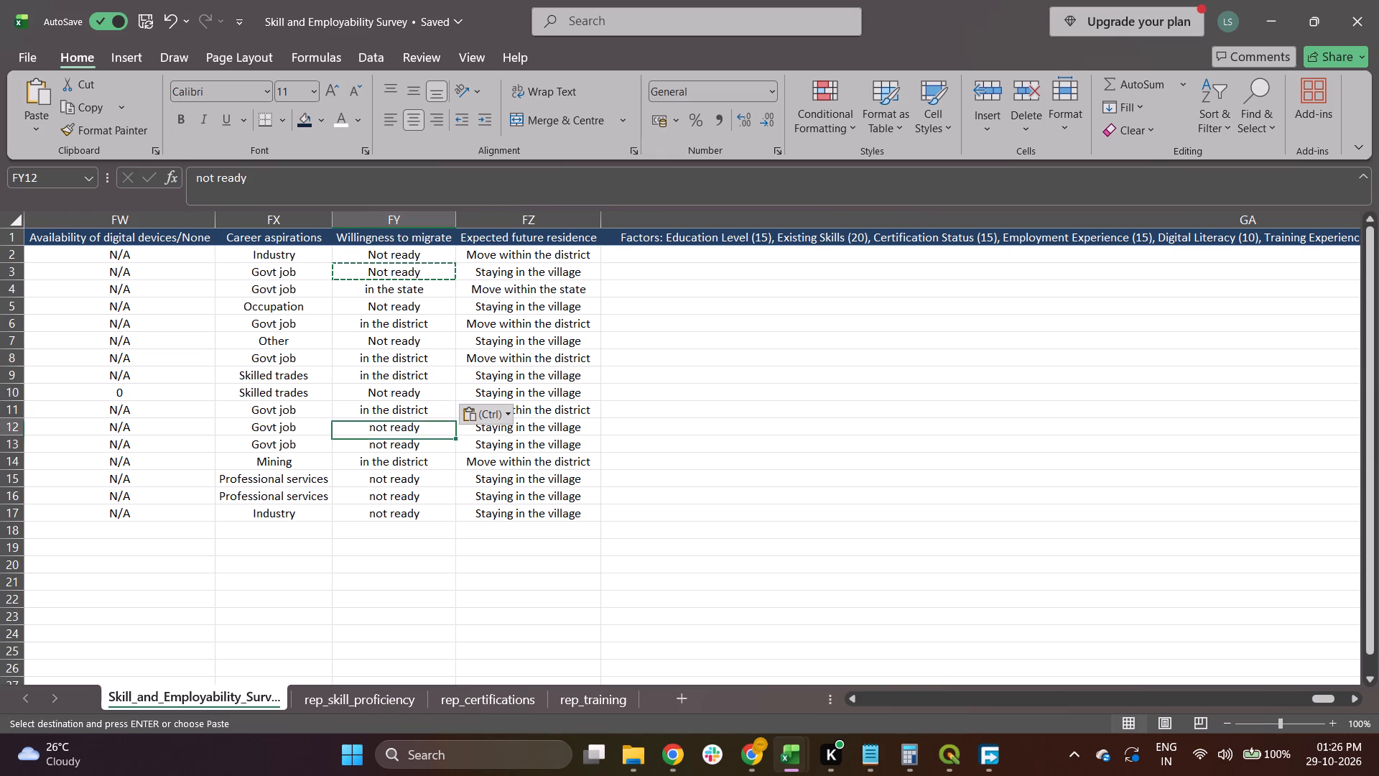
key(ctrl+v)
key(Down)
key(ctrl+v)
key(Down)
key(Down)
key(Down)
key(ctrl+v)
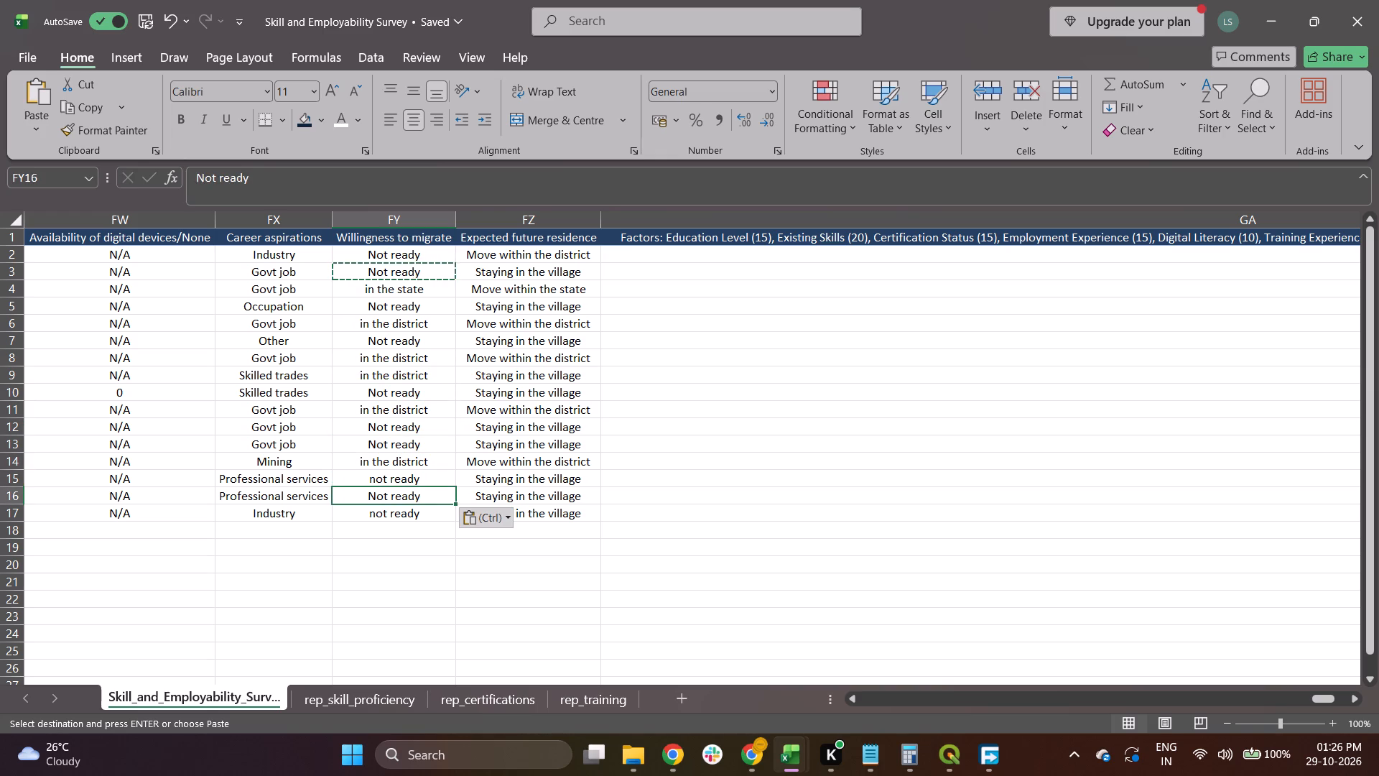
key(Down)
key(ctrl+v)
key(Up)
key(Up)
key(ctrl+v)
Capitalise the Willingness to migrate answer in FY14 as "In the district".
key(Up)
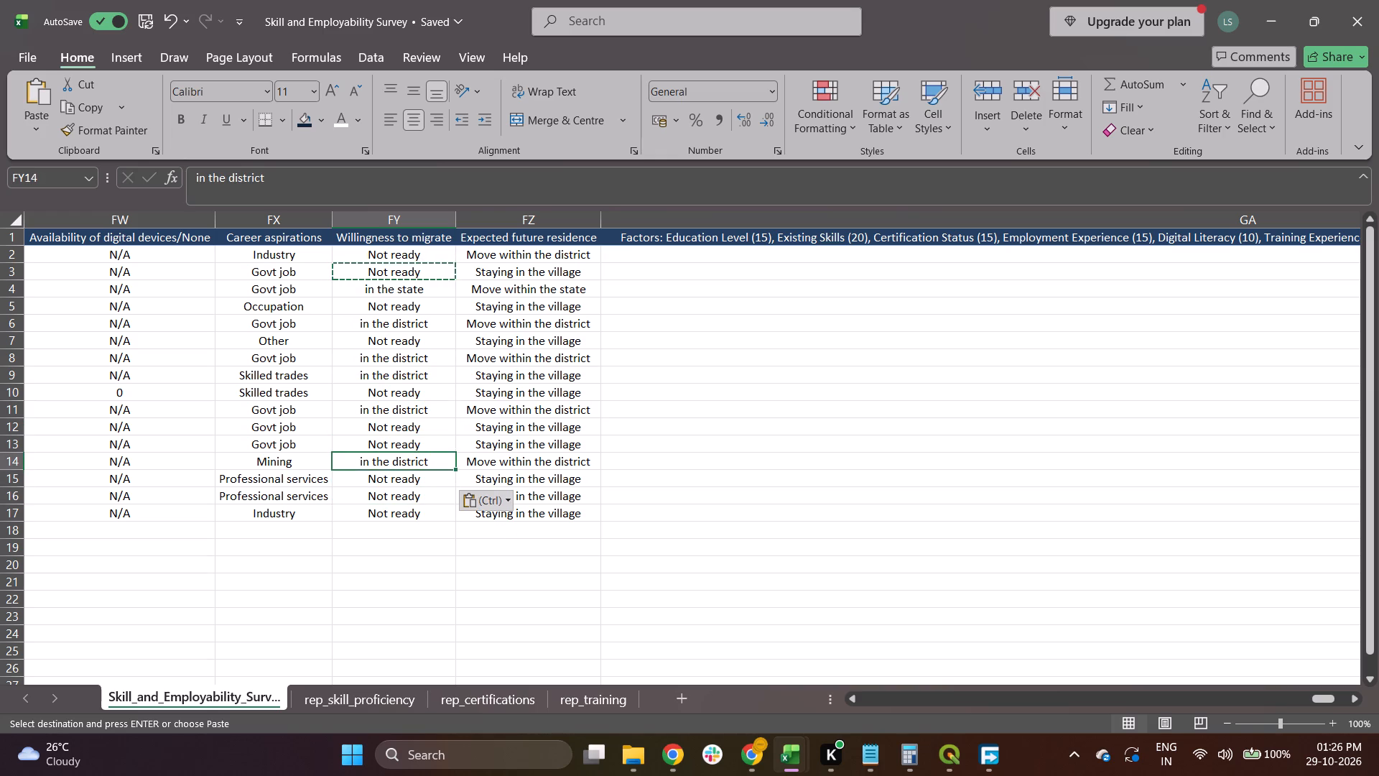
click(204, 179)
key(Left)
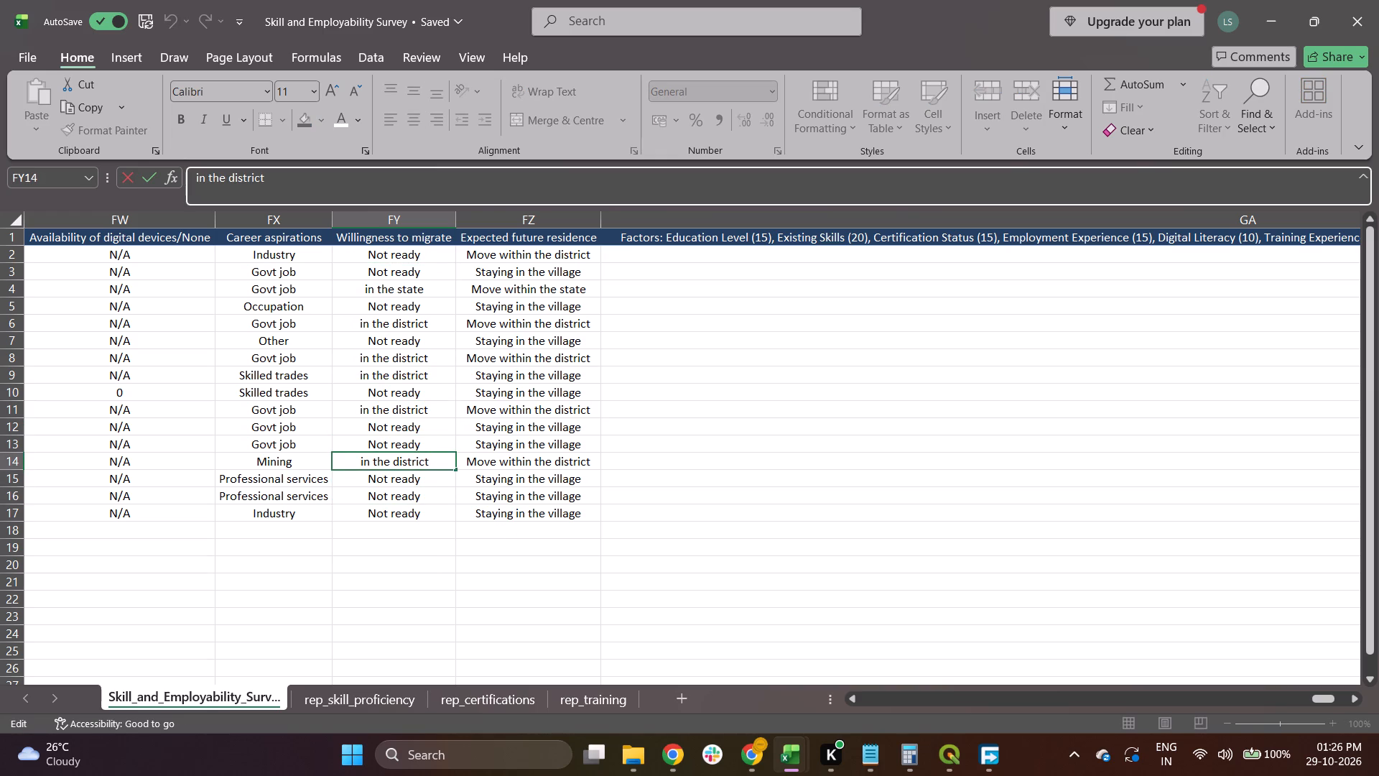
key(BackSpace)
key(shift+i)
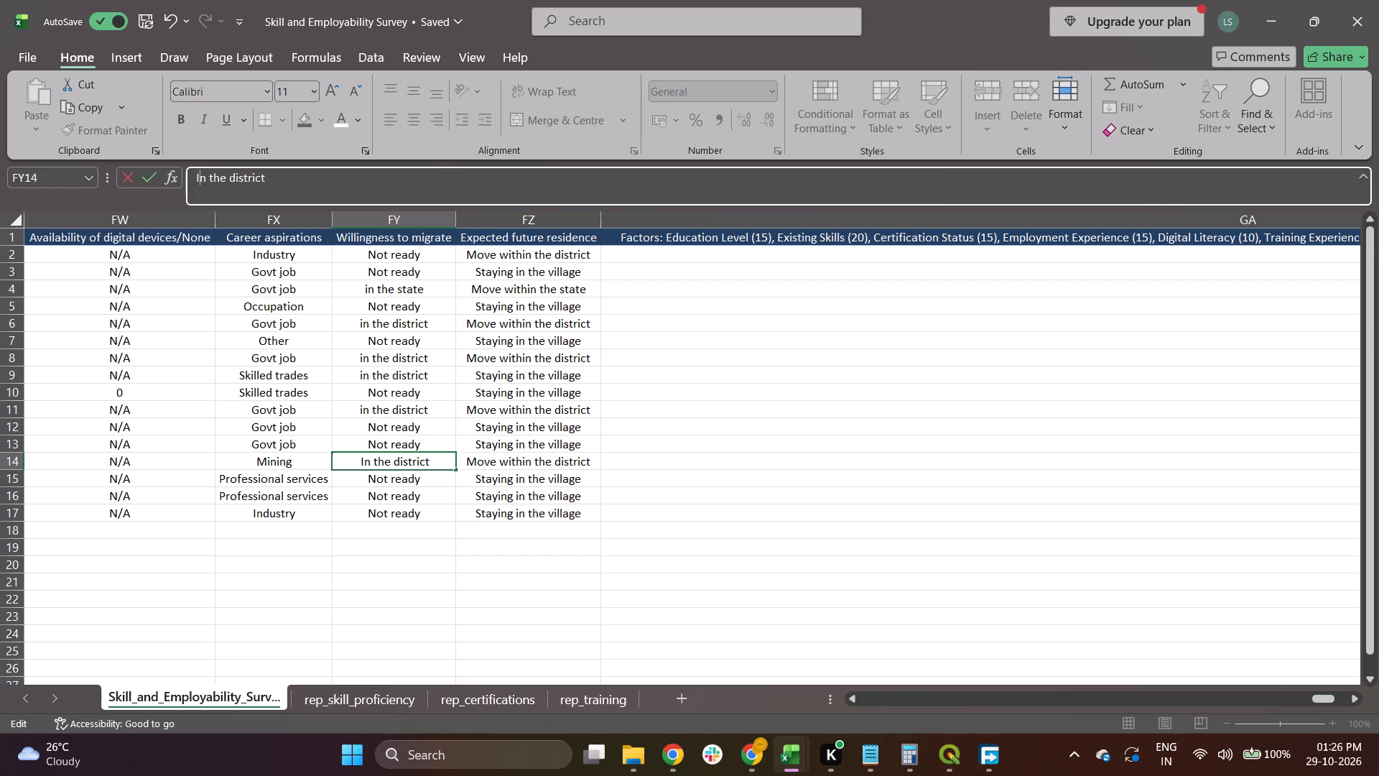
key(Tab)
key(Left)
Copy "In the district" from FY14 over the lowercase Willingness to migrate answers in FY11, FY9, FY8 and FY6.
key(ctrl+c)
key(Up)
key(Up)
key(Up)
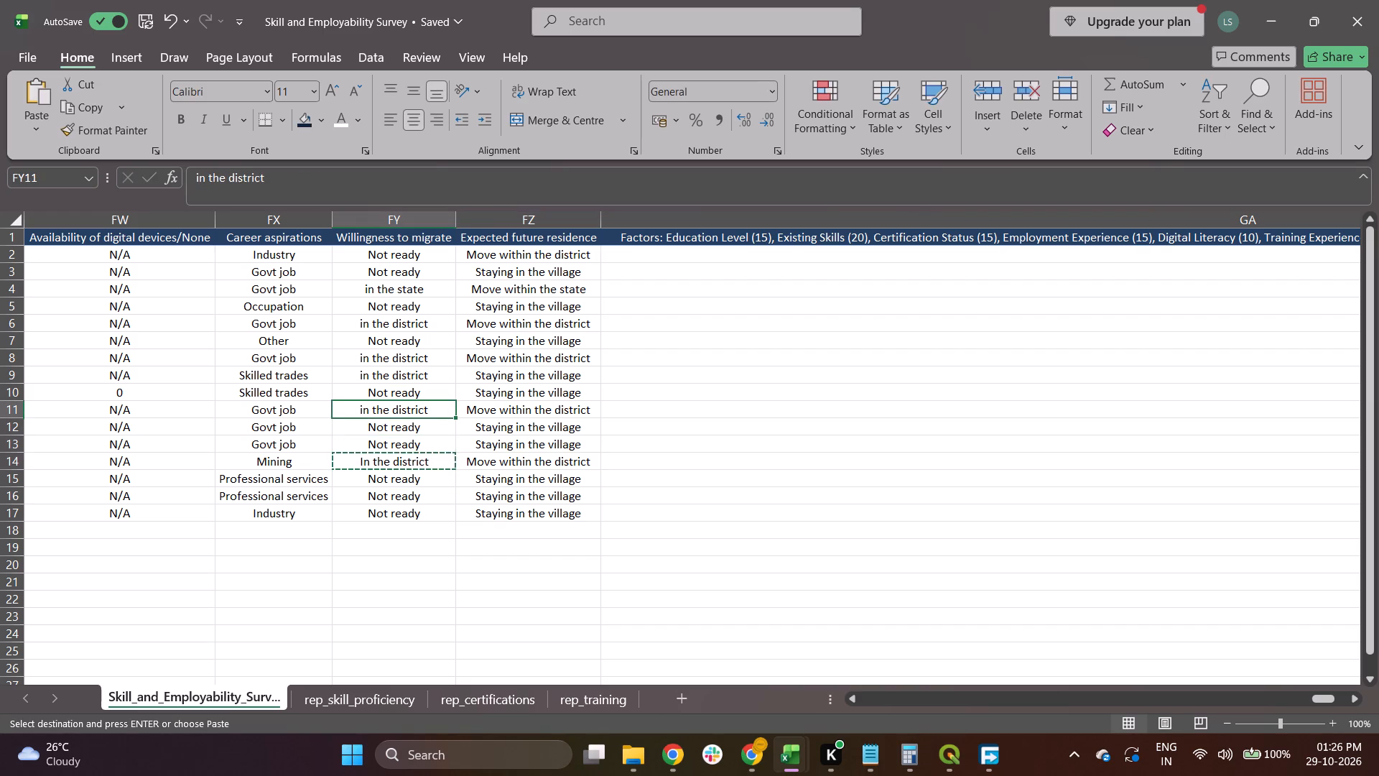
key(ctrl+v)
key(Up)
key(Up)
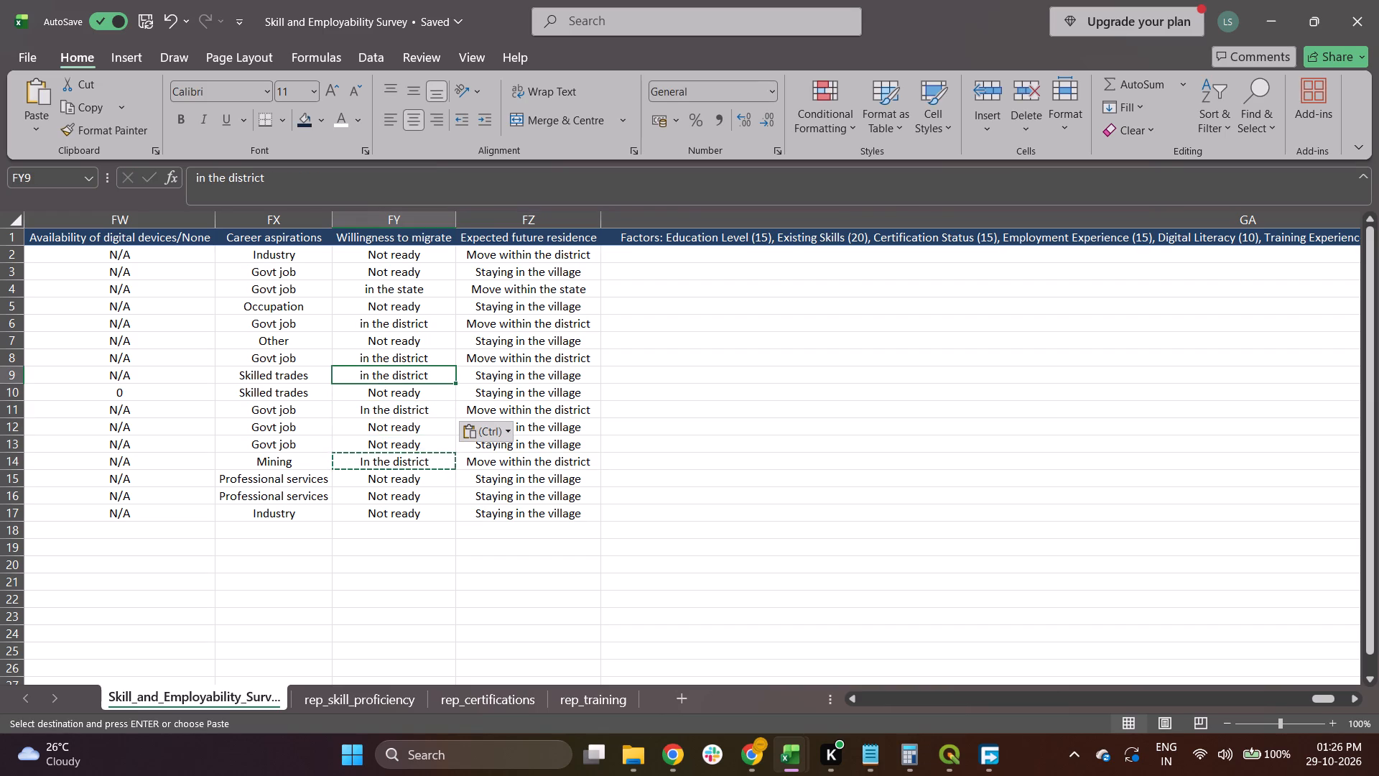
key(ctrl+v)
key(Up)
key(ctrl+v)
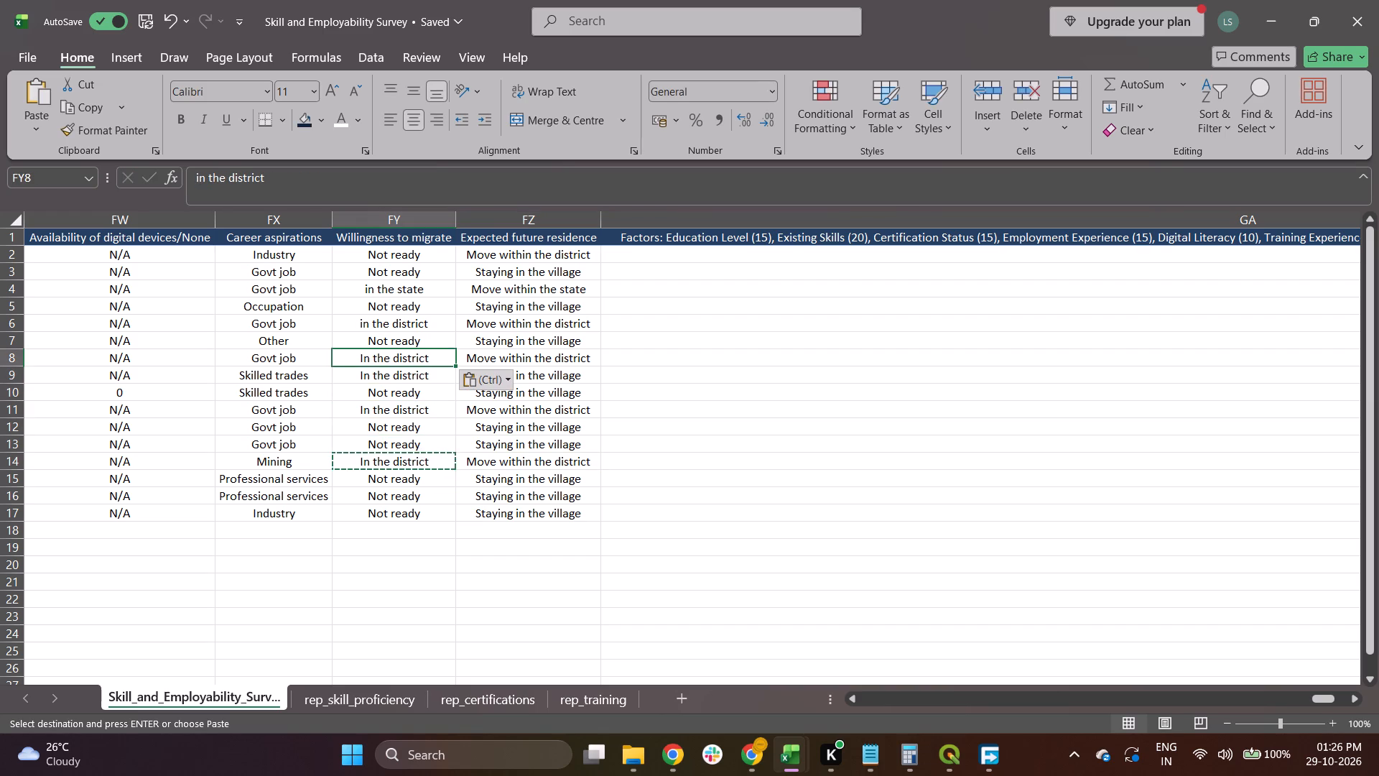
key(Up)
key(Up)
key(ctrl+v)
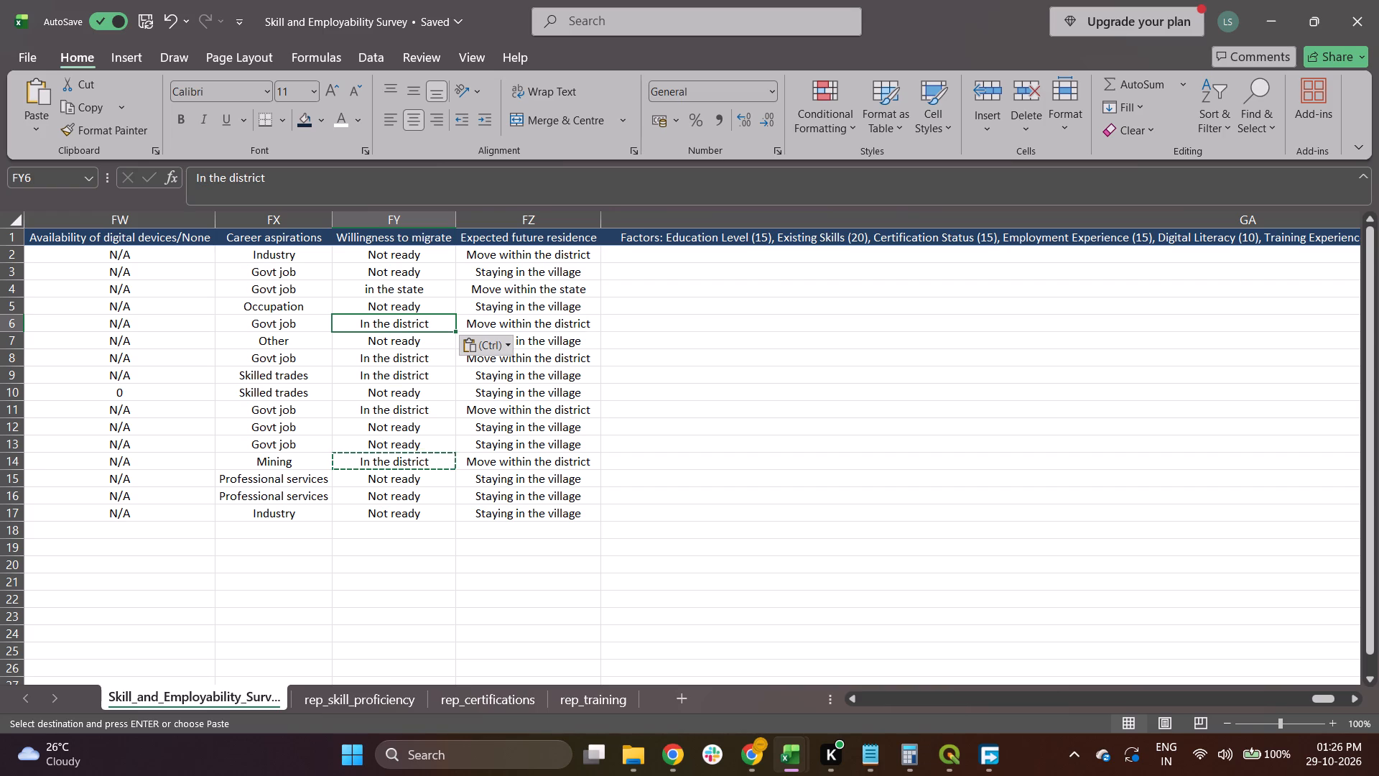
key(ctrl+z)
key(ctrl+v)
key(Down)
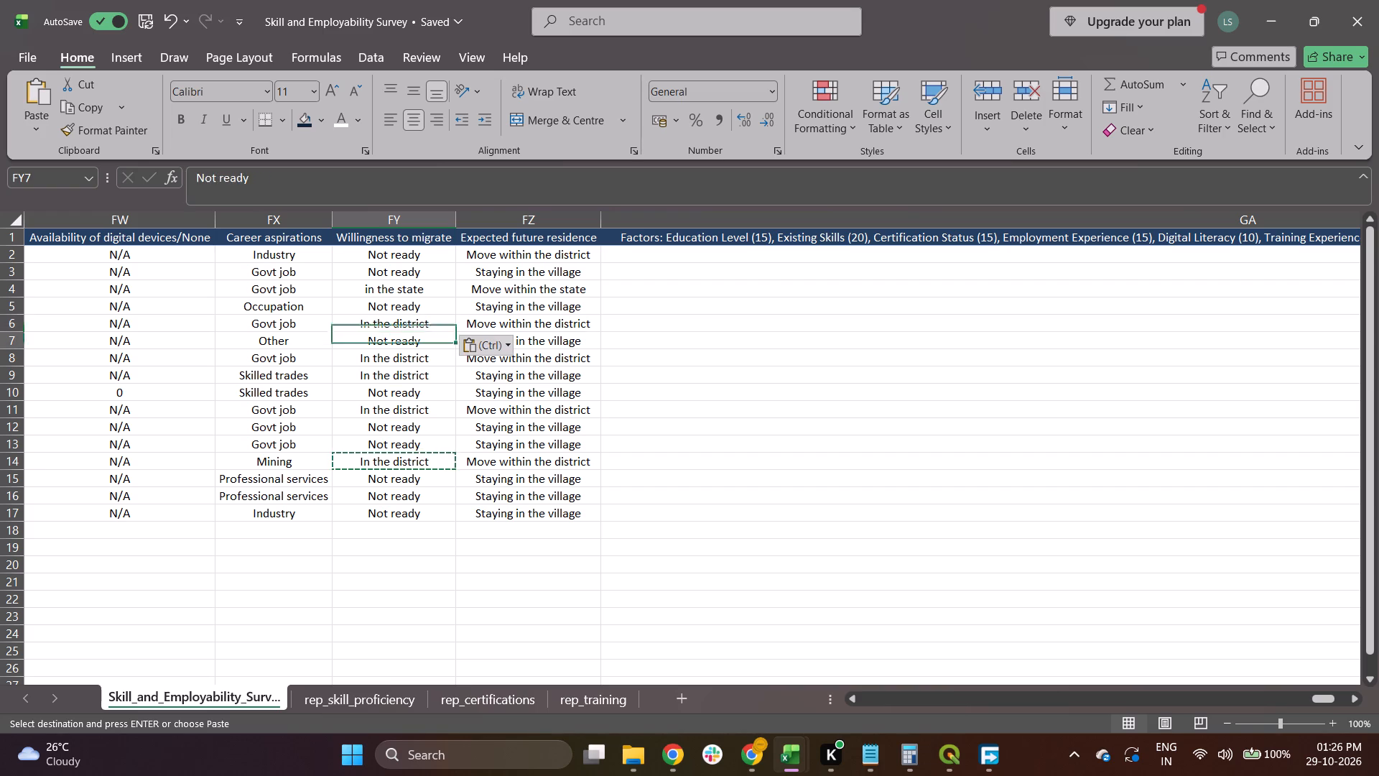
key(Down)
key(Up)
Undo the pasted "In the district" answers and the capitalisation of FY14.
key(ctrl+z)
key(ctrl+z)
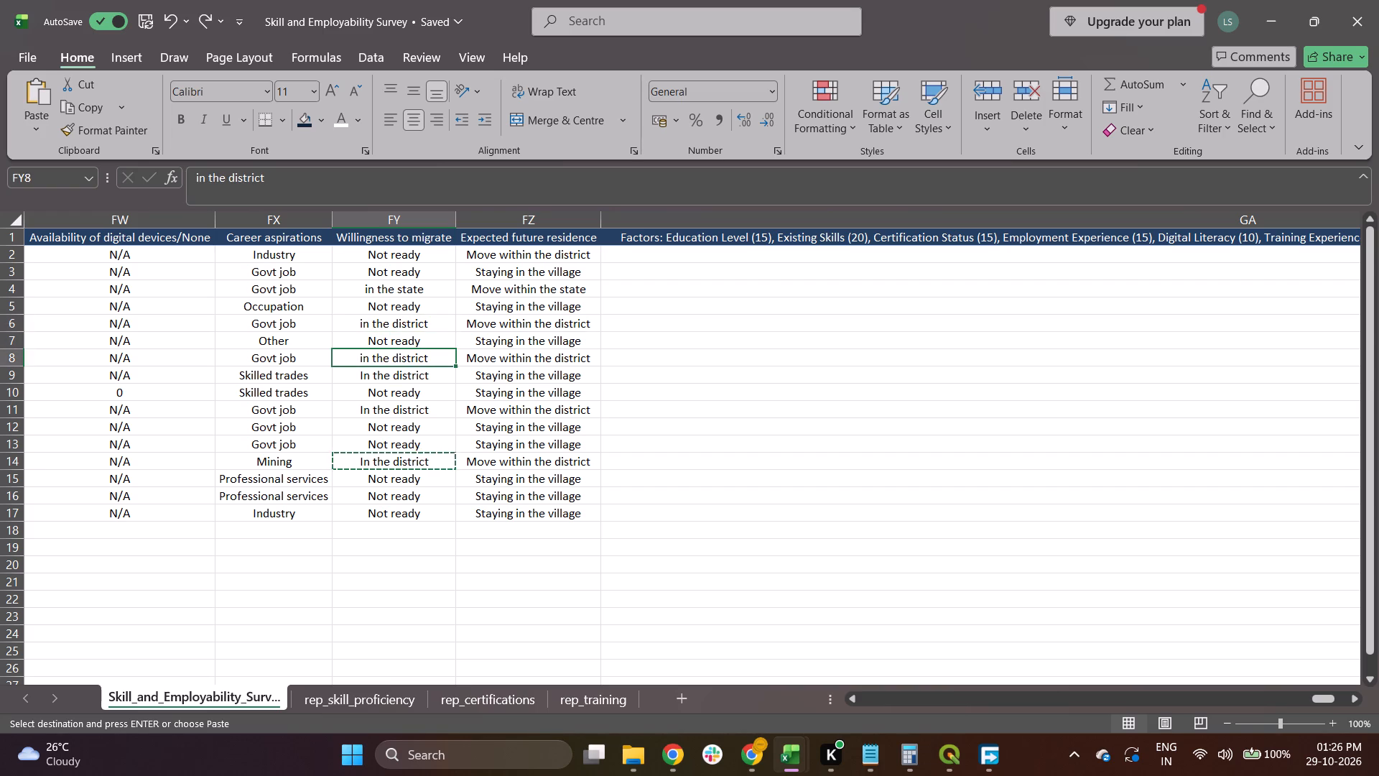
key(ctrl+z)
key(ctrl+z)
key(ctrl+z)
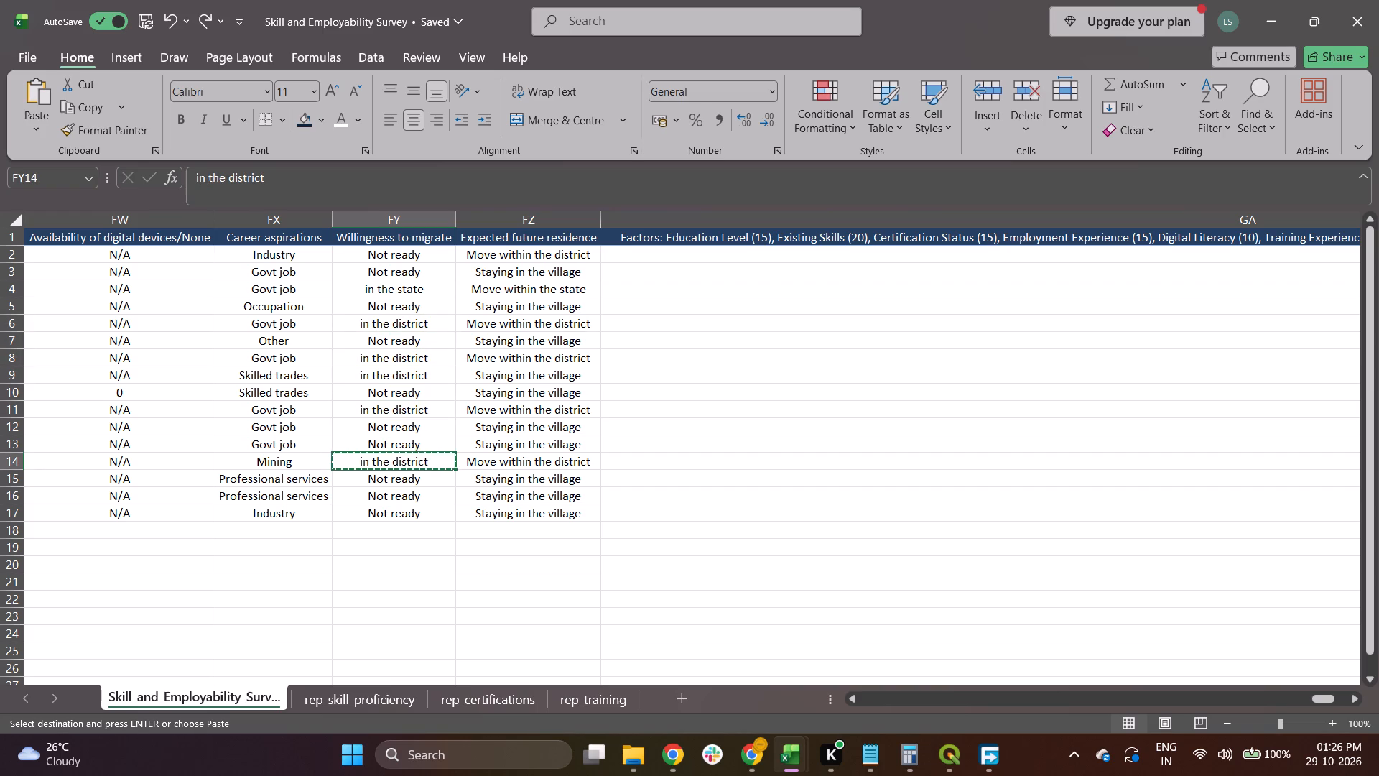
Replace the lowercase first letter in FY14 so the Willingness to migrate answer reads "In the district".
key(ctrl+v)
key(Left)
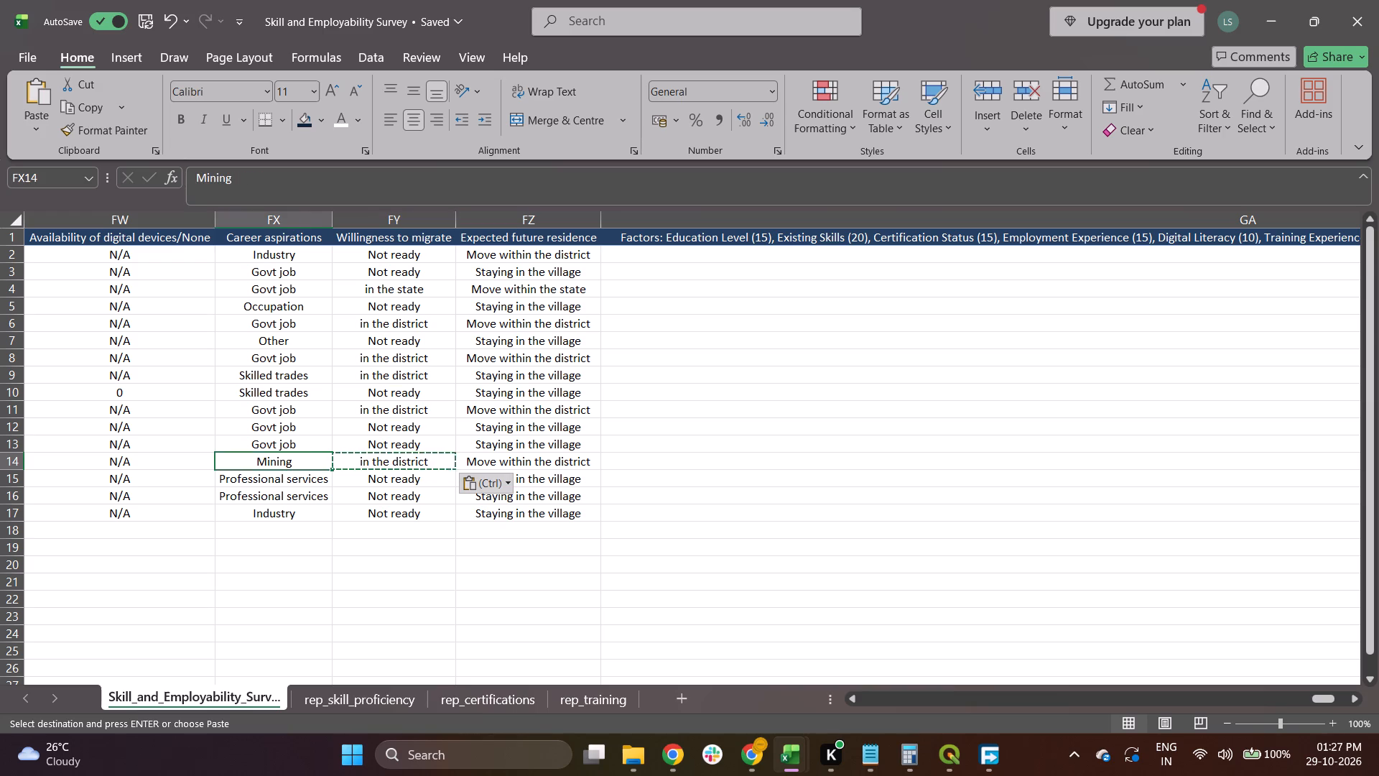
key(Right)
click(197, 179)
key(Right)
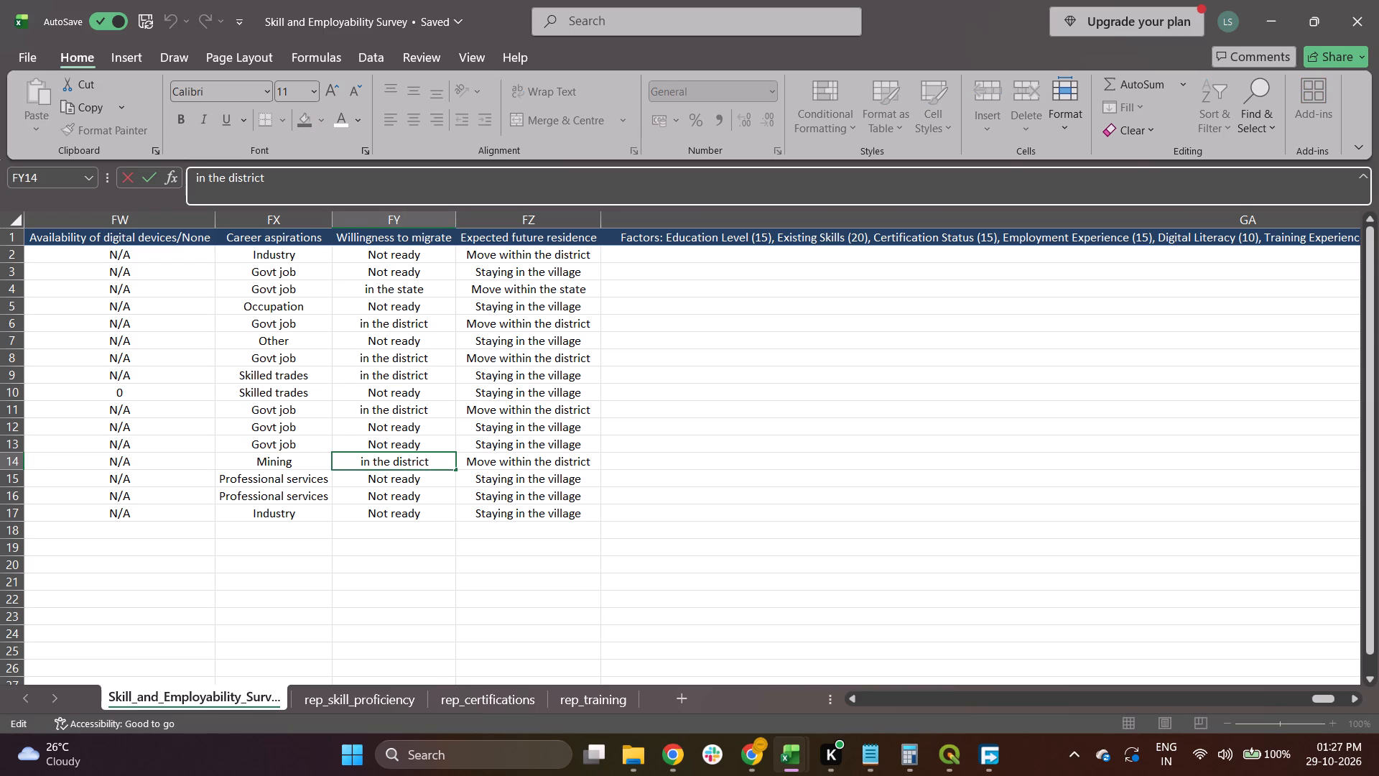
key(BackSpace)
key(Tab)
key(Tab)
key(Tab)
key(Tab)
key(Tab)
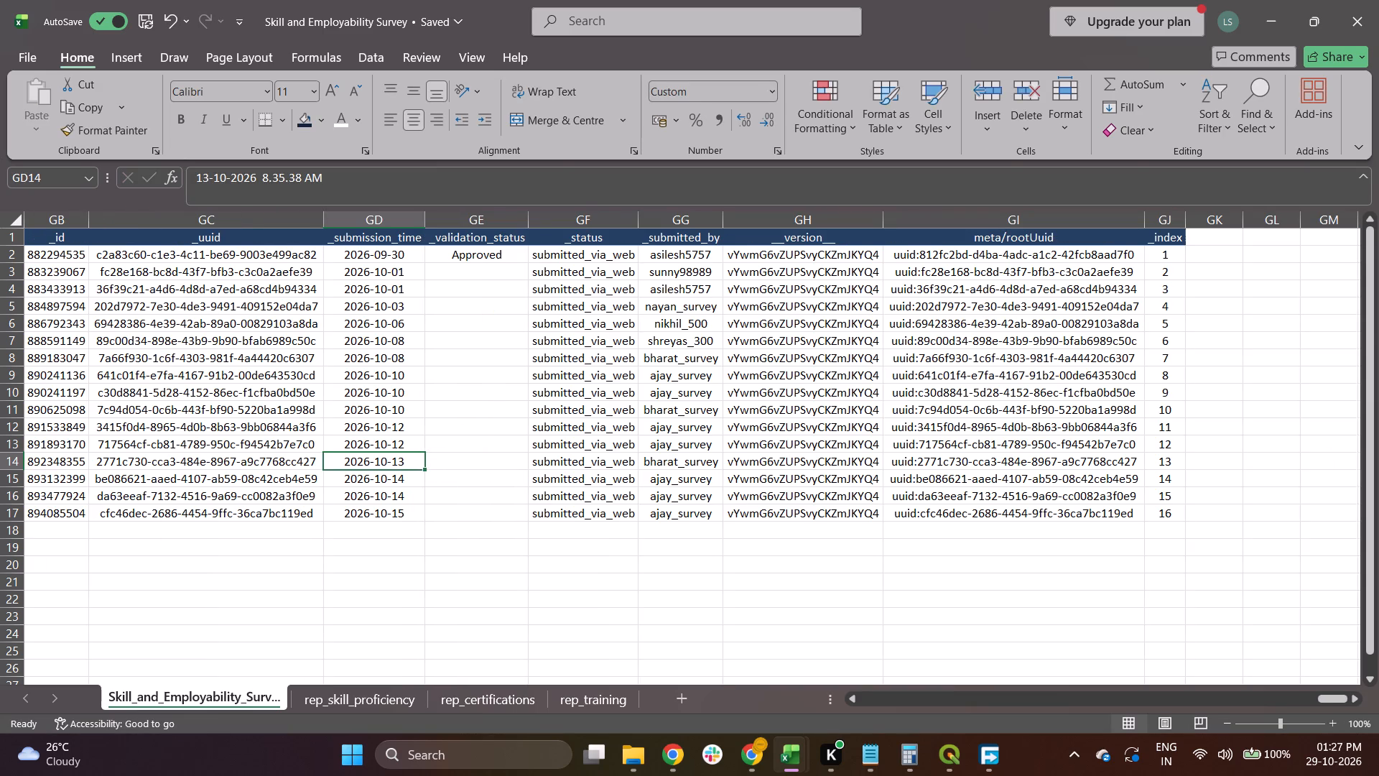
key(Left)
key(Left)
key(Left)
key(Left)
key(Left)
key(Left)
key(Left)
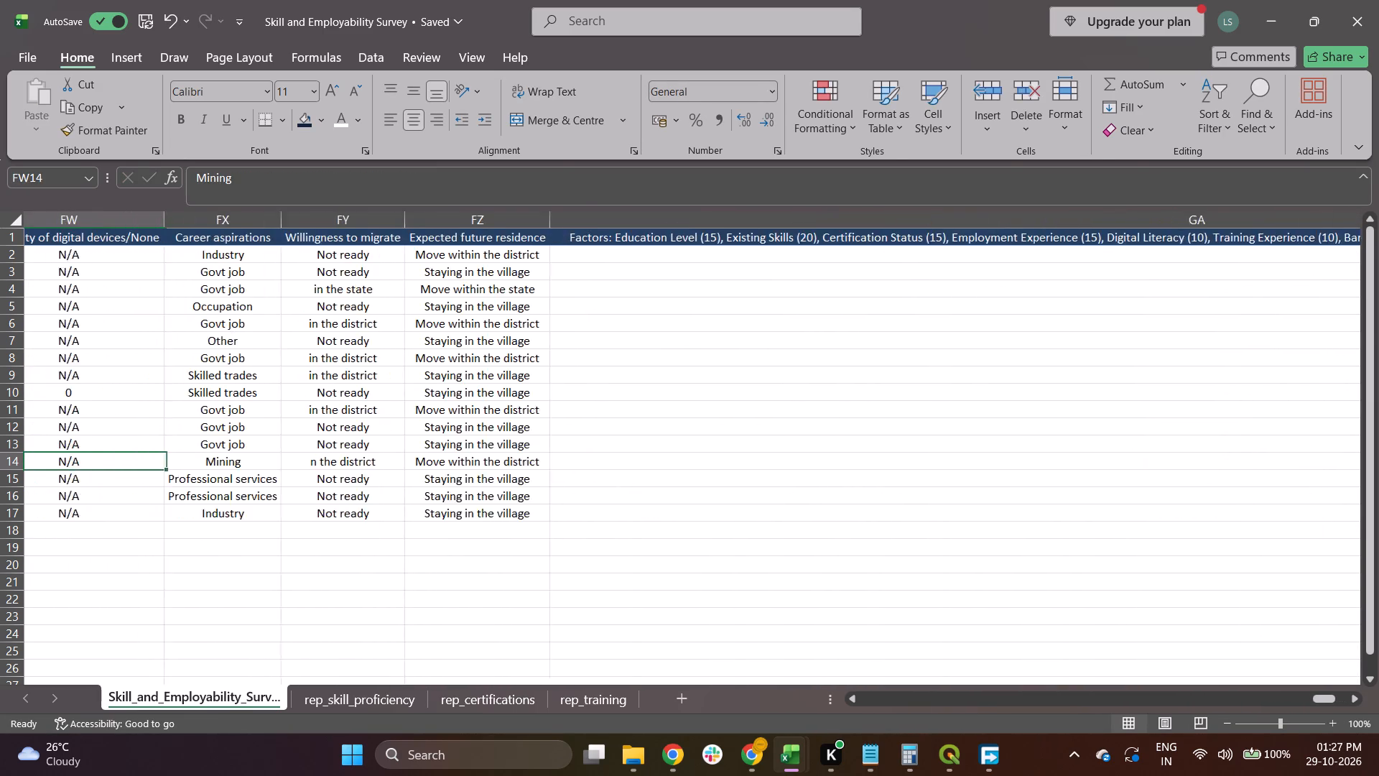
key(Left)
key(Left)
key(Left)
key(Left)
key(Left)
key(Right)
key(Right)
key(Right)
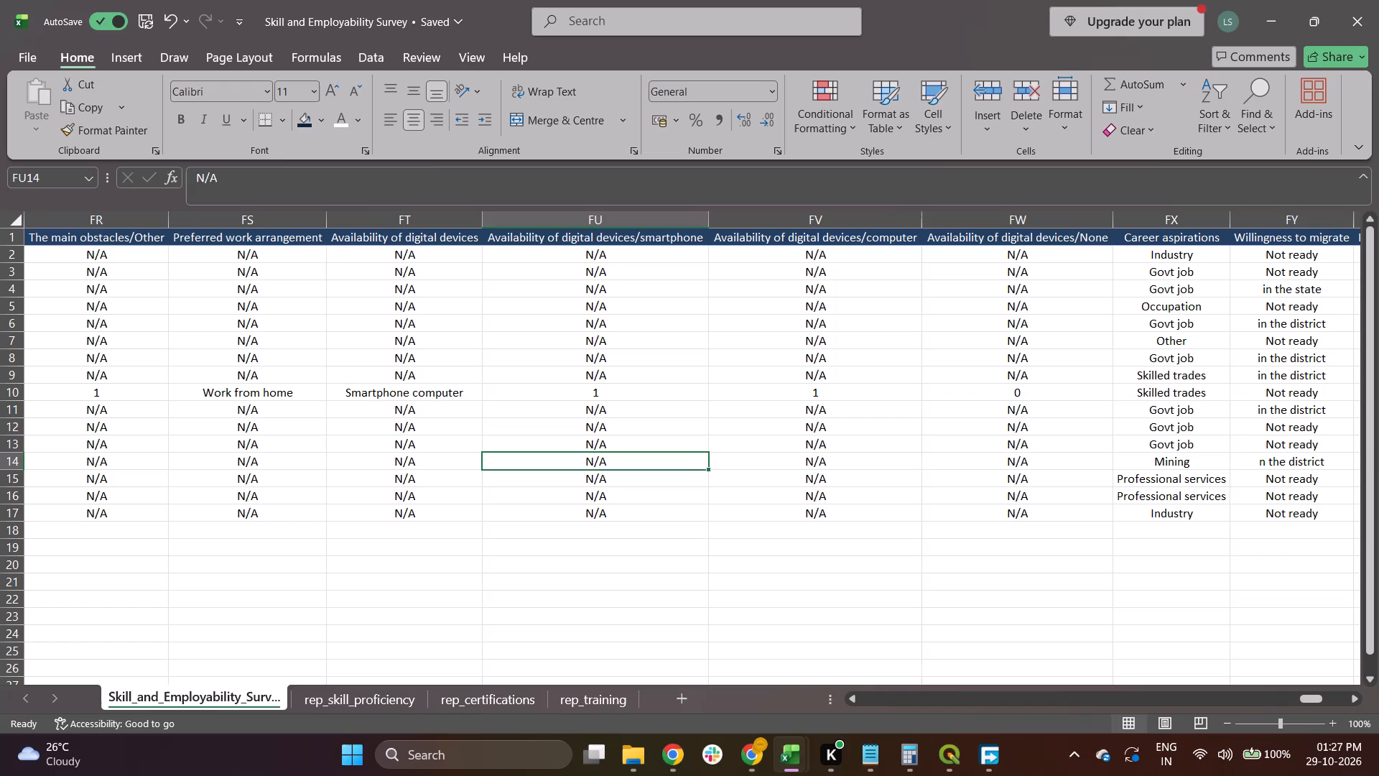
key(Right)
key(Right)
key(Right)
key(Right)
click(197, 179)
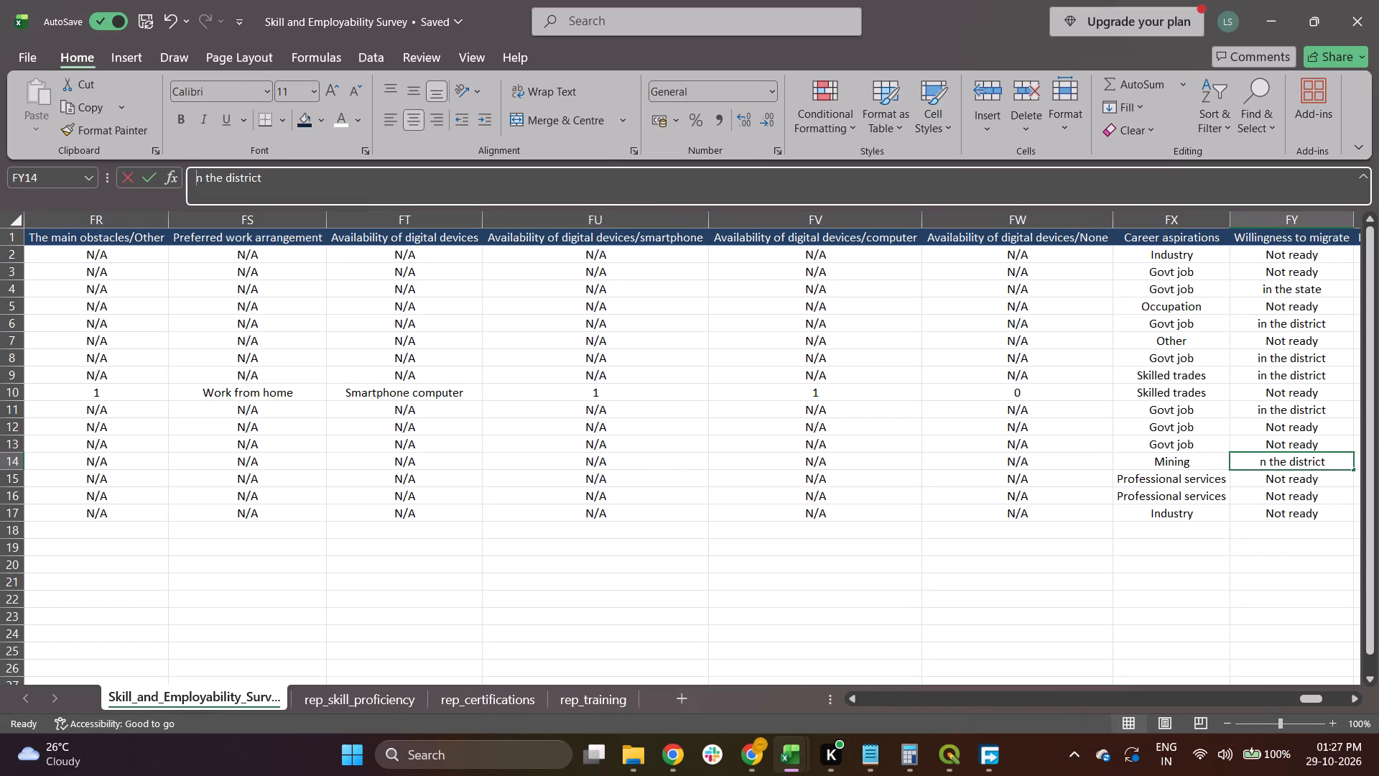
key(shift+i)
key(Tab)
key(Left)
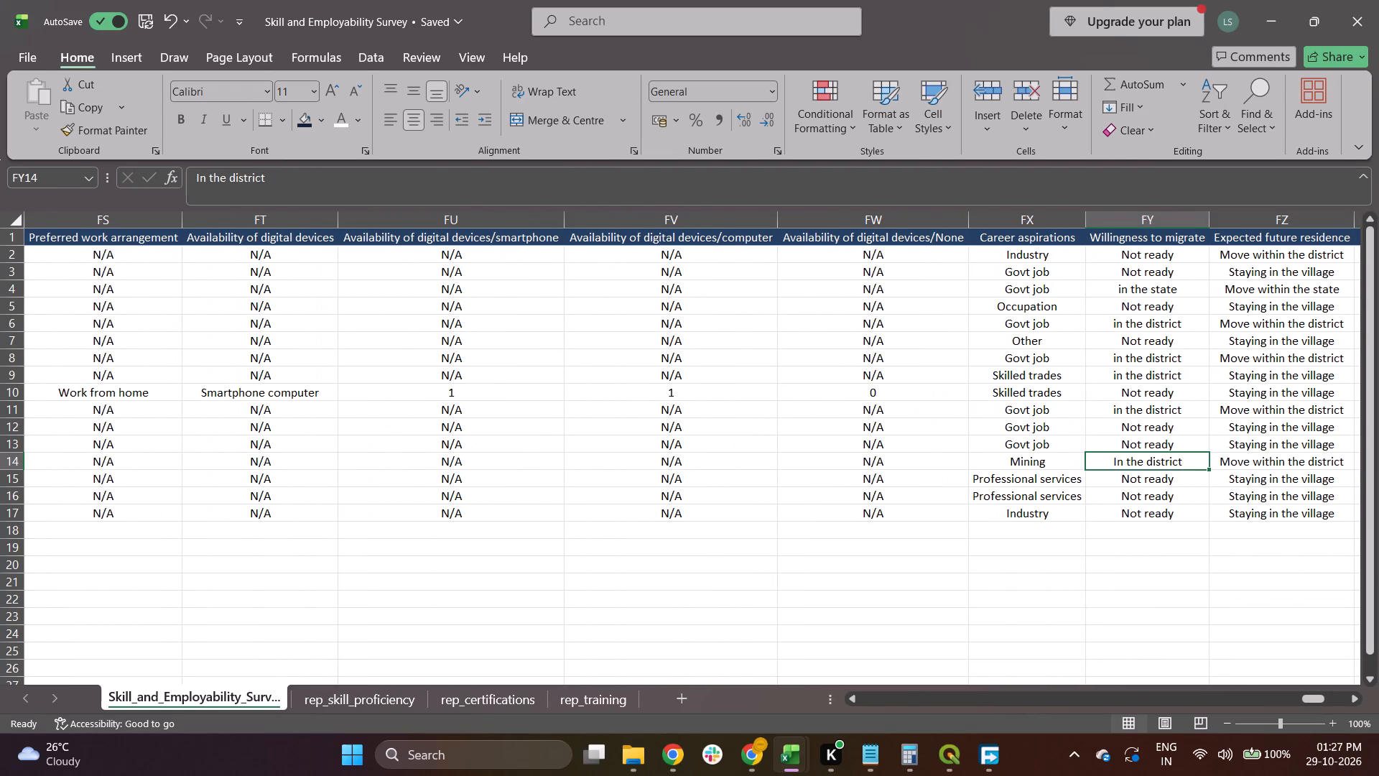
Copy "In the district" from FY14 over the lowercase Willingness to migrate answers in FY11, FY9, FY8 and FY6.
key(ctrl+c)
key(Up)
key(Up)
key(Up)
key(ctrl+v)
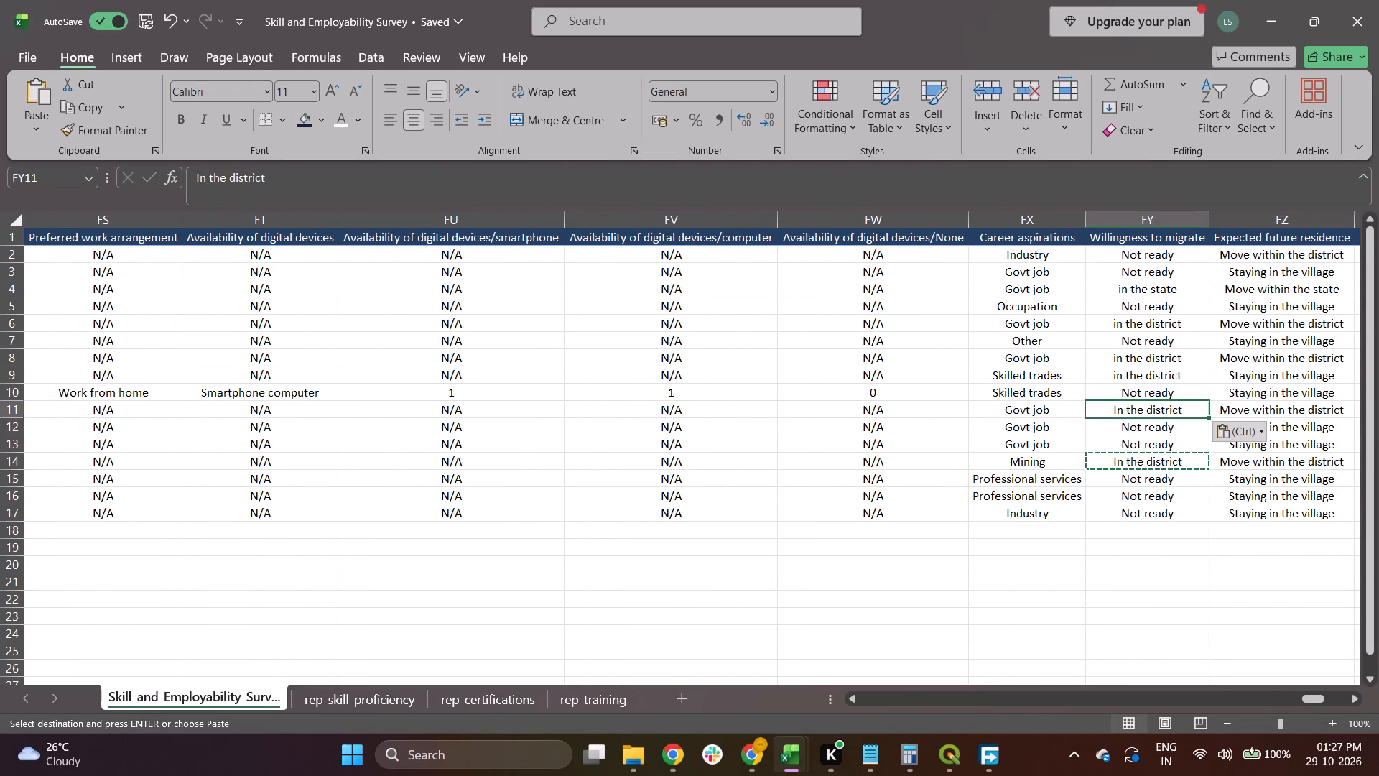
key(Up)
key(Up)
key(ctrl+v)
key(Up)
key(ctrl+v)
key(Up)
key(Up)
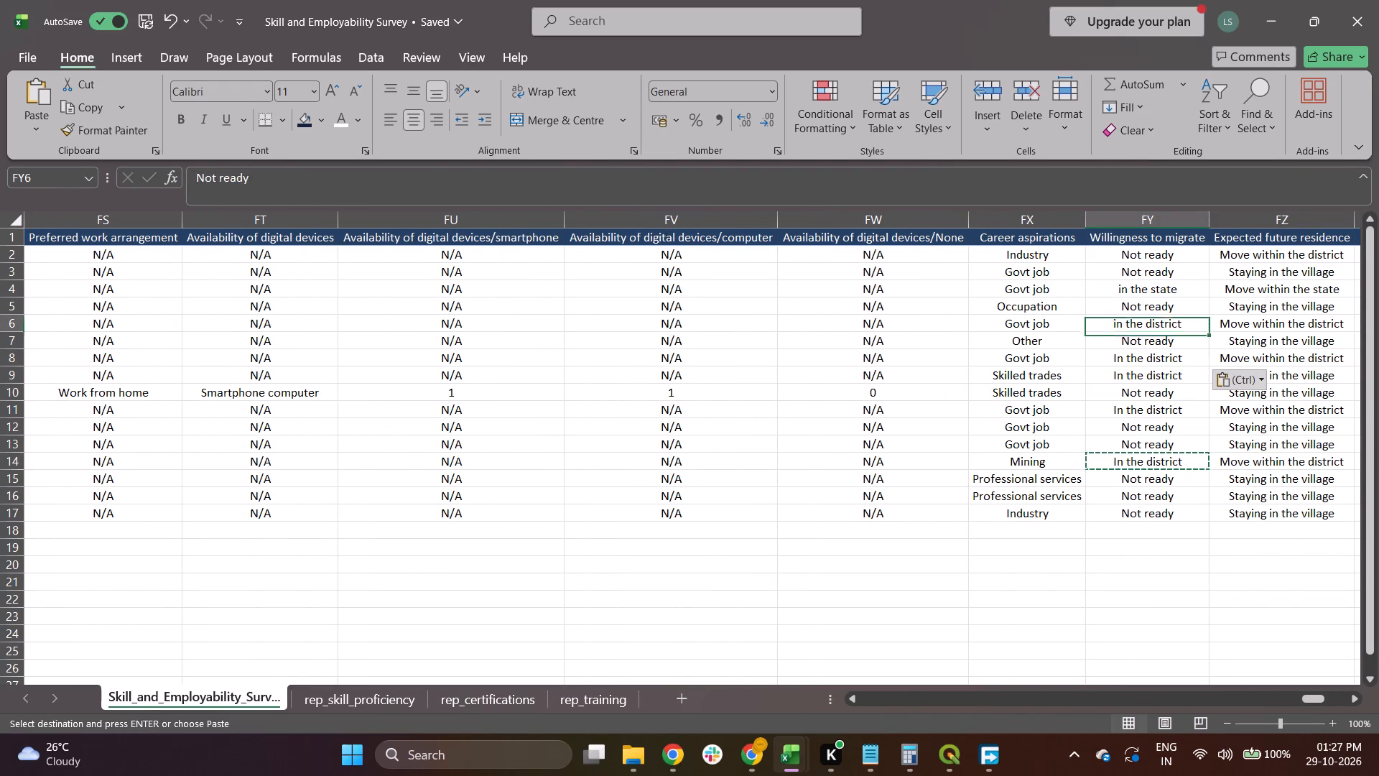
key(ctrl+v)
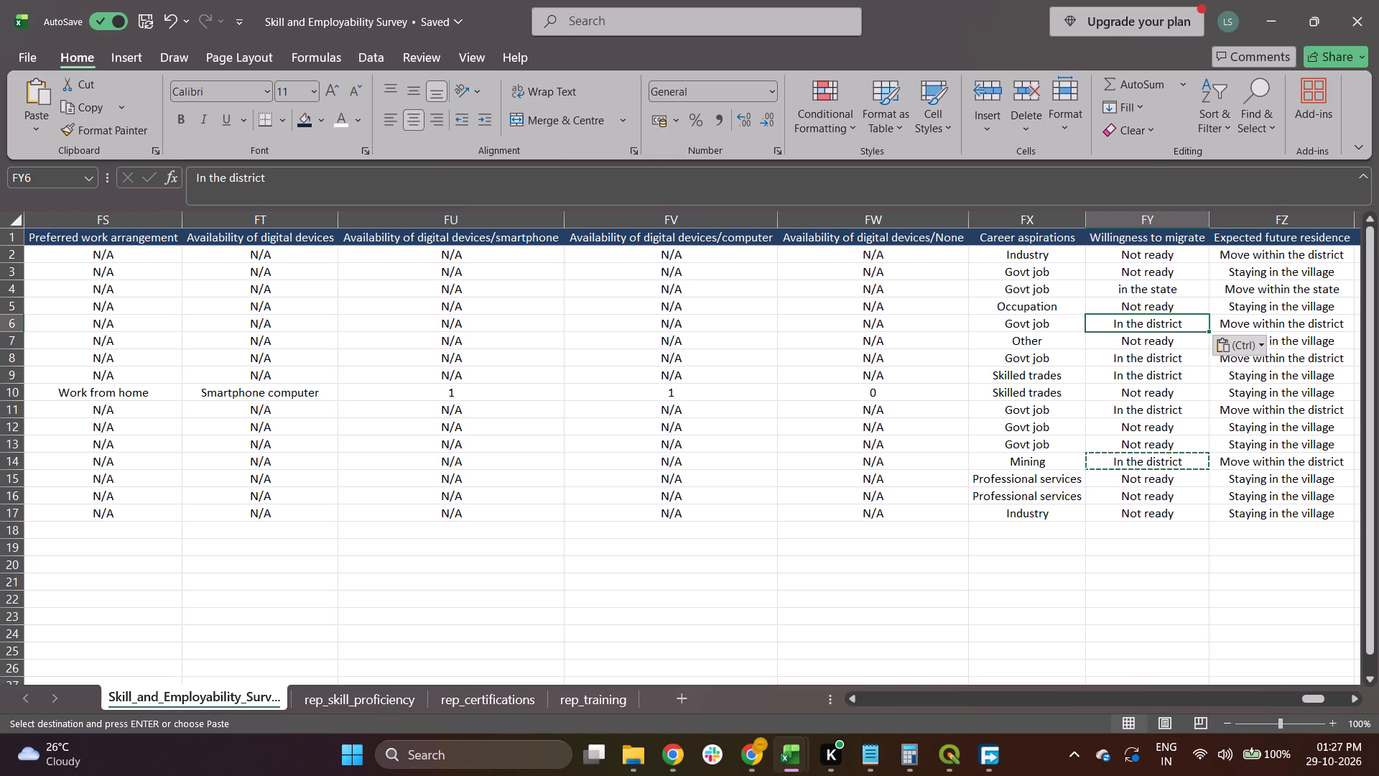
Capitalise the Willingness to migrate answer in FY4 as "In the state".
key(Up)
key(Up)
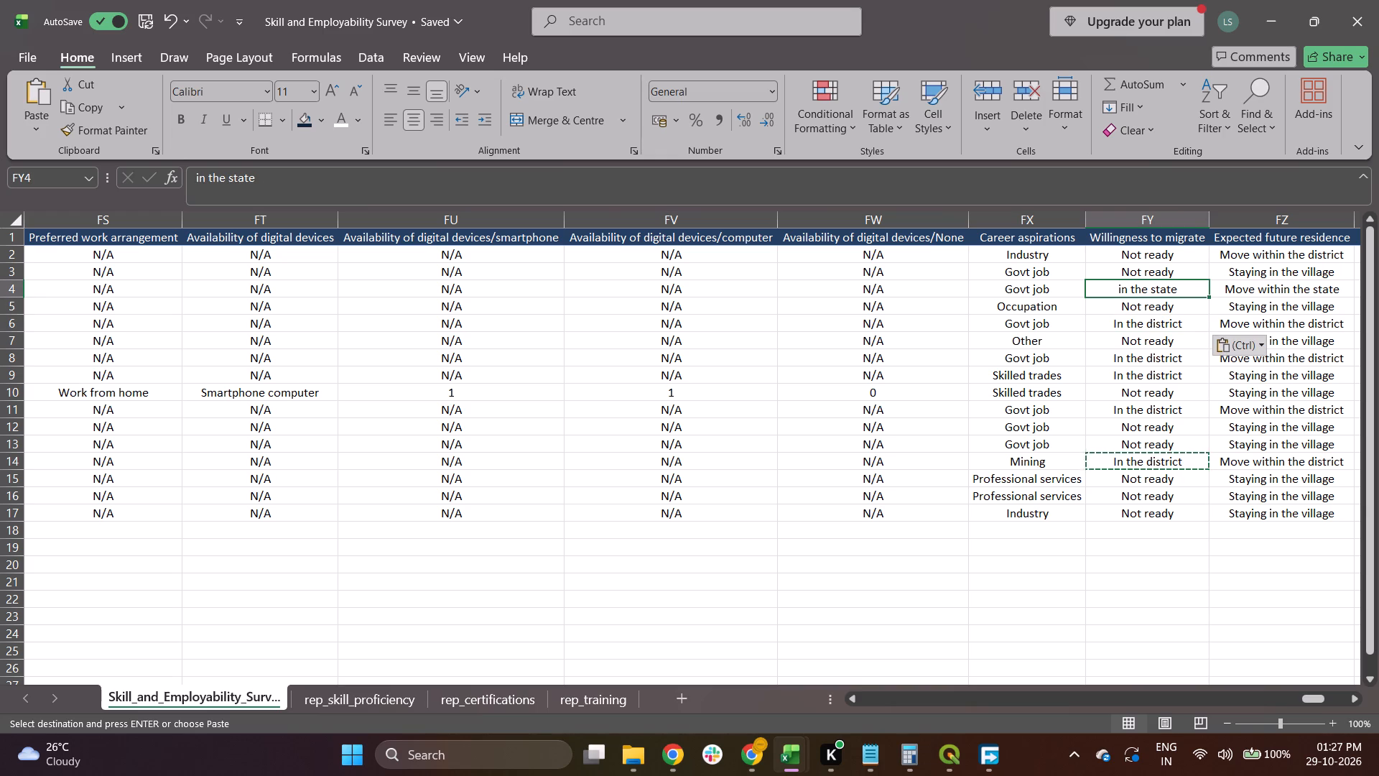
click(198, 176)
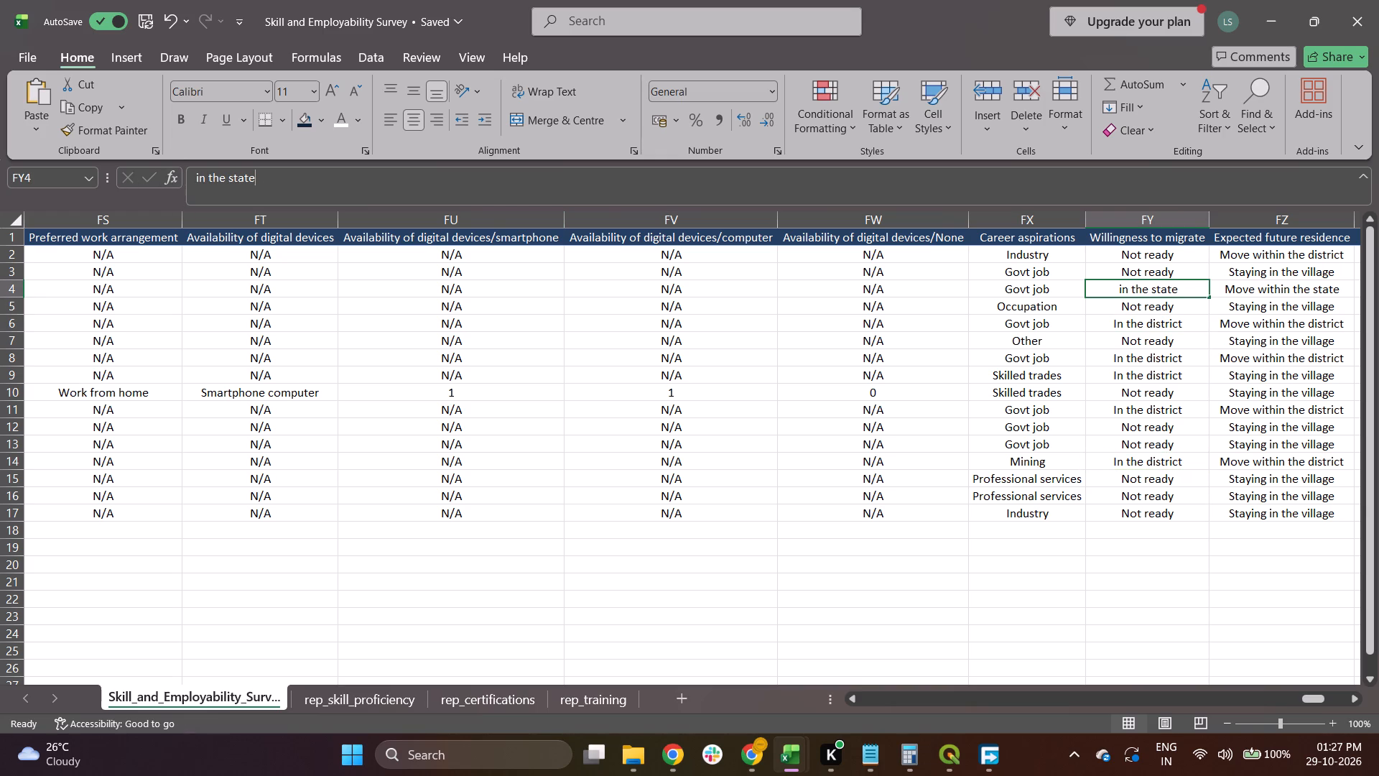
key(BackSpace)
key(shift+i)
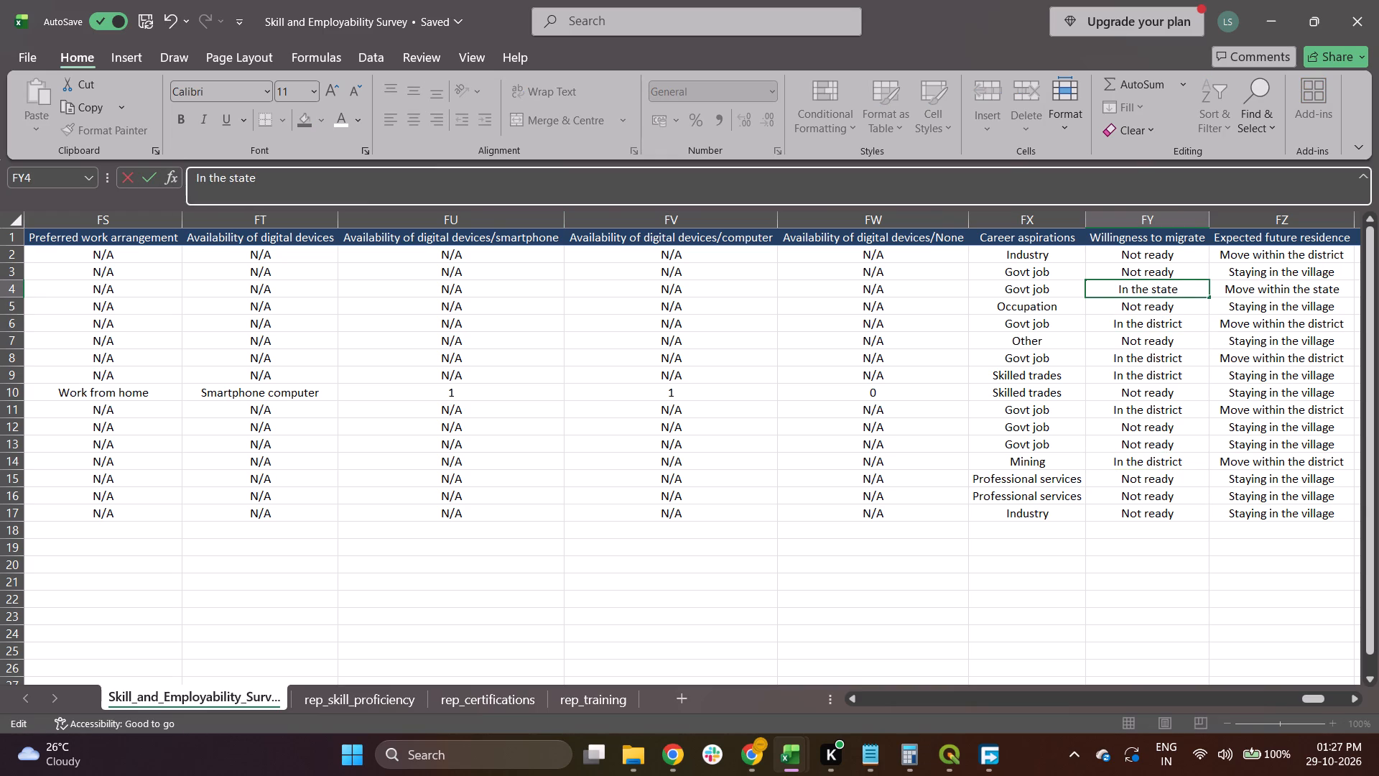
key(Tab)
key(Tab)
key(Left)
key(Left)
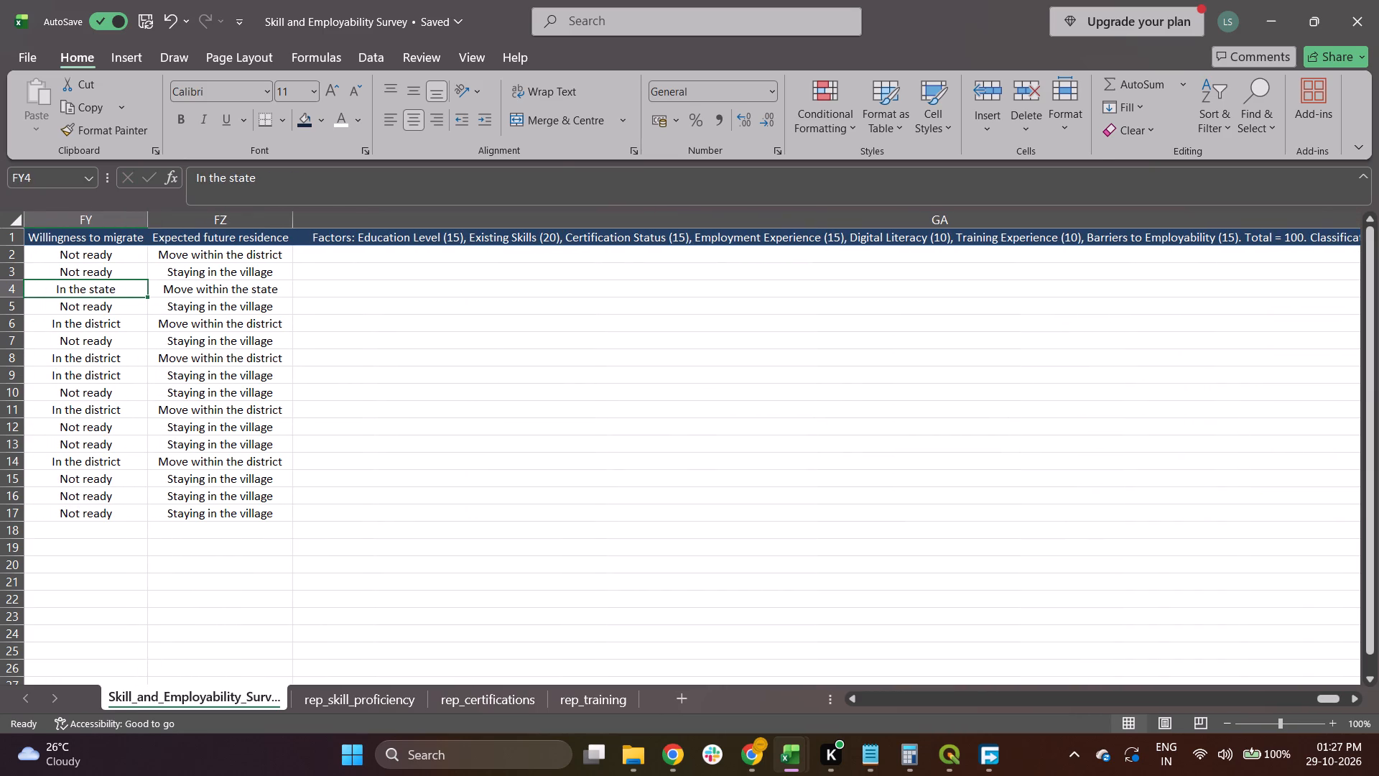
Examine column GA and read its full scoring factors and classification heading in GA1.
key(Right)
key(Right)
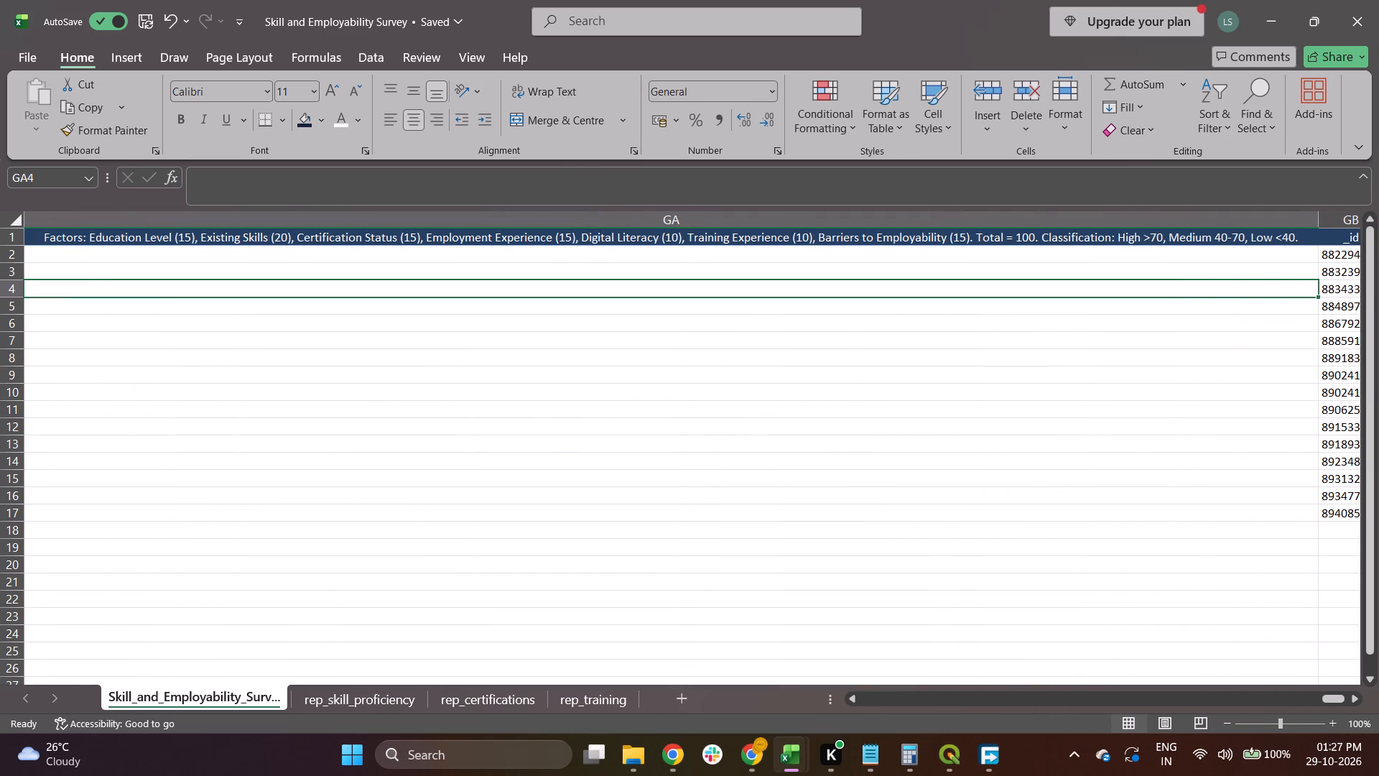
key(Right)
key(Left)
key(Left)
key(Left)
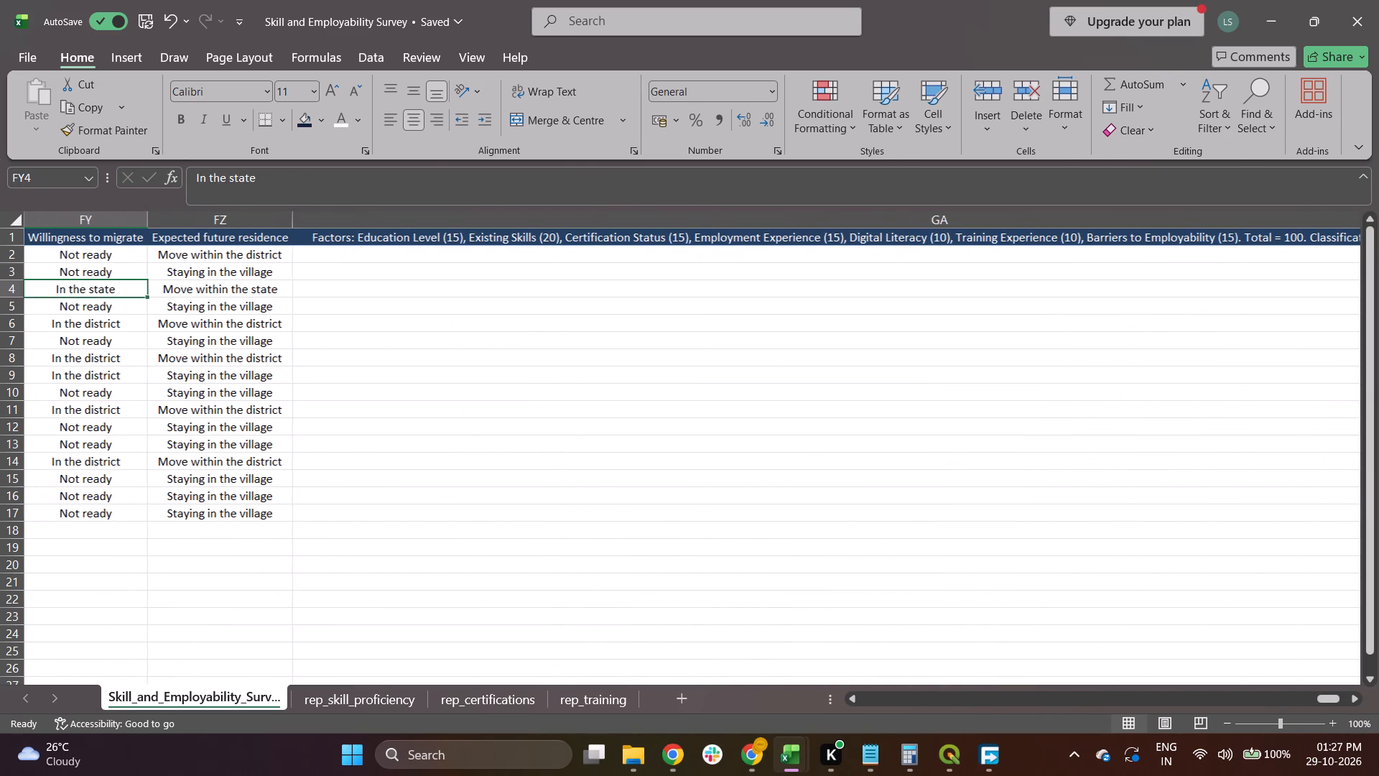
key(Up)
key(Up)
key(Up)
key(Right)
key(Right)
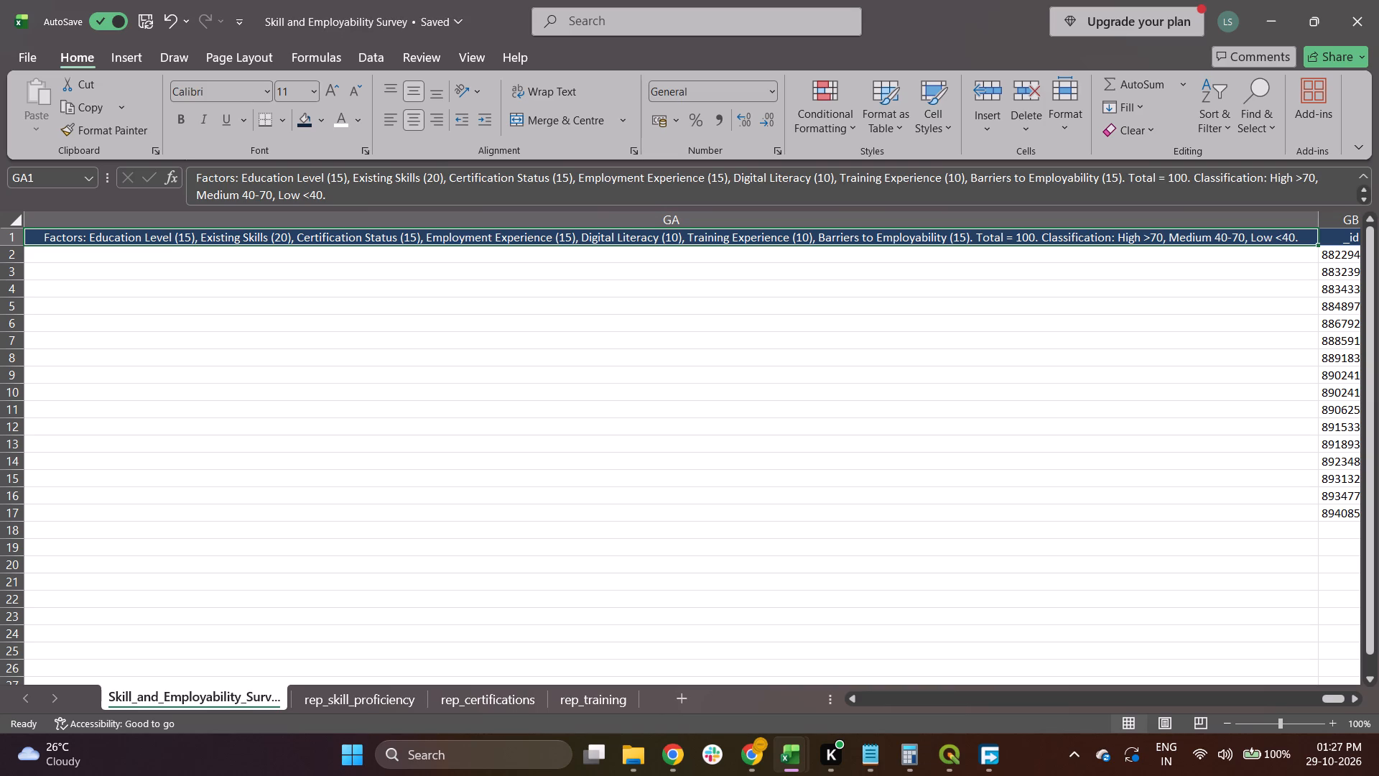
Review the row 1 headings on both sides of column GA, from the digital device availability columns to the submission metadata.
key(Left)
key(Left)
key(Left)
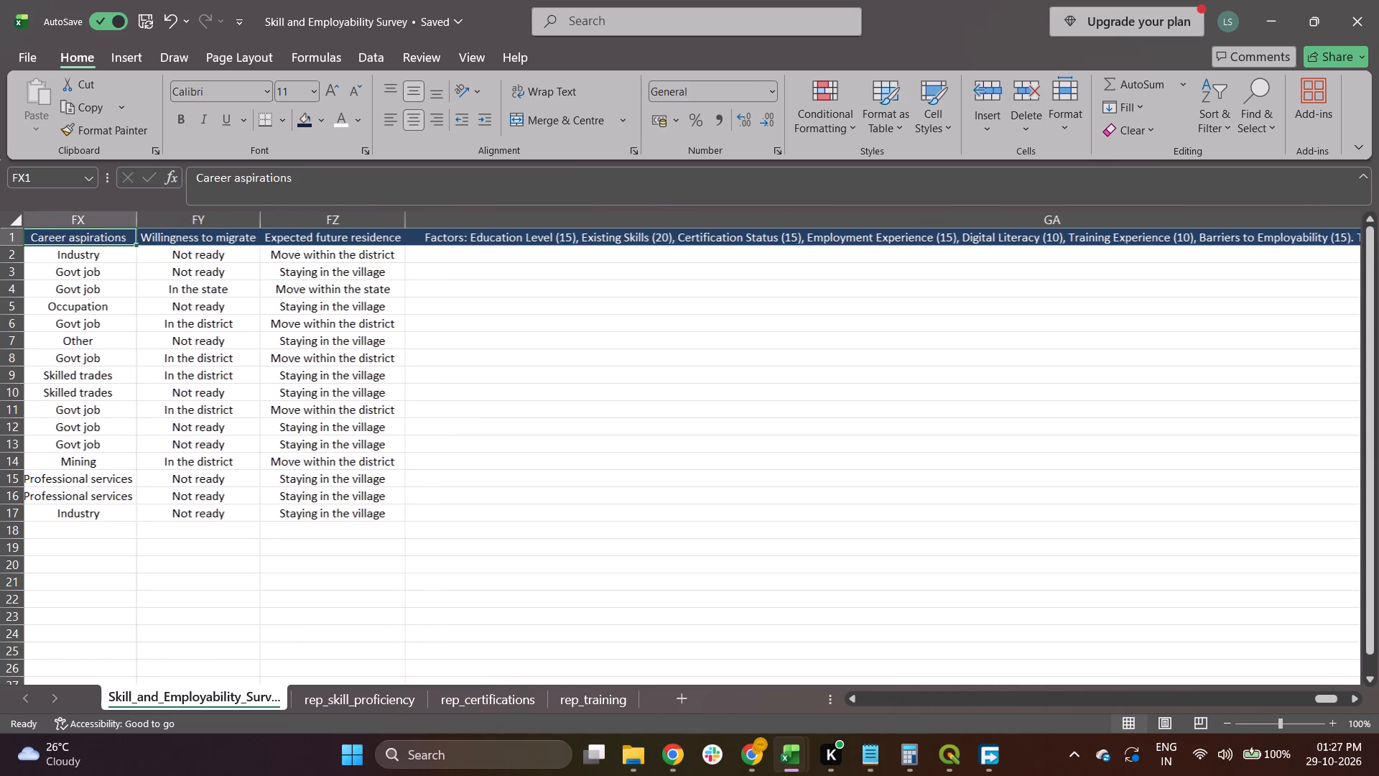
key(Right)
key(Right)
key(Right)
key(Right)
key(Left)
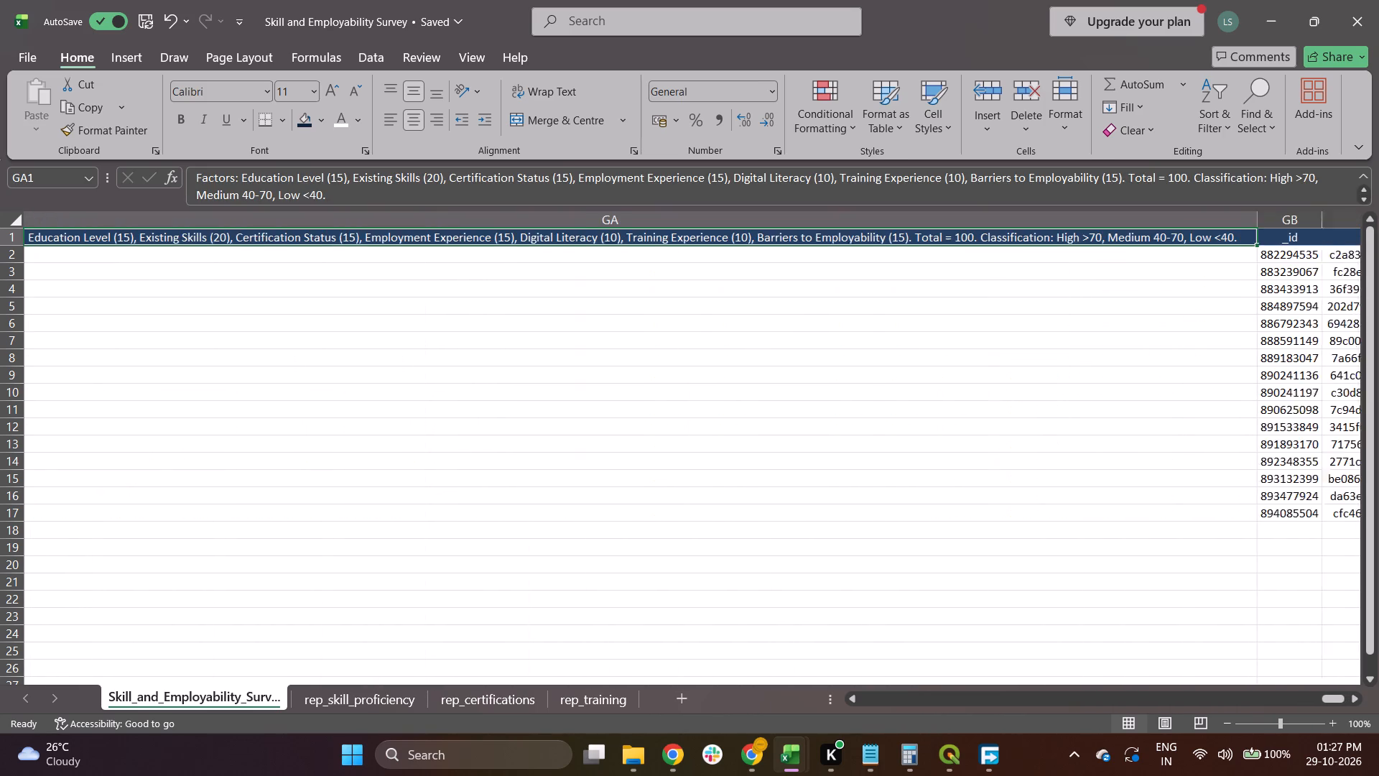
key(Right)
key(Right)
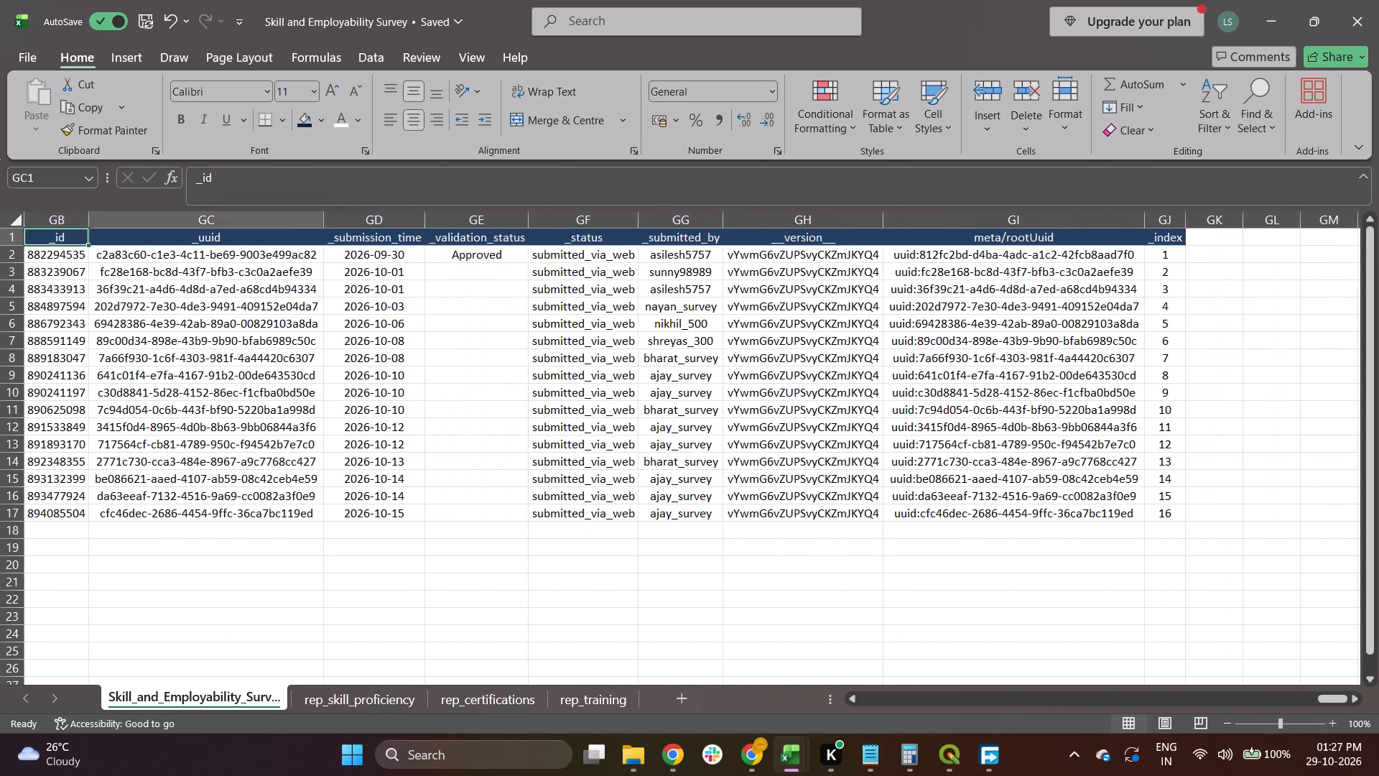
key(Right)
key(Left)
key(Left)
key(Left)
key(Left)
key(Right)
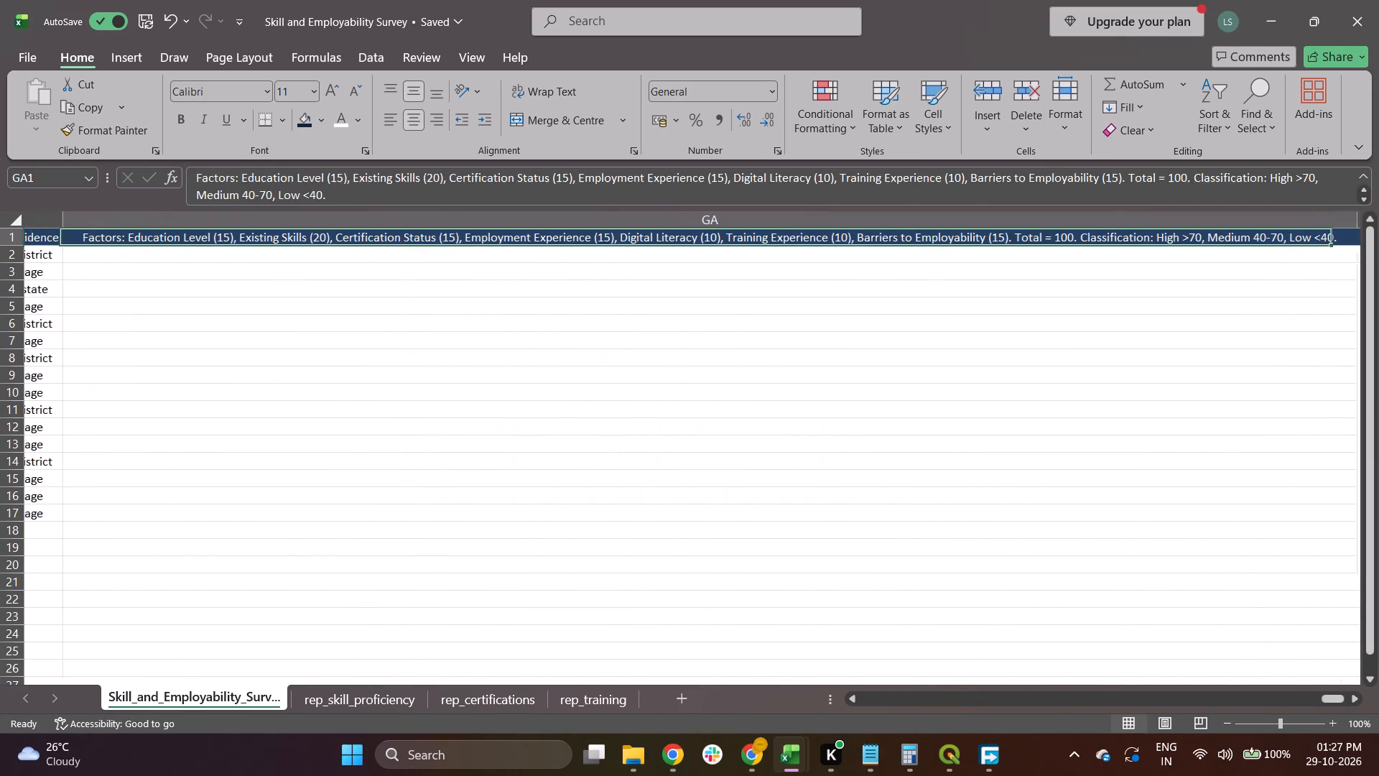
key(Left)
key(Left)
key(Left)
key(Left)
key(Left)
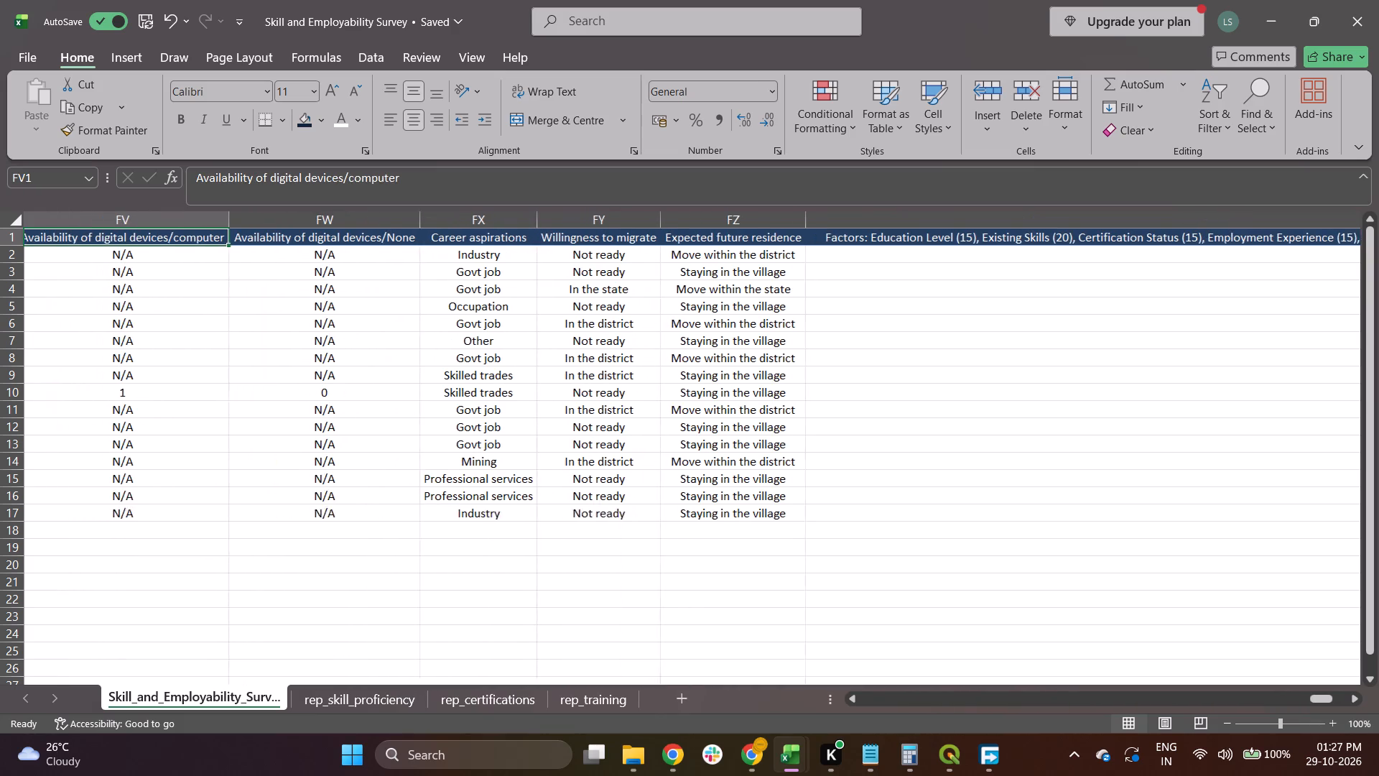
key(Right)
key(Right)
key(Right)
key(Right)
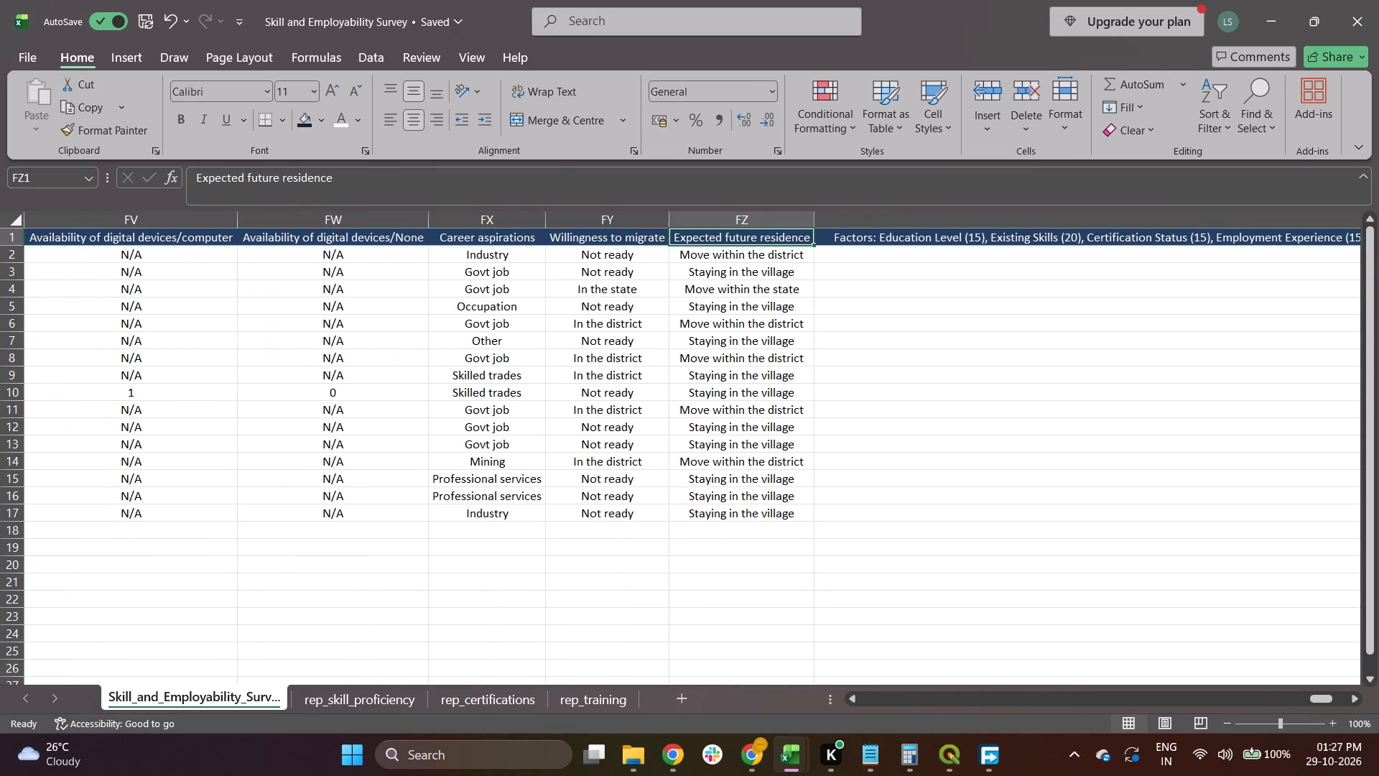
key(Right)
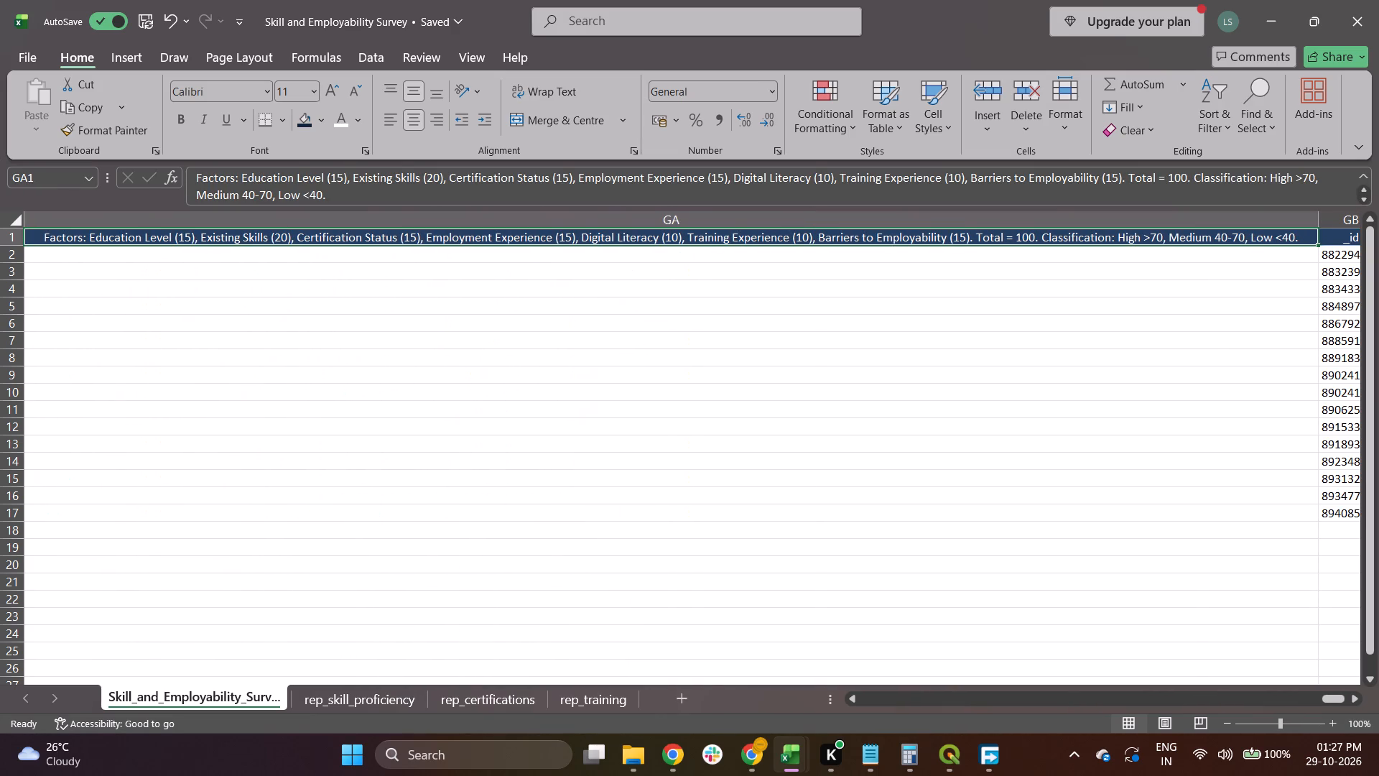
key(Left)
key(Left)
key(Left)
key(Right)
key(Right)
key(Right)
key(Right)
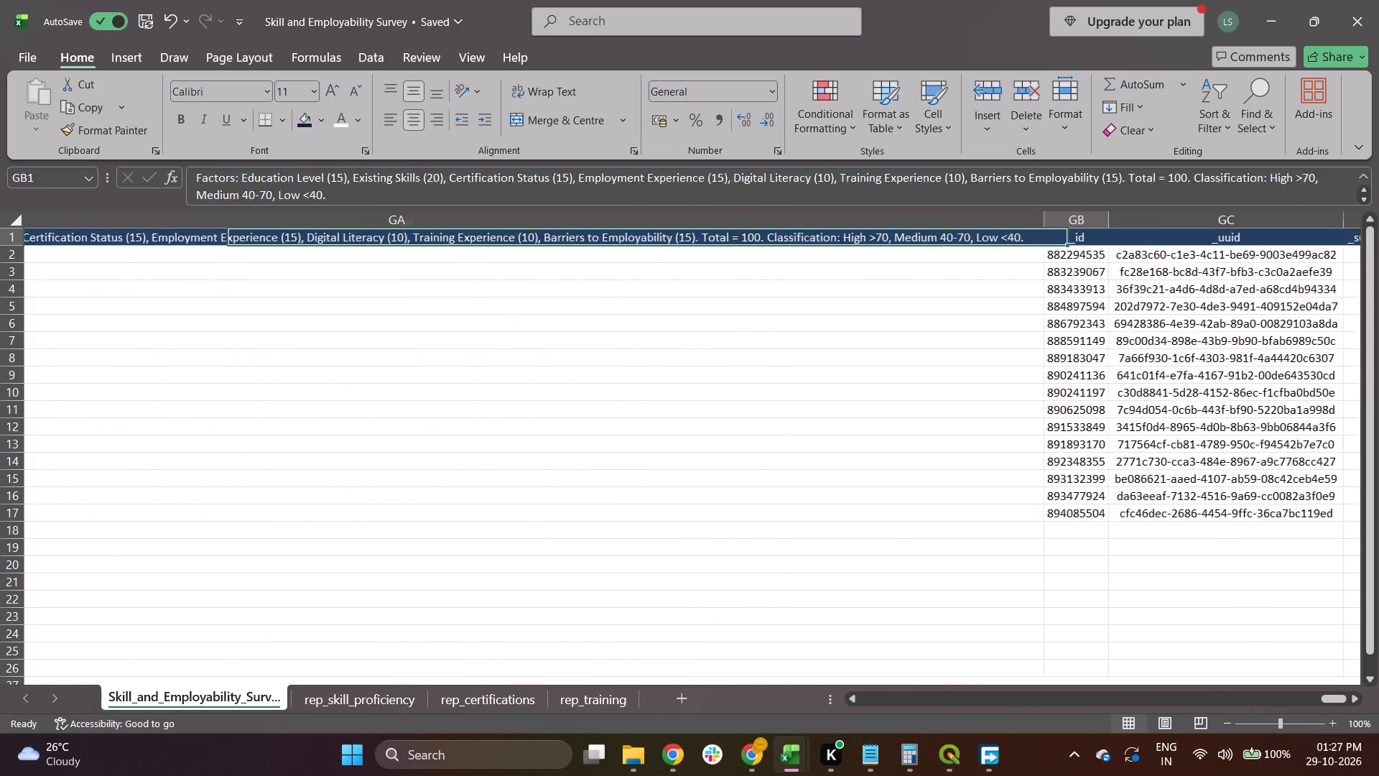
Enter "N/A" in the blank _validation_status cell GE3.
key(Right)
key(Left)
key(Left)
key(Left)
key(Right)
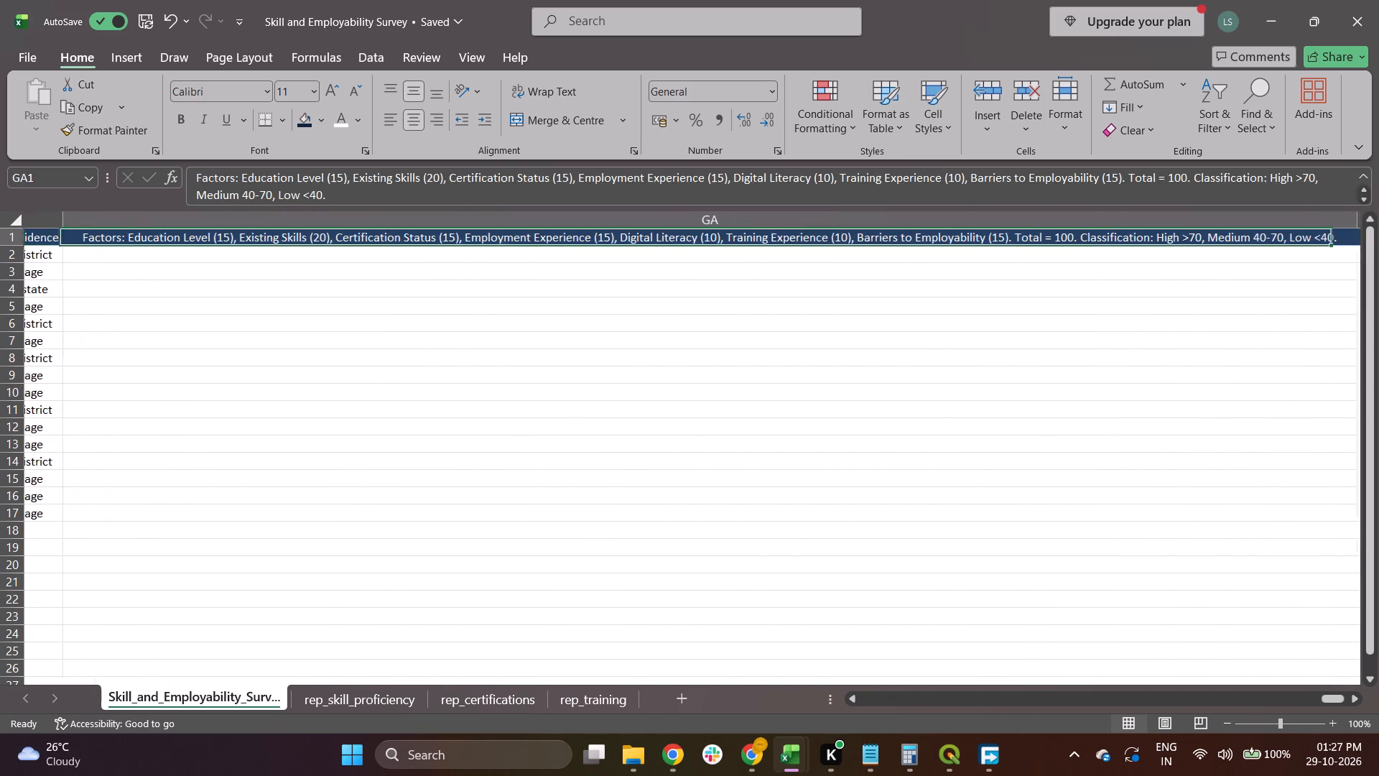
key(Right)
key(Right)
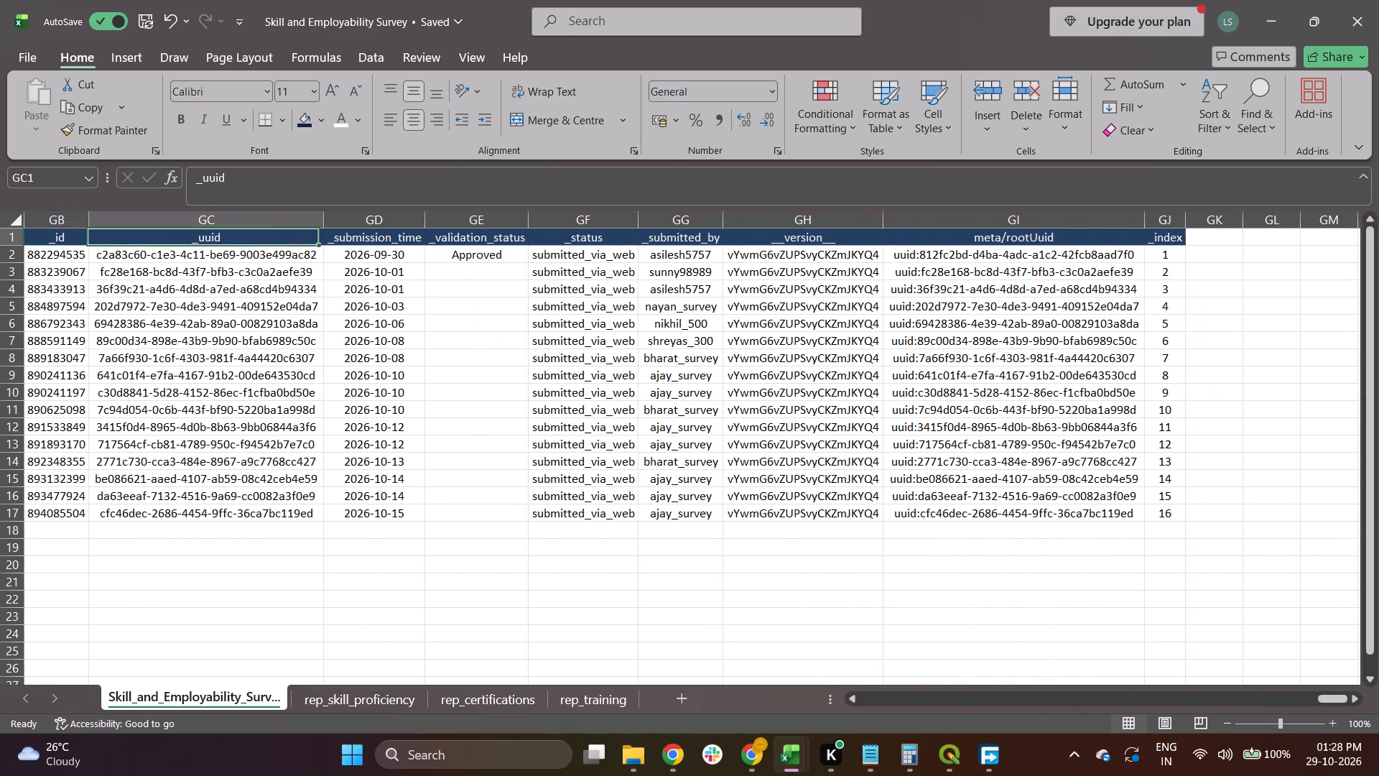
key(Right)
key(Right)
key(Down)
key(Down)
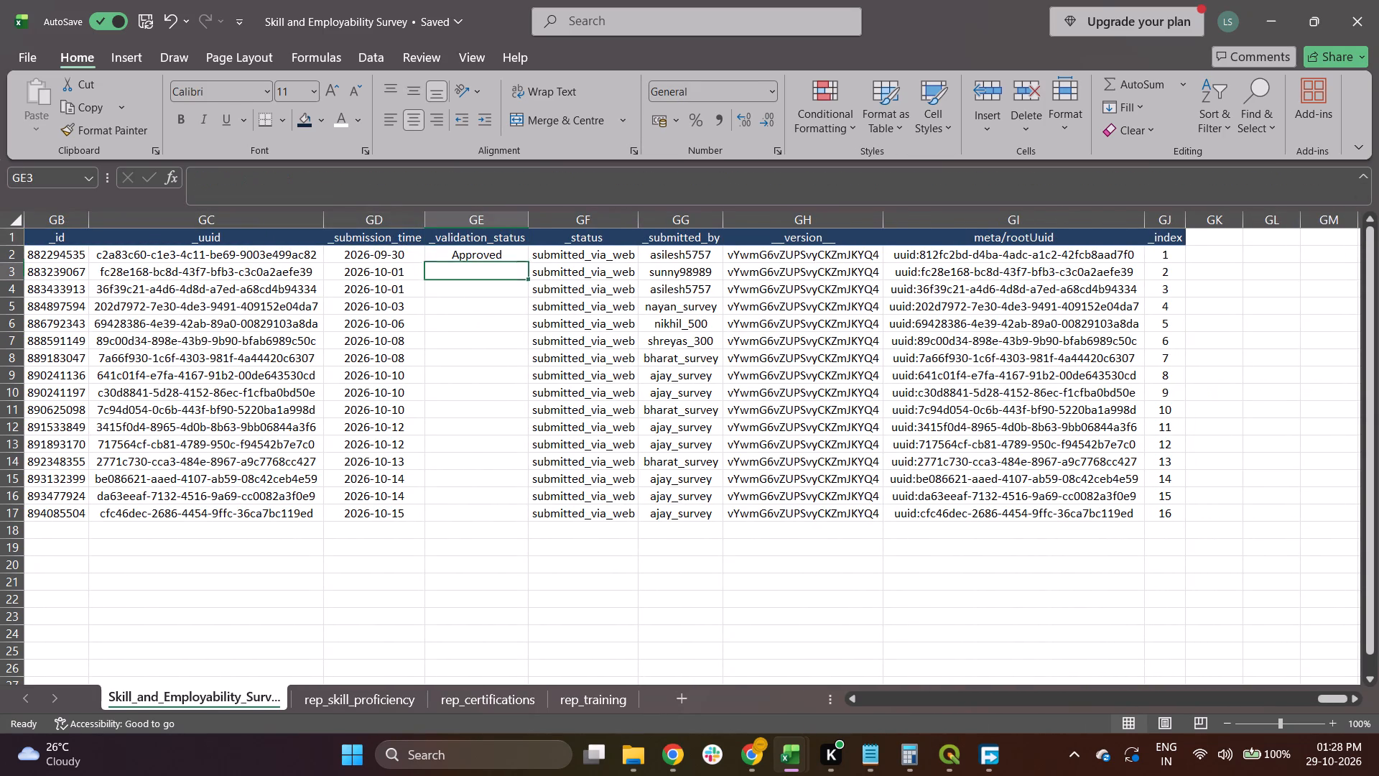
key(shift+n)
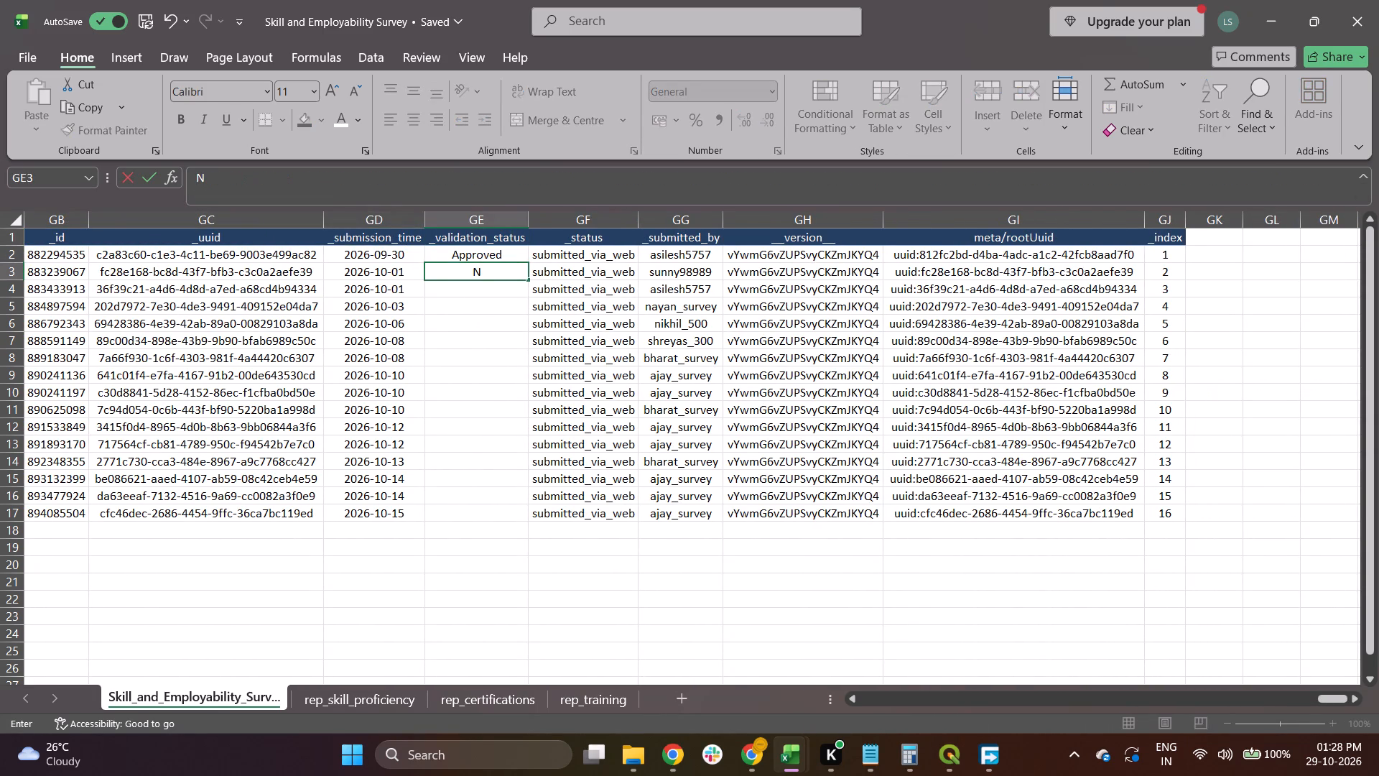
text(/A)
key(Tab)
Copy "N/A" from GE3 down the blank _validation_status cells through GE17.
key(Down)
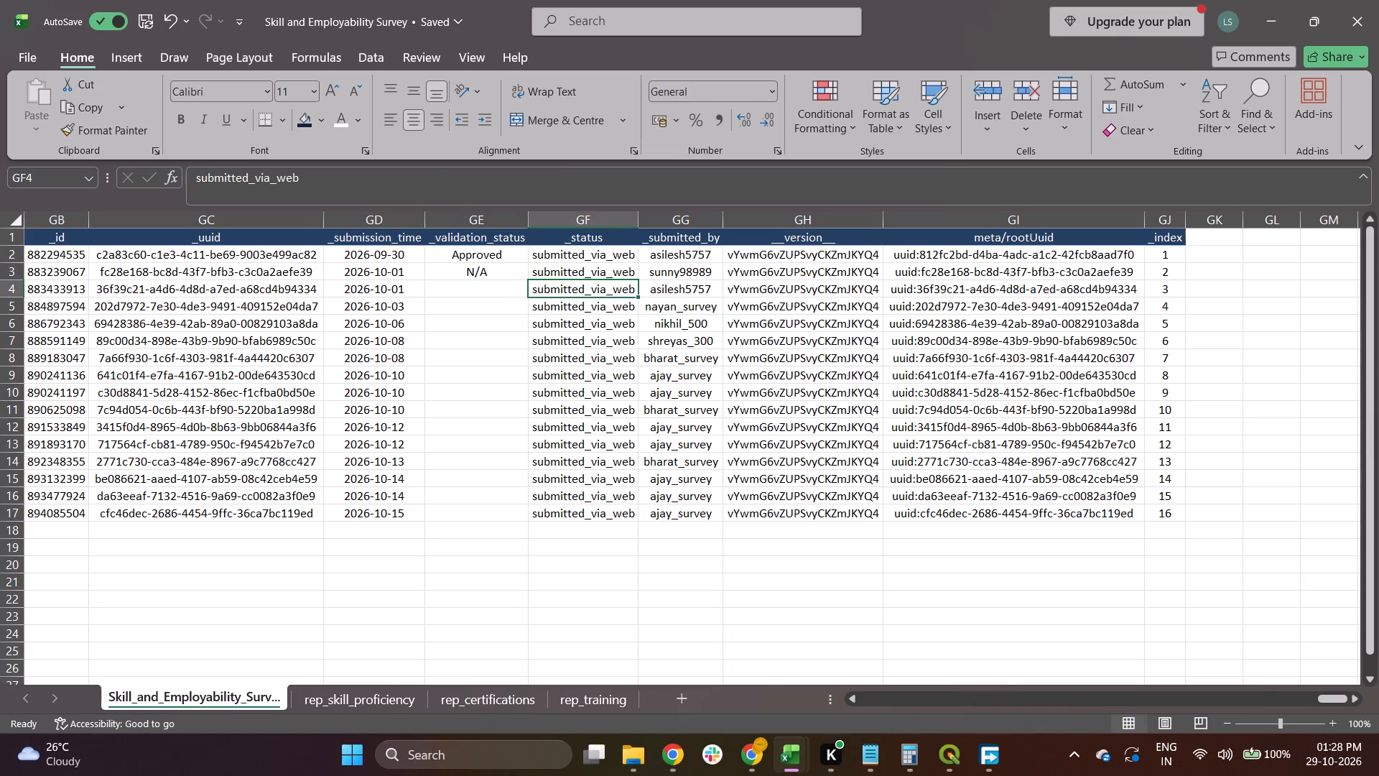
key(Left)
key(Up)
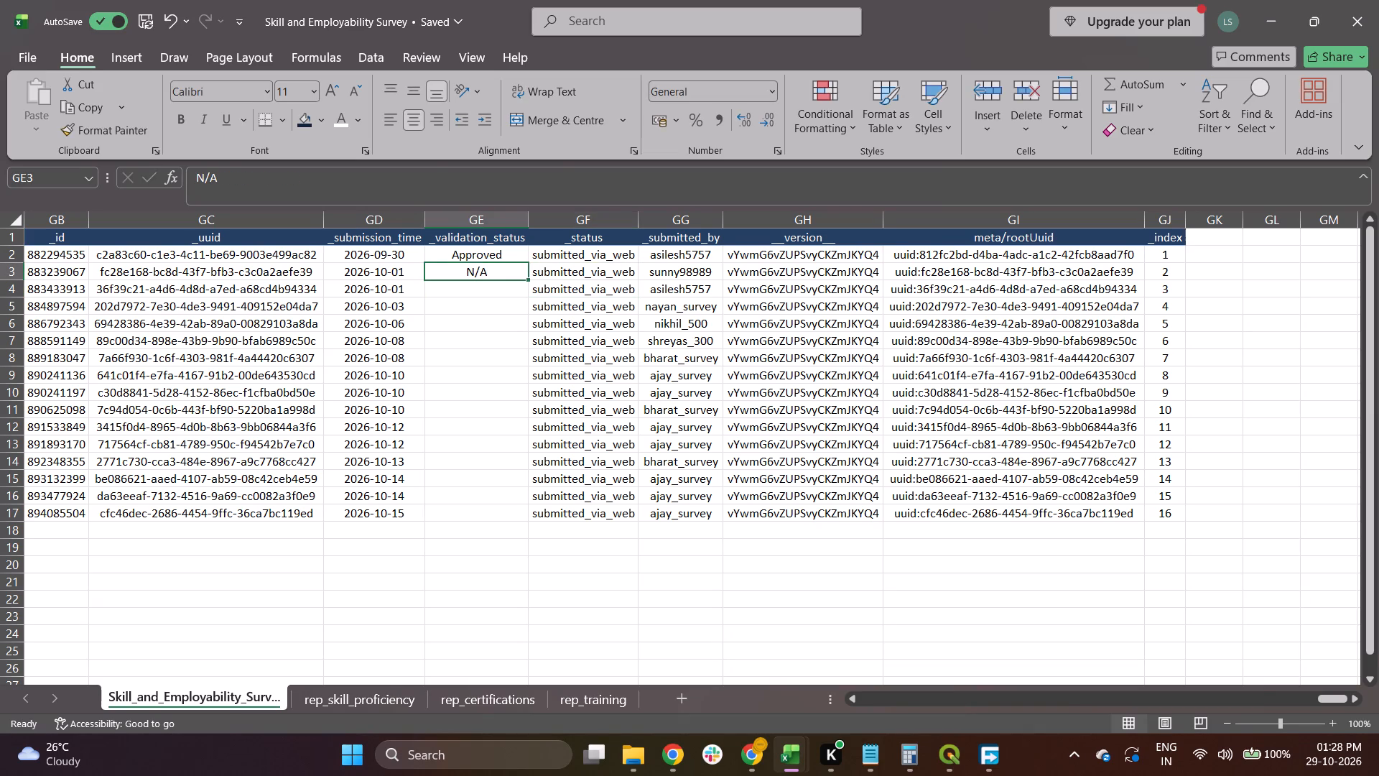
key(ctrl+c)
key(shift+Down)
key(shift+Down)
key(shift+Down)
key(shift+Down)
key(shift+Down)
key(shift+Down)
key(shift+Down)
key(shift+Down)
key(shift+Down)
key(shift+Down)
key(shift+Down)
key(shift+Down)
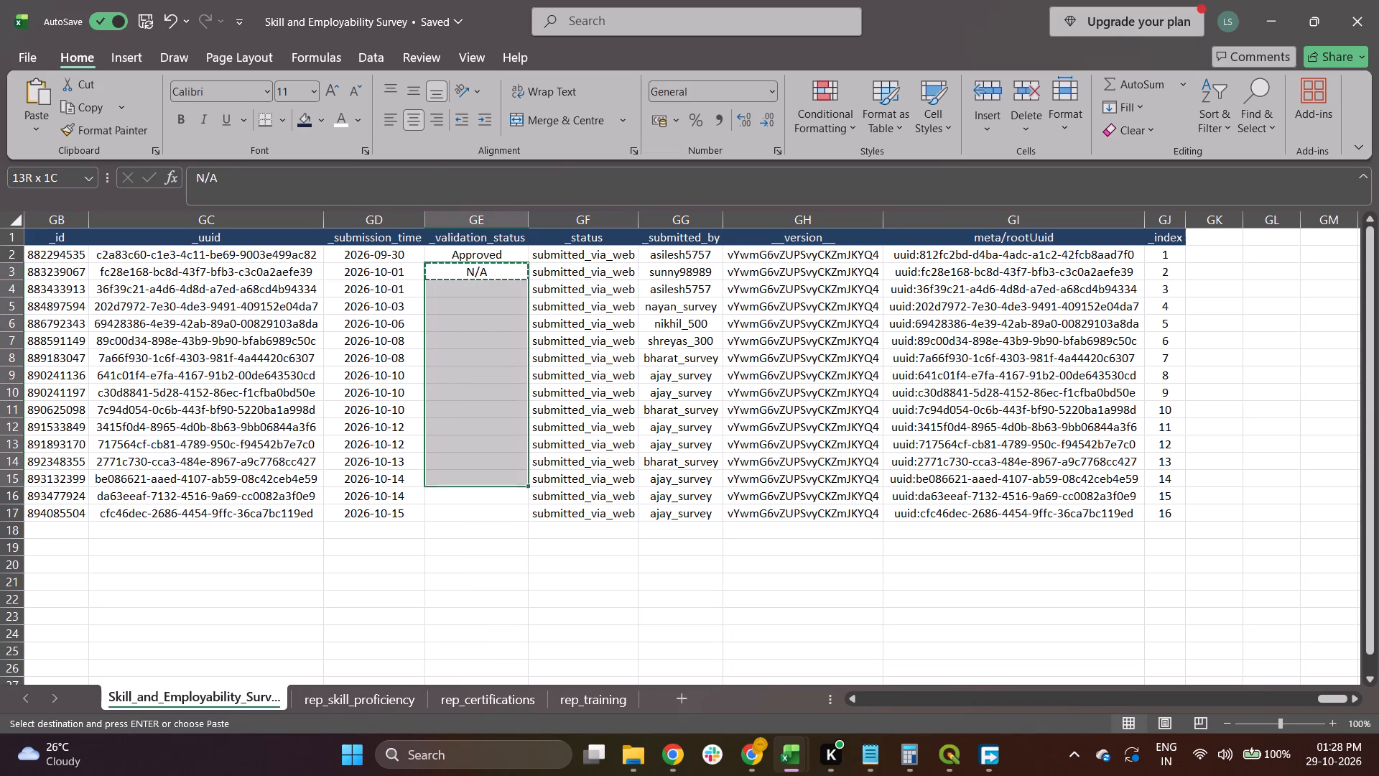
key(shift+Down)
key(shift+Down)
key(ctrl+v)
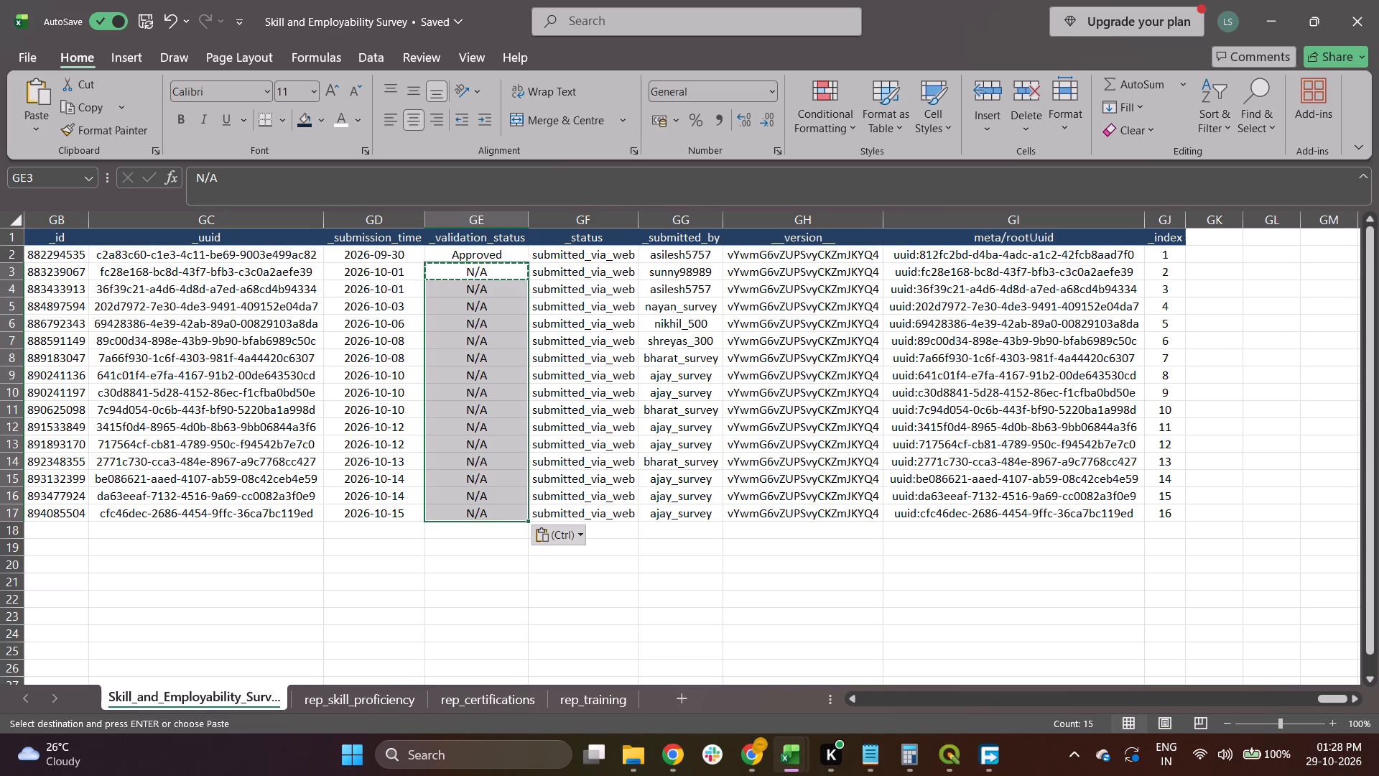
Review the submission metadata columns from _validation_status to the end of the data and back to _submission_time.
key(Up)
key(Right)
key(Right)
key(Right)
key(Right)
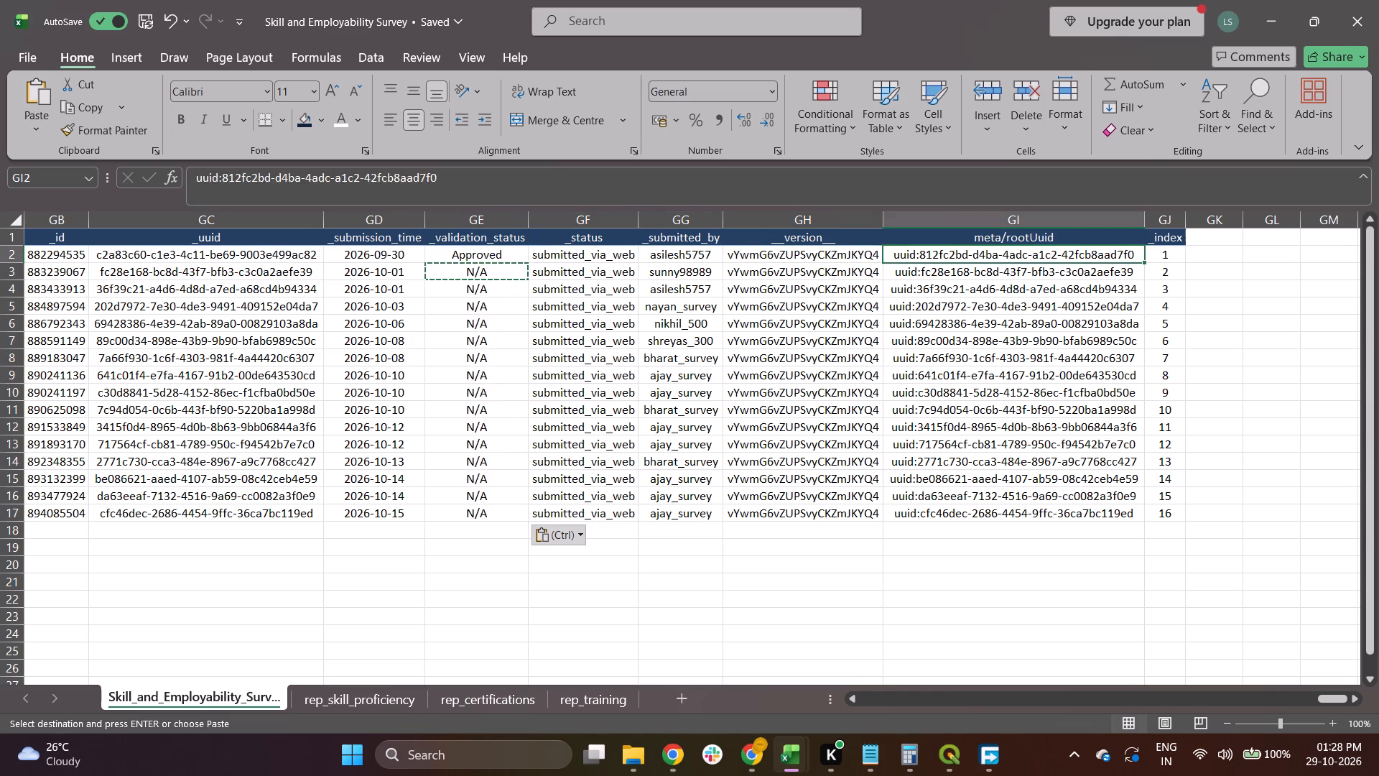
key(Right)
key(Right)
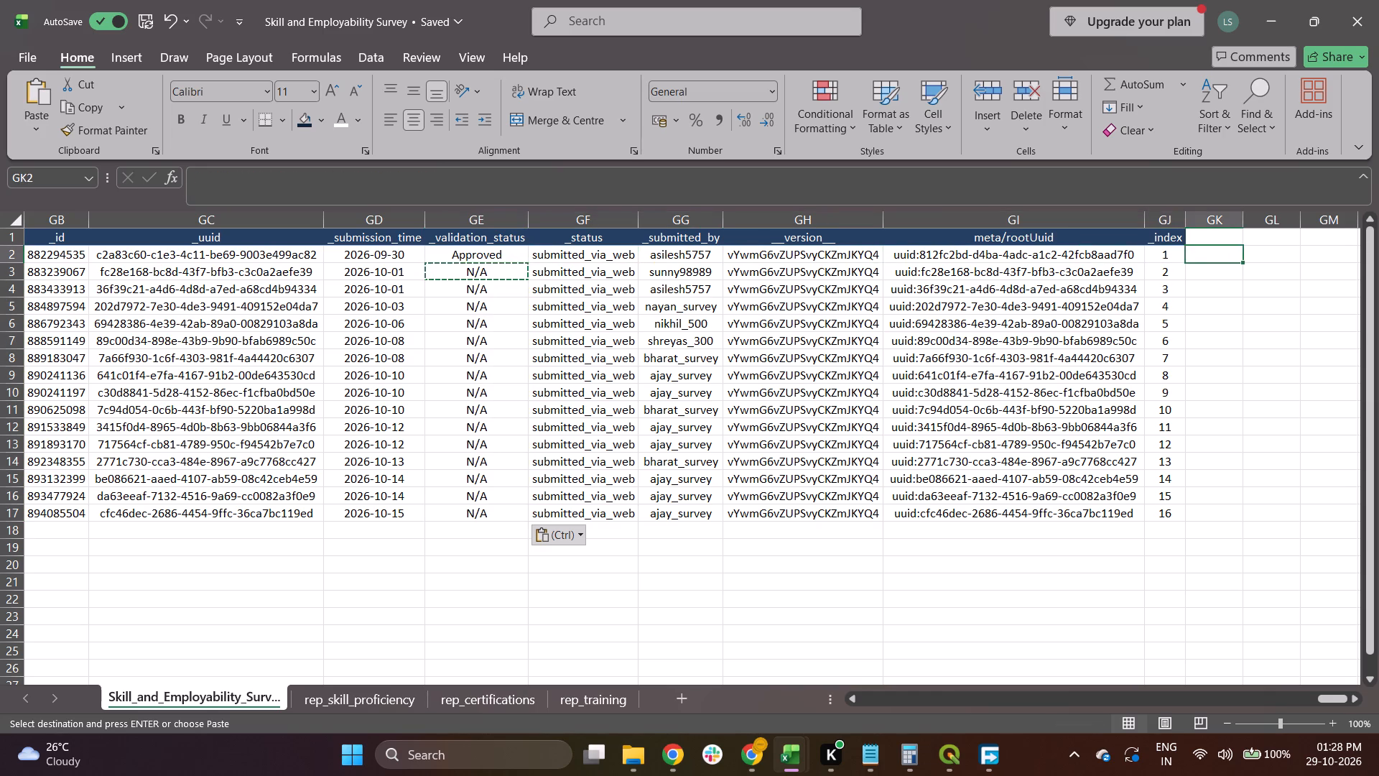
key(Left)
key(Left)
key(Left)
key(Left)
key(Left)
key(Left)
key(Left)
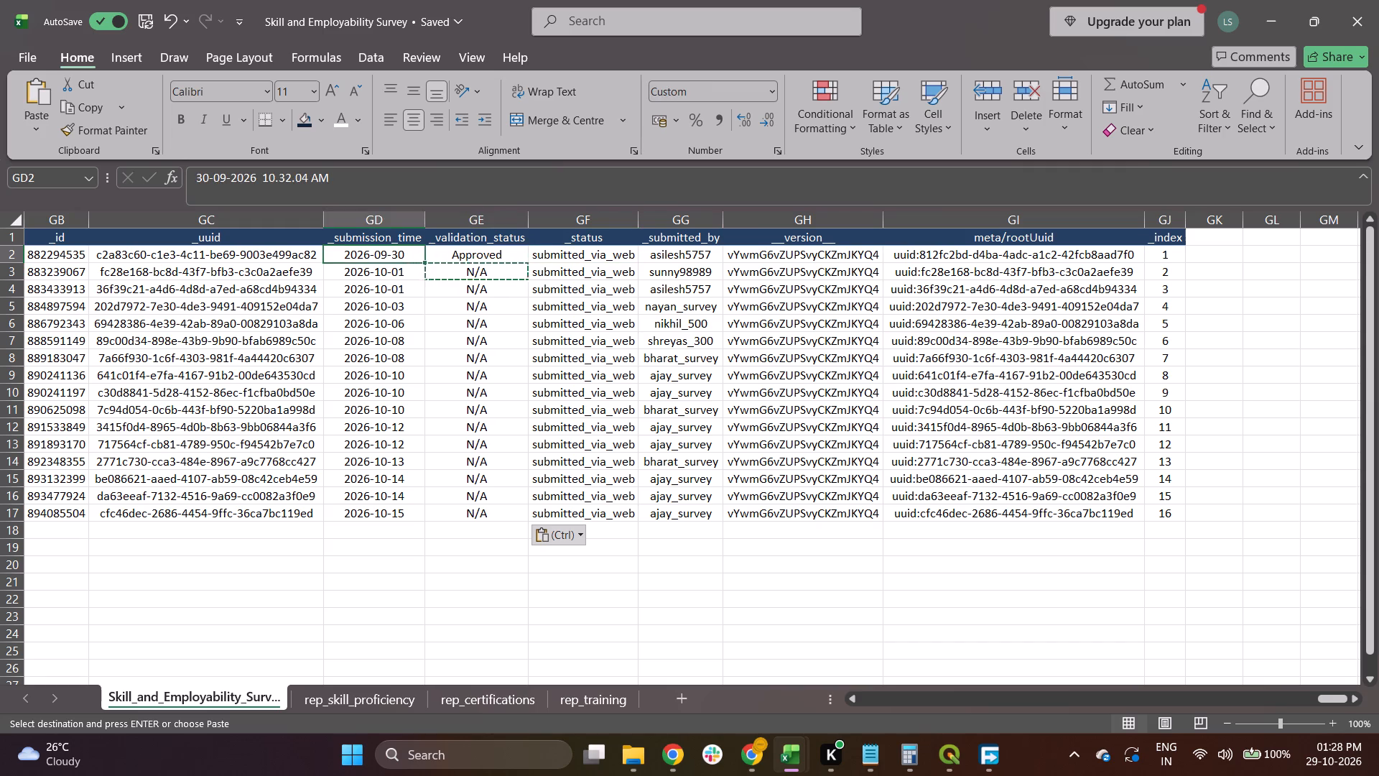
Rename the _uuid heading in GC1 as "Uuid", dropping the leading underscore.
key(Left)
key(Up)
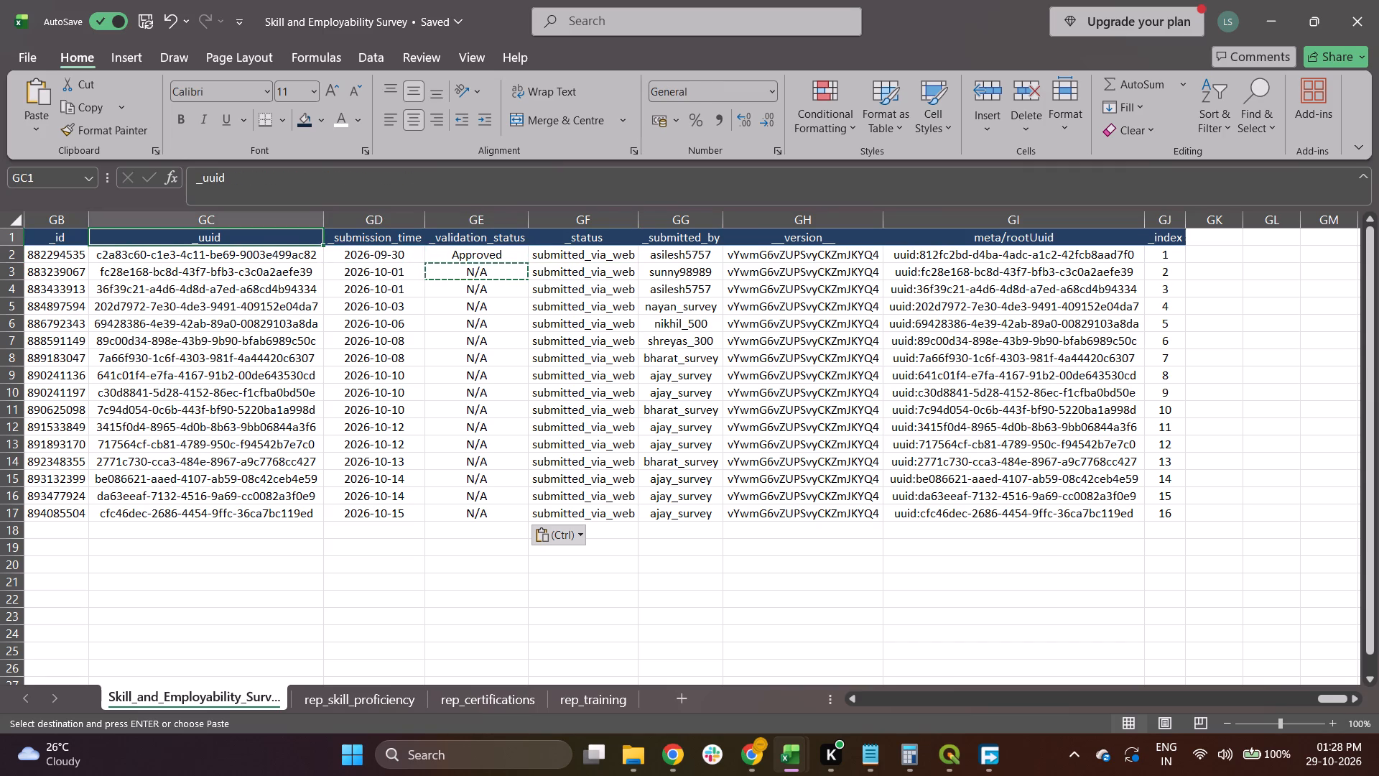
click(206, 177)
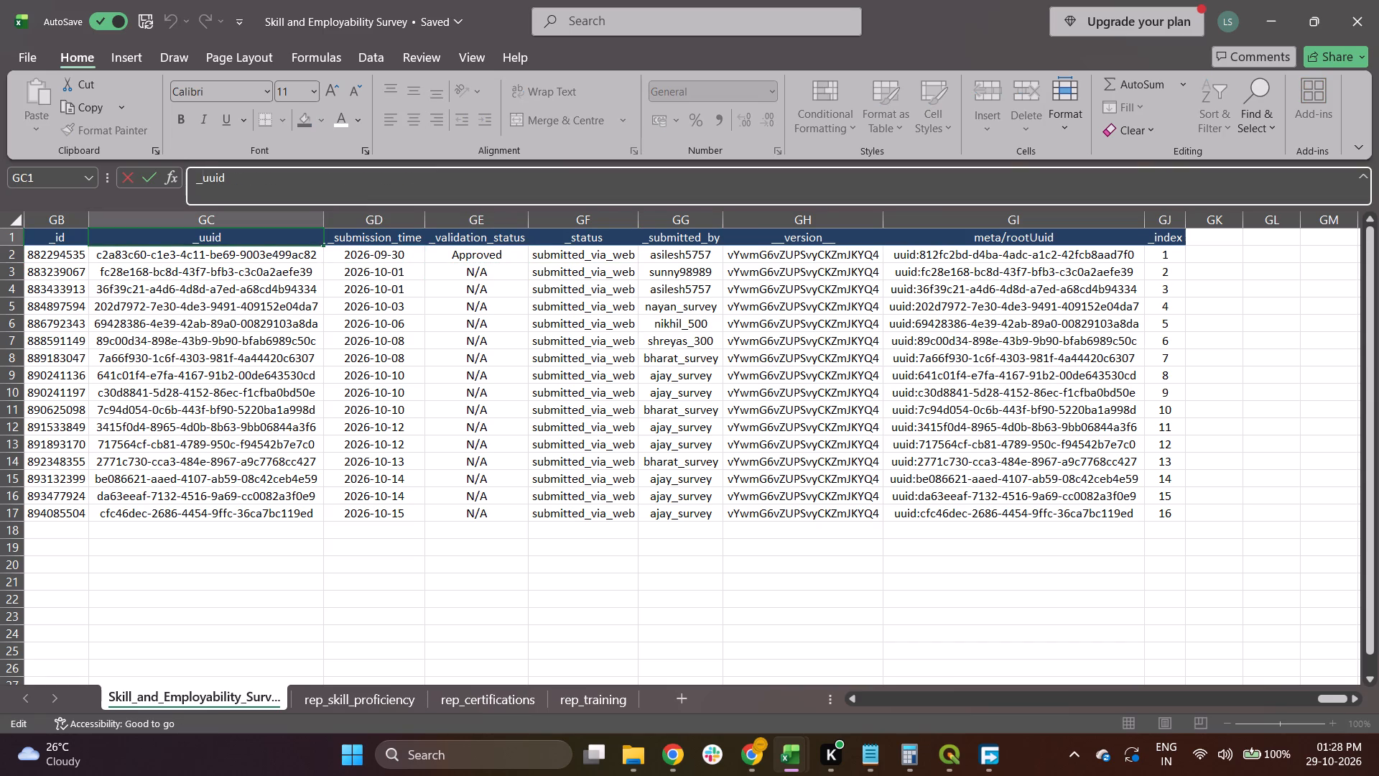
key(BackSpace)
key(BackSpace)
key(BackSpace)
key(shift+u)
key(Right)
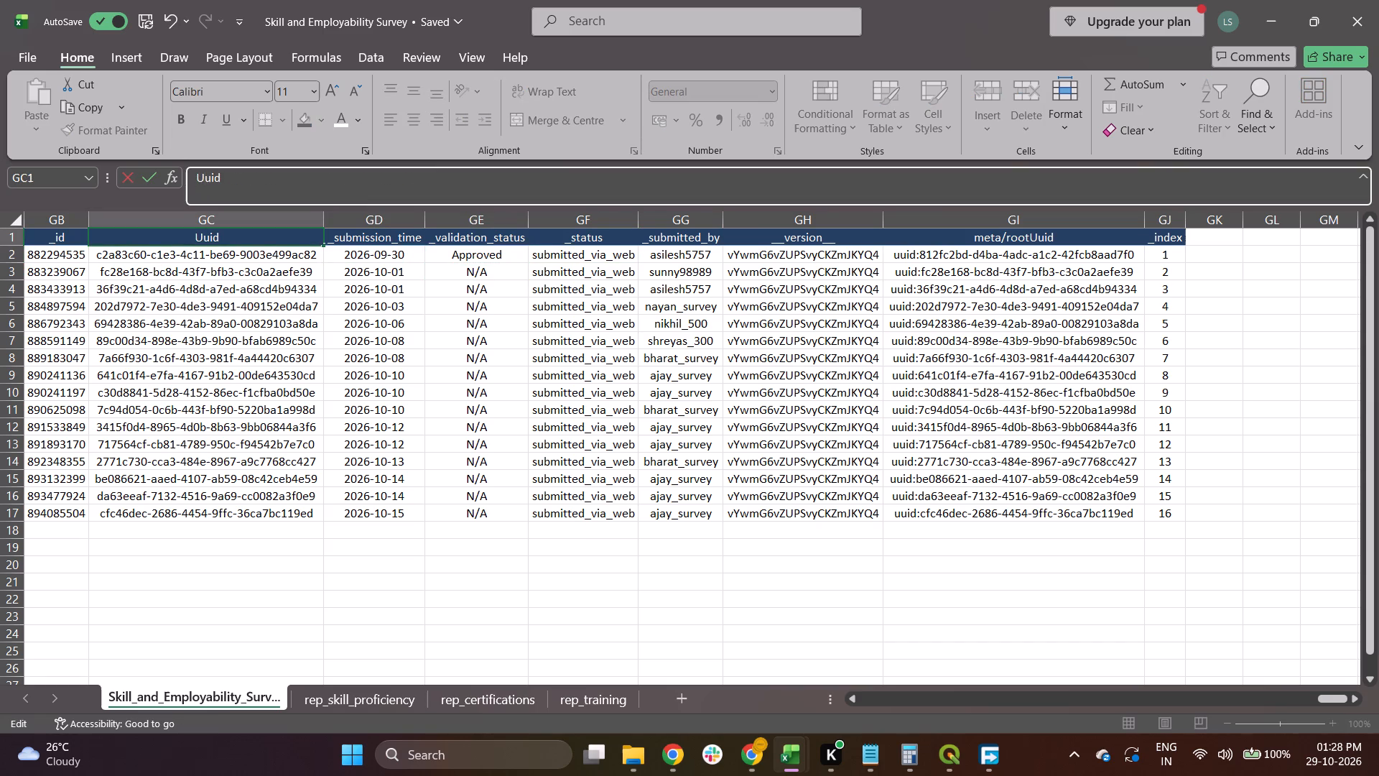
key(Tab)
Rename the _submission_time heading in GD1 as "Submission Time", with a space in place of the underscore.
click(206, 177)
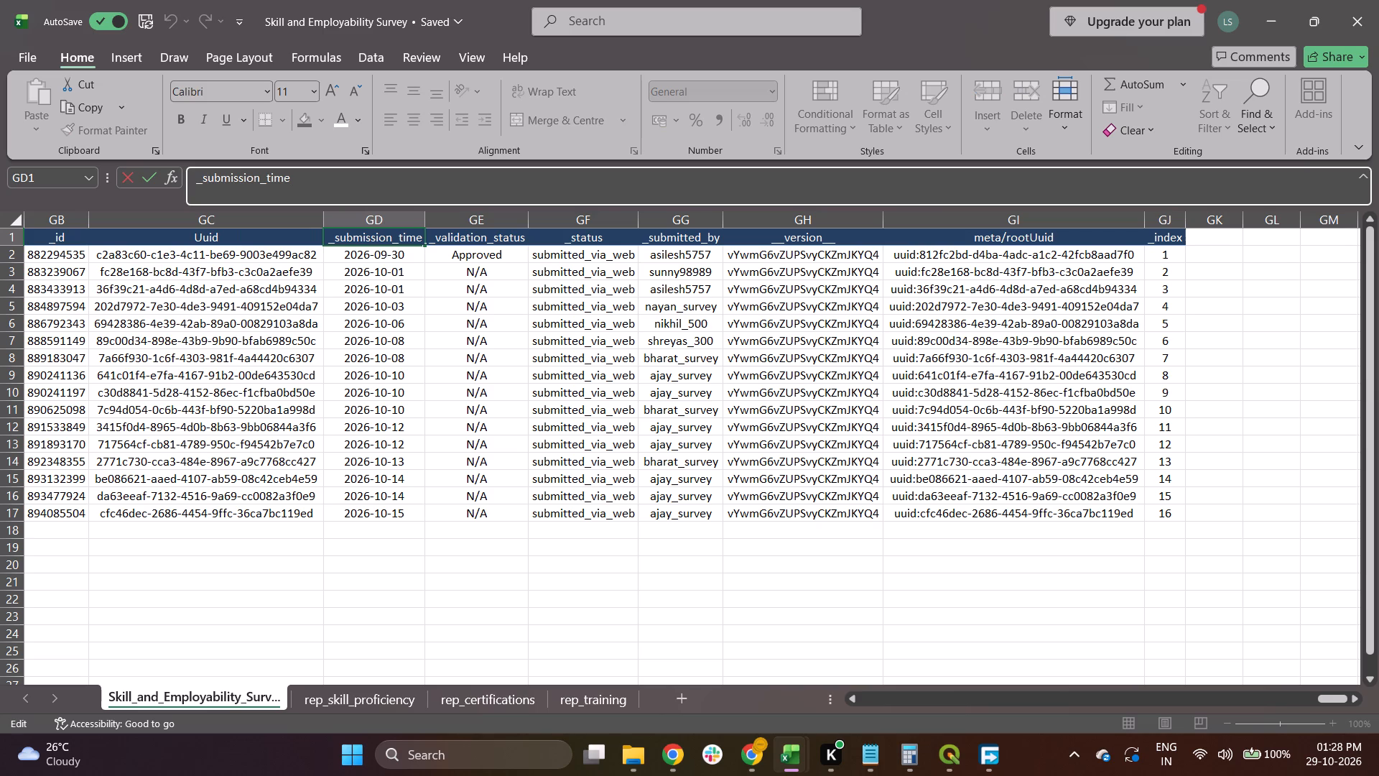
key(BackSpace)
key(BackSpace)
key(shift+s)
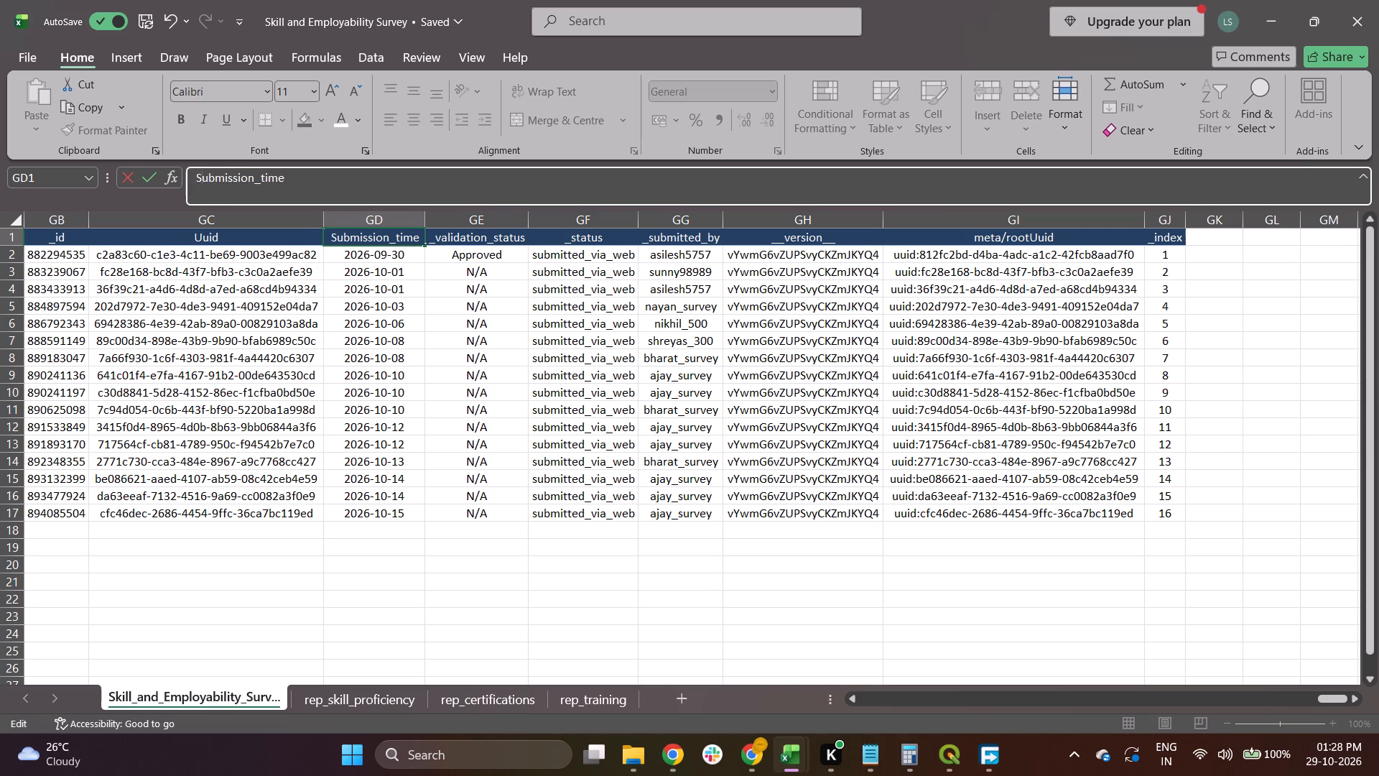
key(Tab)
key(Left)
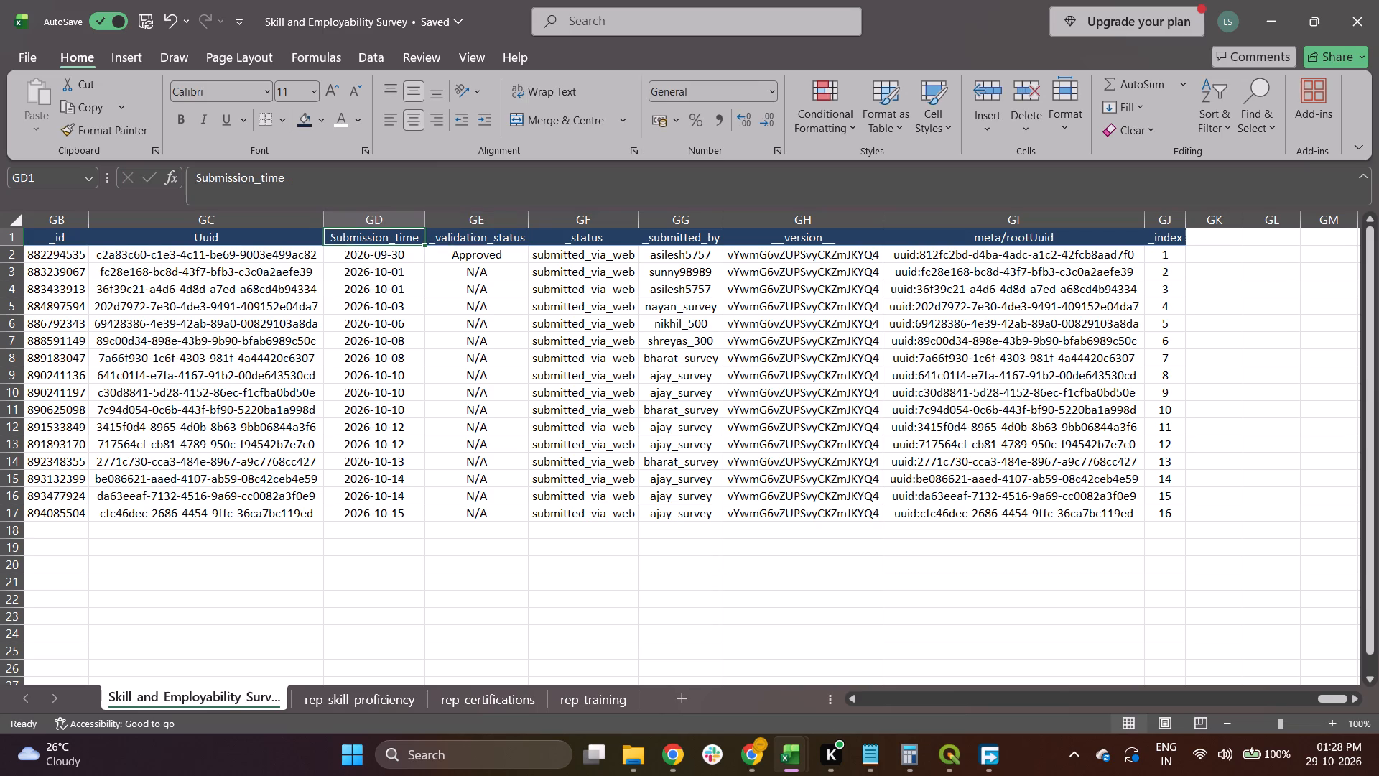
click(266, 182)
key(BackSpace)
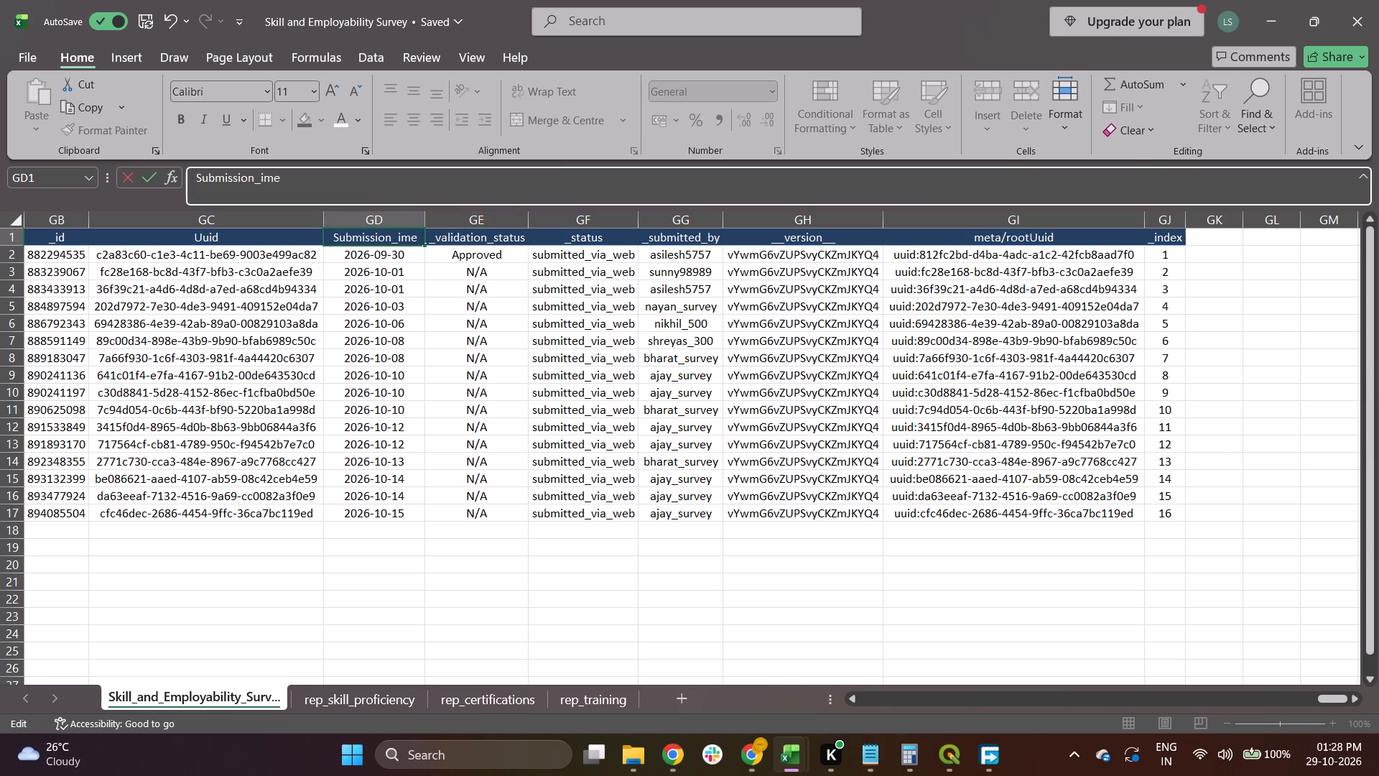
key(BackSpace)
key(space)
text(T)
key(Tab)
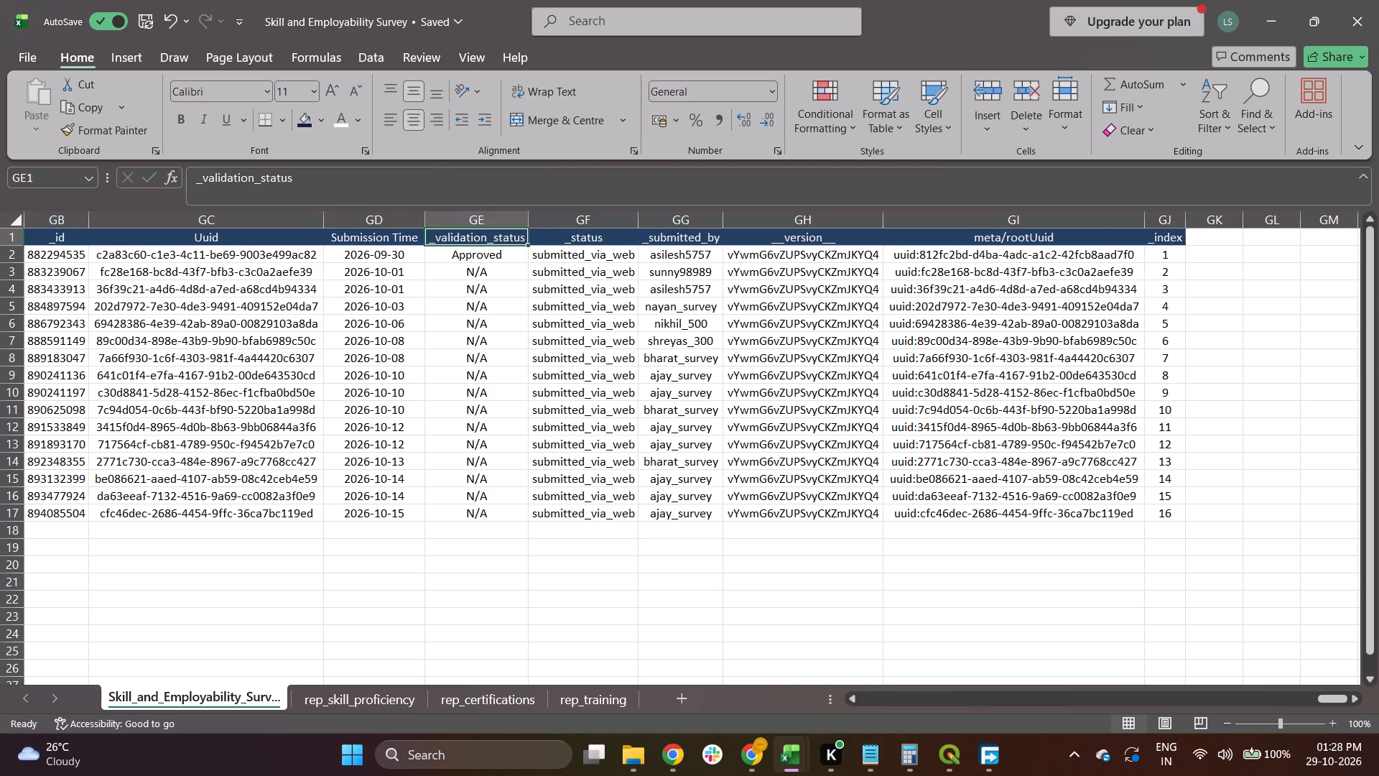
Rename the _validation_status heading in GE1 as "Validation Status", dropping the leading underscore and using a space between the words.
click(264, 175)
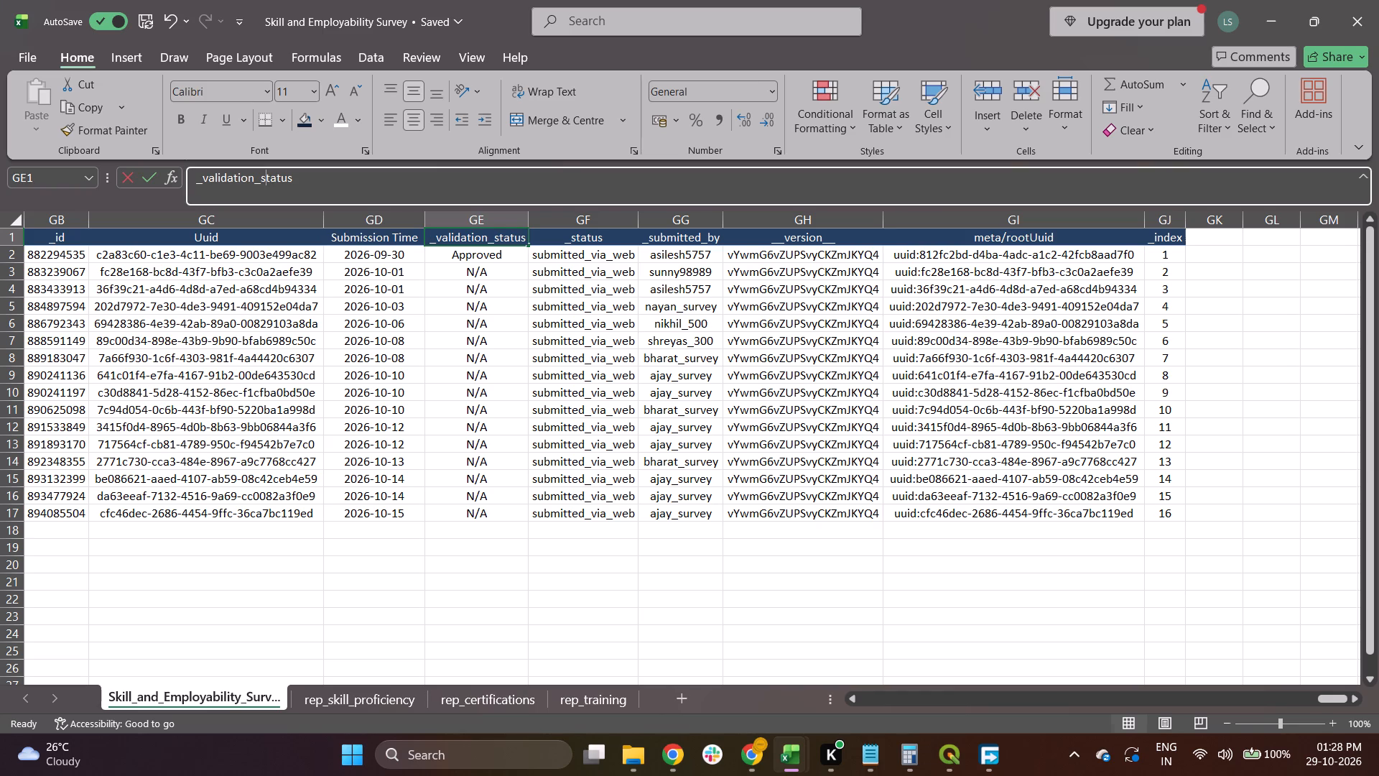
key(BackSpace)
key(BackSpace)
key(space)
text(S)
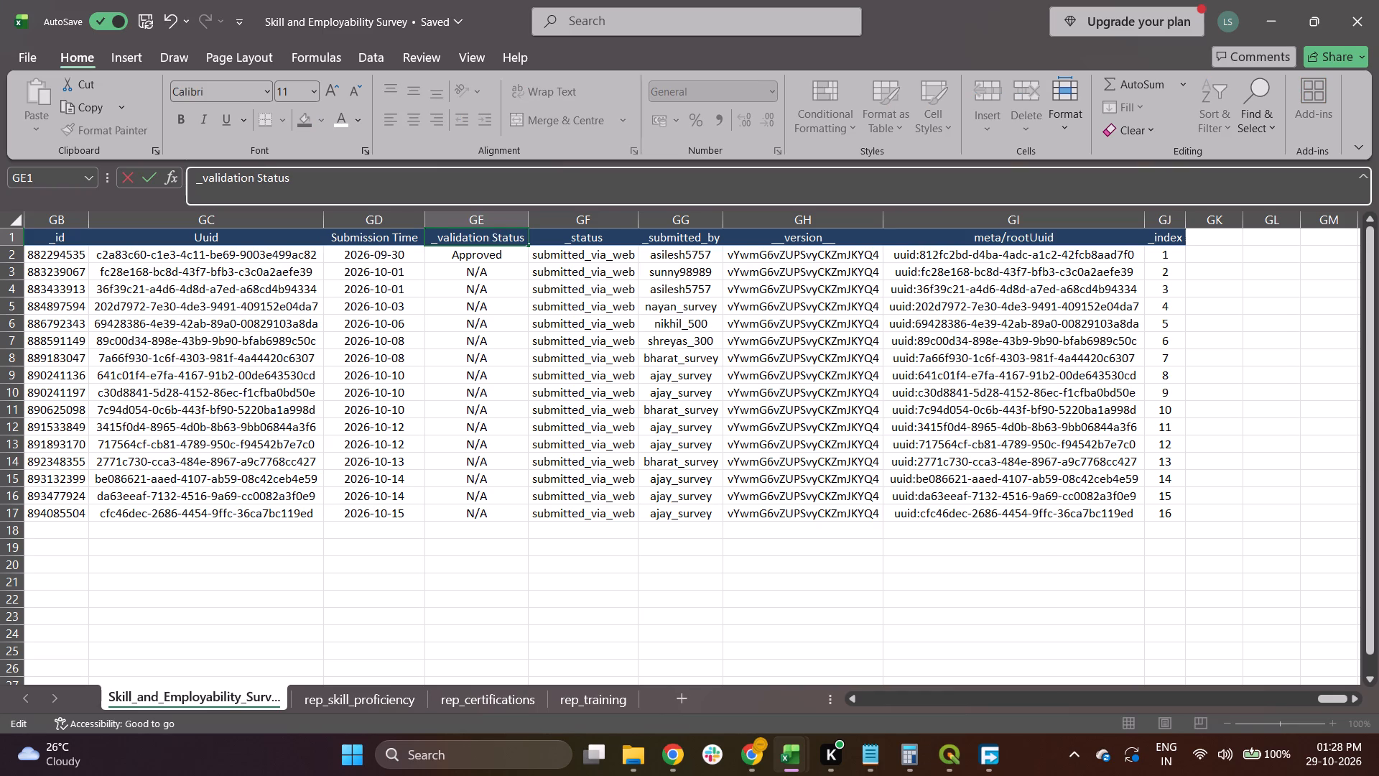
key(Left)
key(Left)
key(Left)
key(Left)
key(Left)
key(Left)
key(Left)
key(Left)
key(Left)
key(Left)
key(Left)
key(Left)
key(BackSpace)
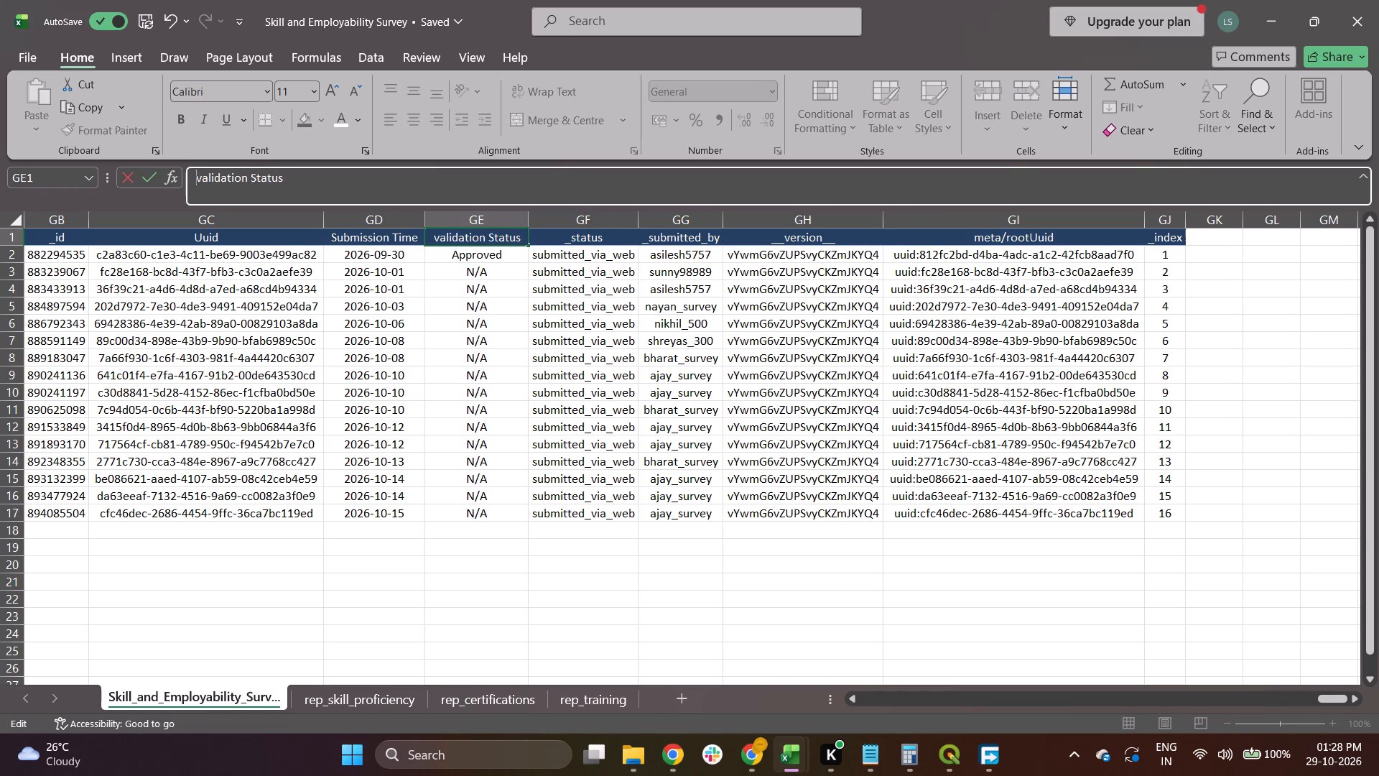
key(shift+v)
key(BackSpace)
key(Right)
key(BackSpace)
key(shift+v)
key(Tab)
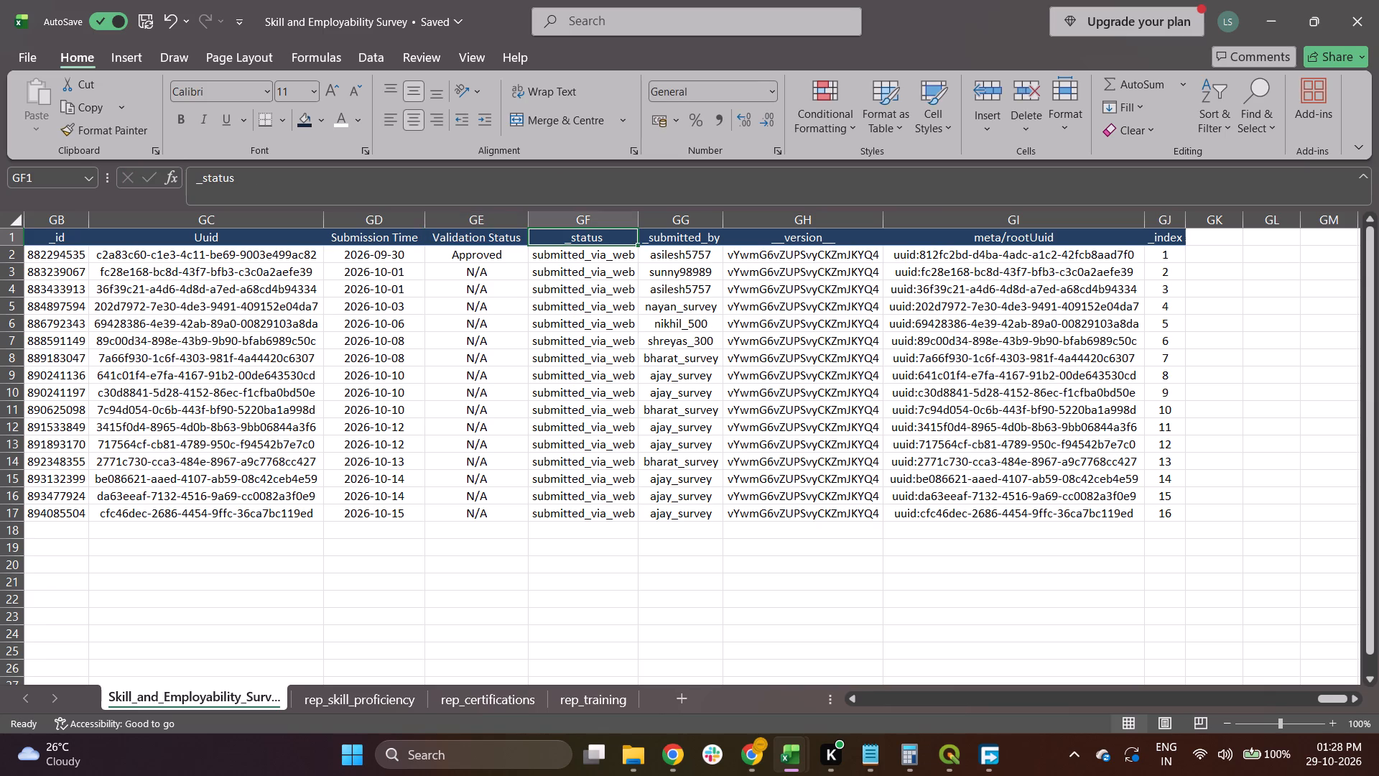
Rename the _status heading in GF1 as "Status", dropping the leading underscore.
click(206, 180)
key(BackSpace)
key(BackSpace)
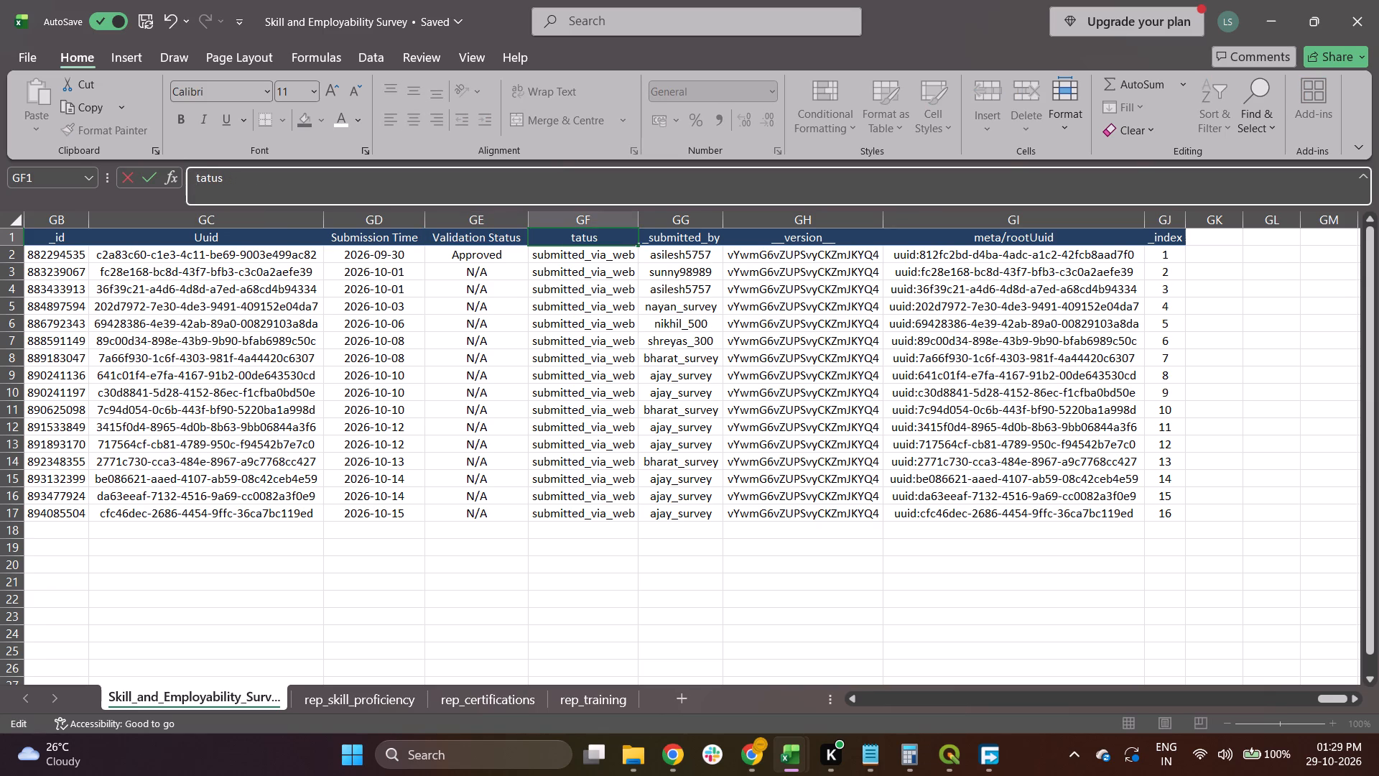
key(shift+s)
key(Tab)
Rename the _submitted_by heading in GG1 as "Submitted by", dropping the leading underscore and using a space between the words.
click(206, 180)
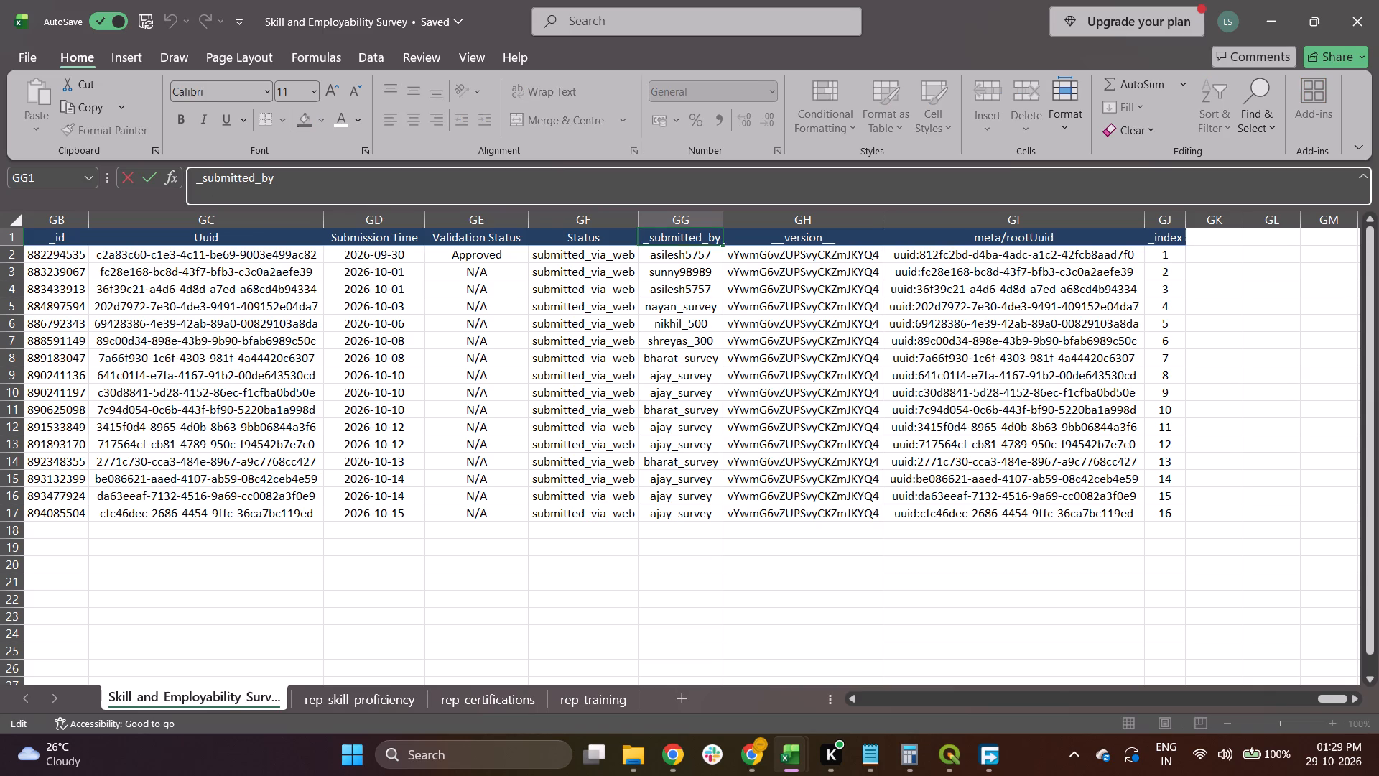
key(BackSpace)
key(BackSpace)
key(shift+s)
key(Right)
key(Right)
key(Right)
key(Right)
key(Right)
key(Right)
key(Right)
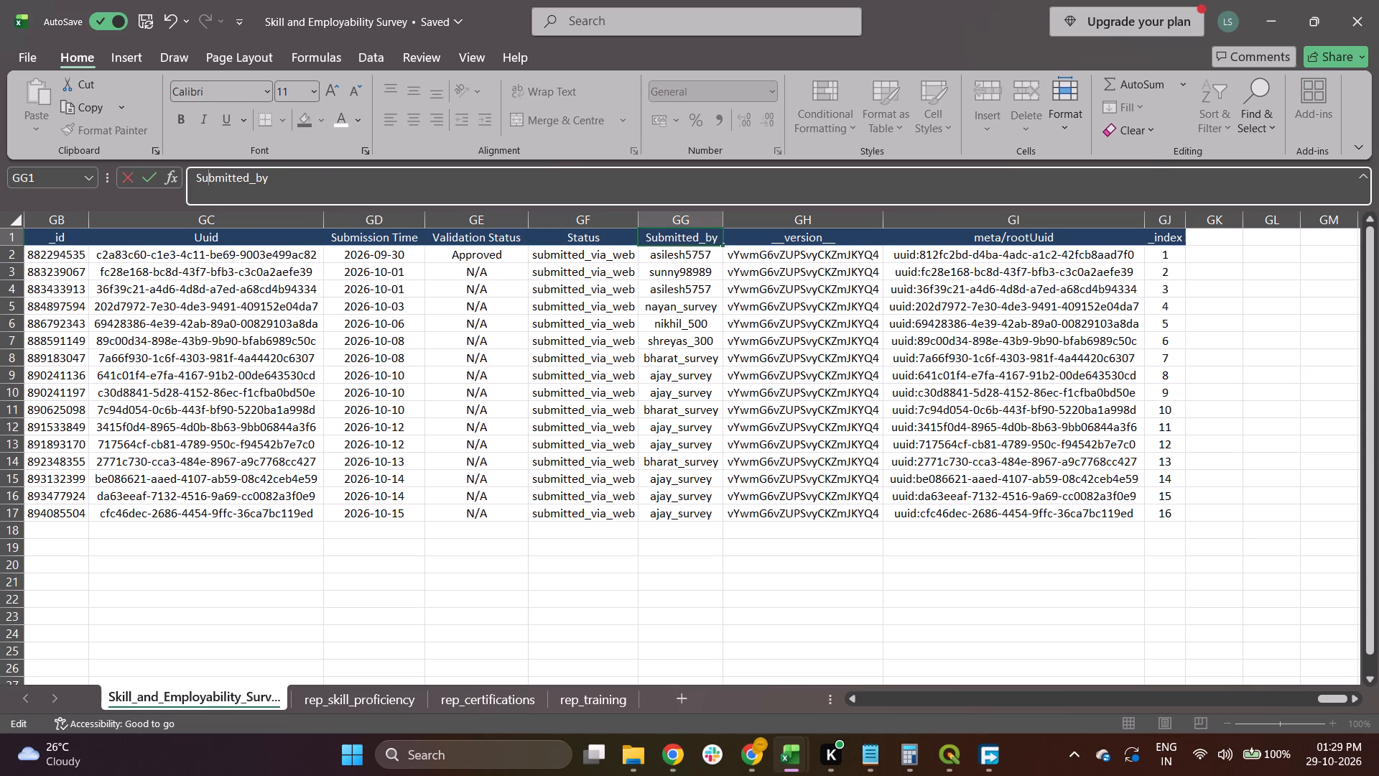
key(Right)
key(Right)
key(Right)
key(Left)
key(BackSpace)
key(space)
key(Tab)
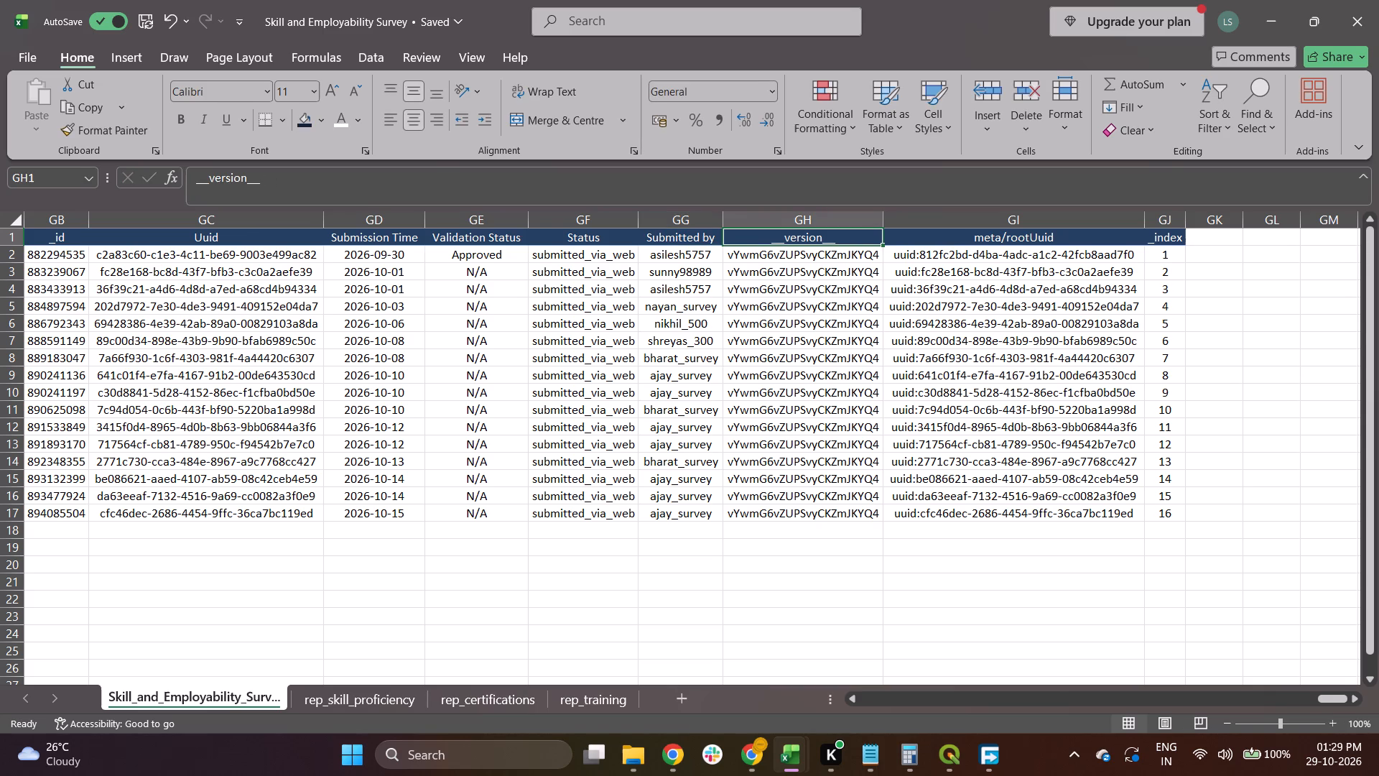
Clean up the start of the __version__ heading in GH1, removing one leading underscore and the lowercase "v".
key(Right)
key(Left)
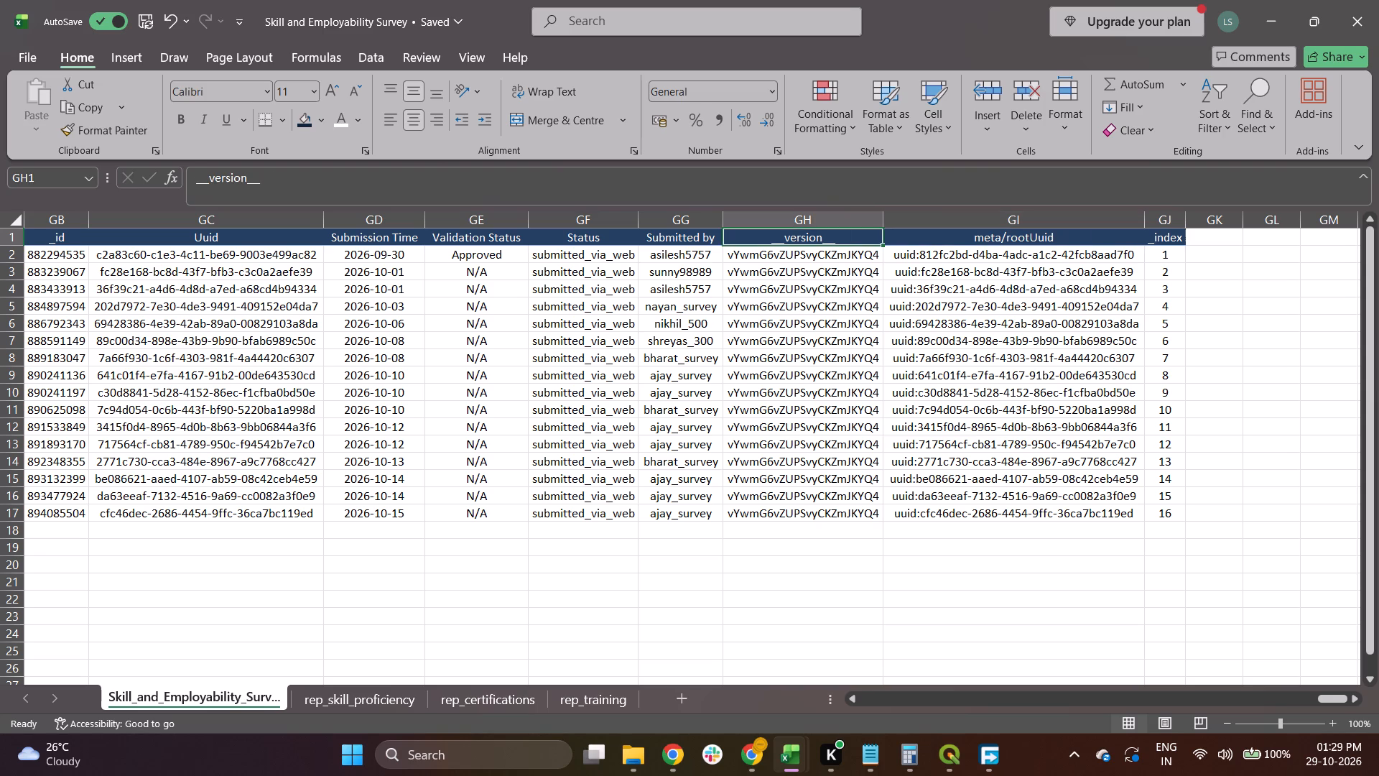
click(213, 176)
key(BackSpace)
key(BackSpace)
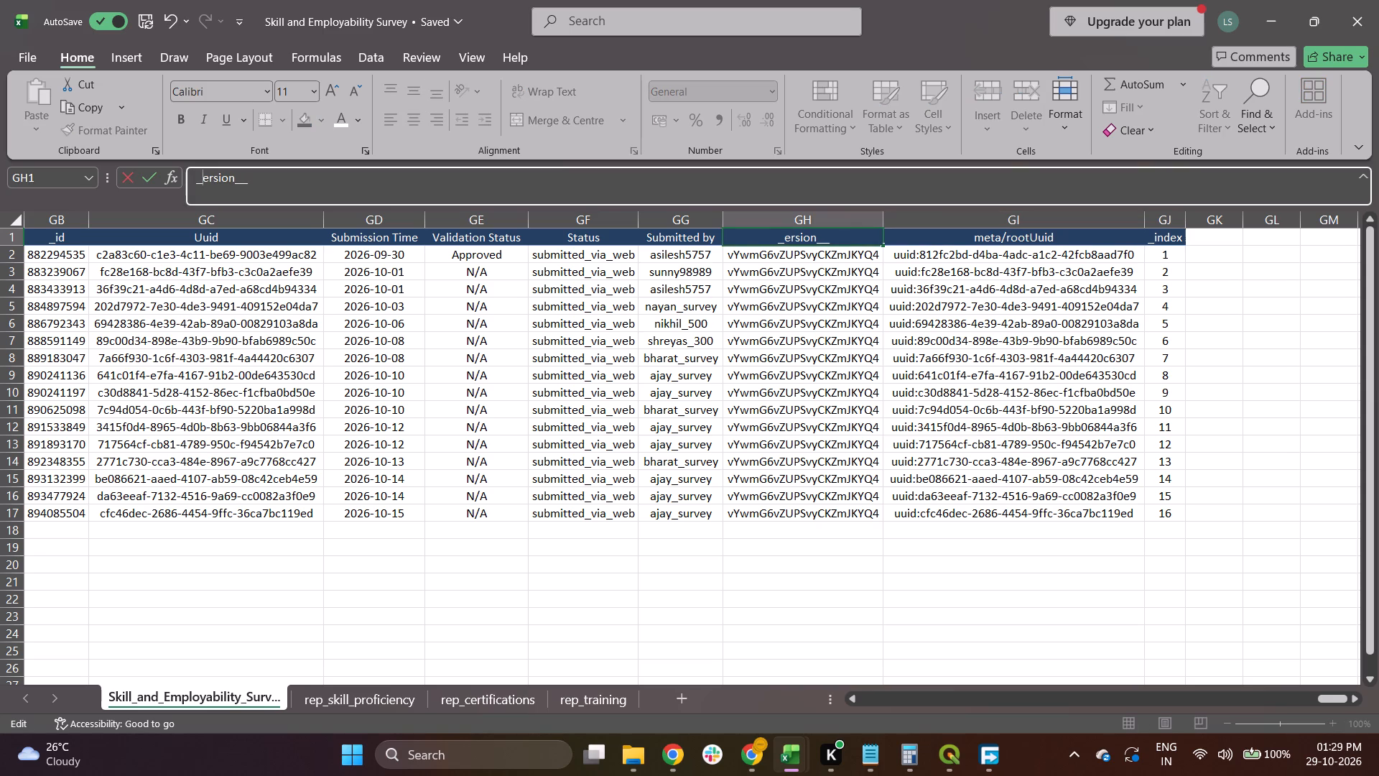
Rename the heading in GH1 as "Version", removing the underscores before and after it.
key(BackSpace)
key(BackSpace)
key(shift+v)
key(Right)
key(Right)
key(Right)
key(Right)
key(Right)
key(Right)
key(Right)
key(Right)
key(BackSpace)
key(BackSpace)
key(Tab)
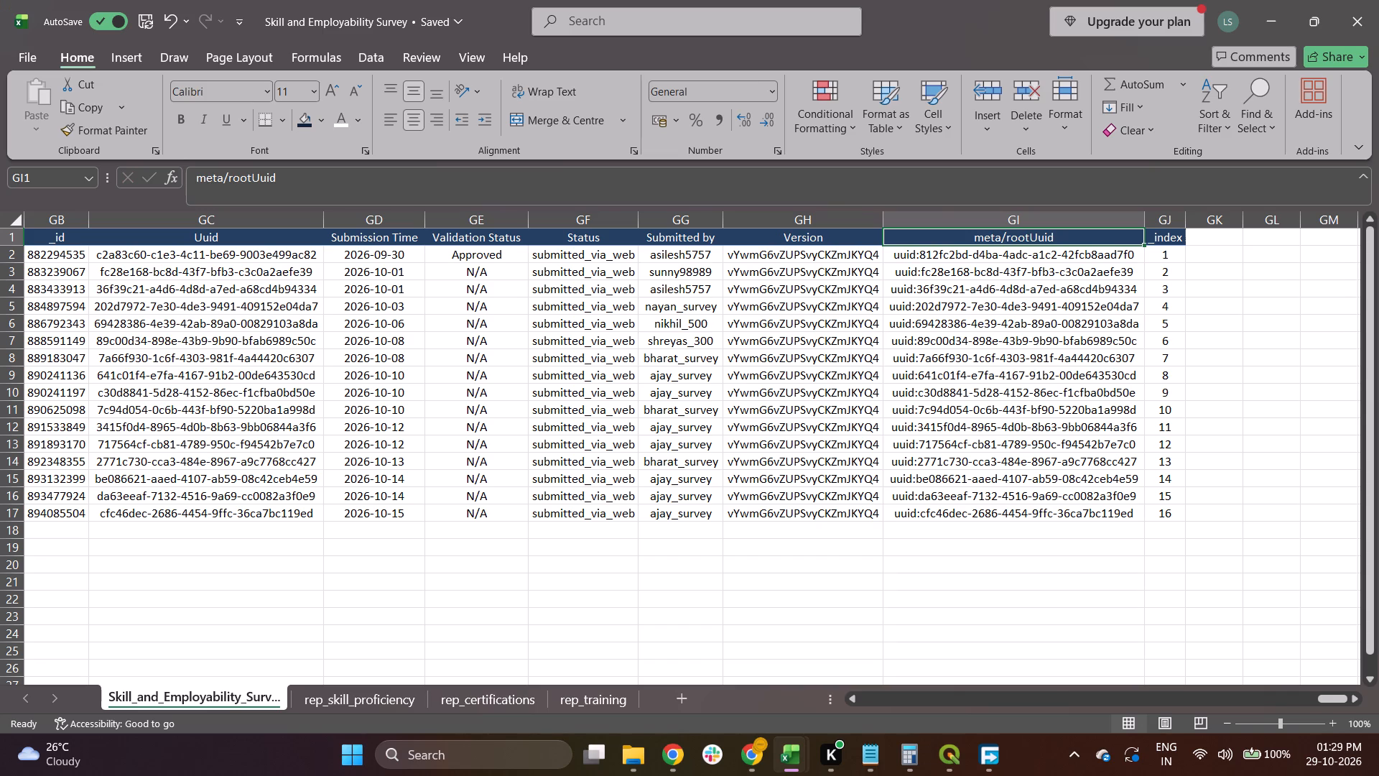
Rename the meta/rootUuid heading in GI1 as "Meta/RootUuid", capitalising the first letter of each part.
click(213, 176)
key(Left)
key(BackSpace)
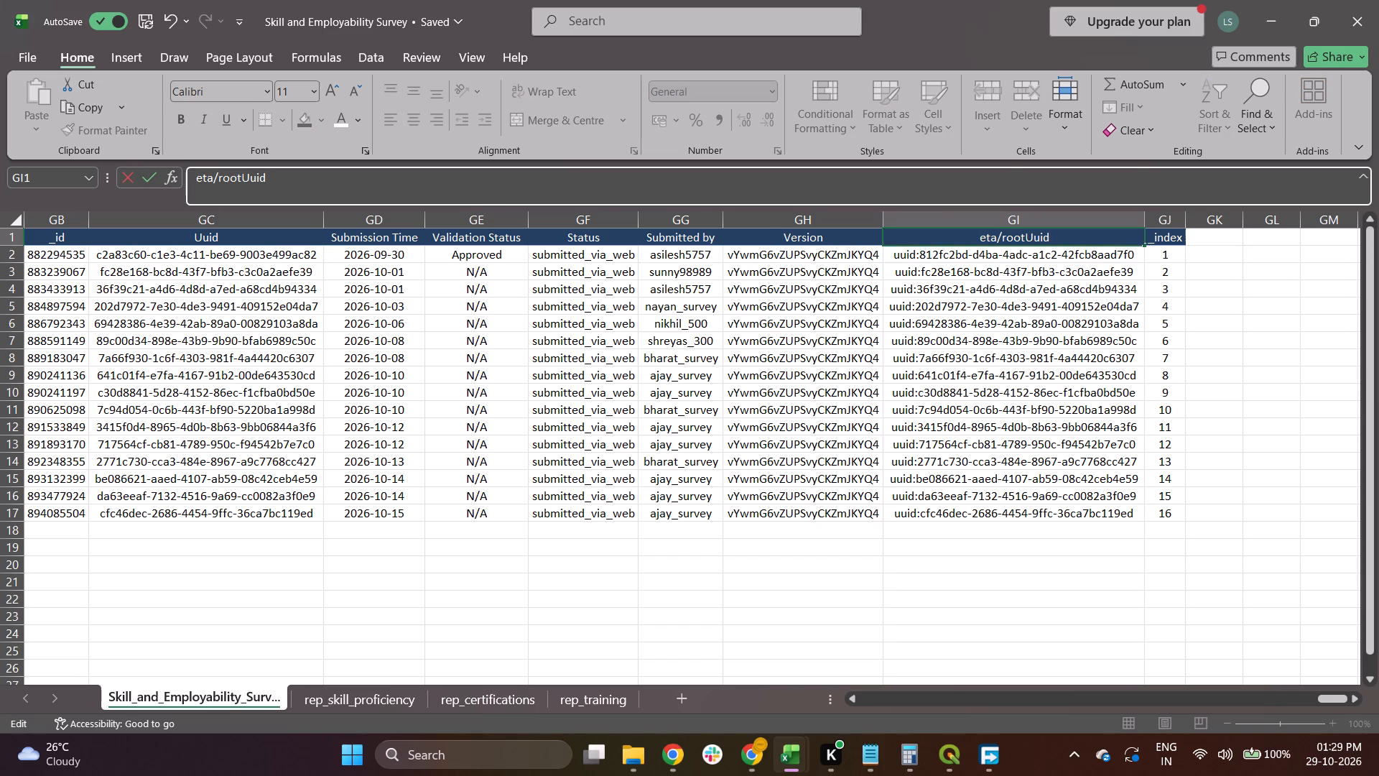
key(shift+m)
key(Right)
key(Right)
key(Right)
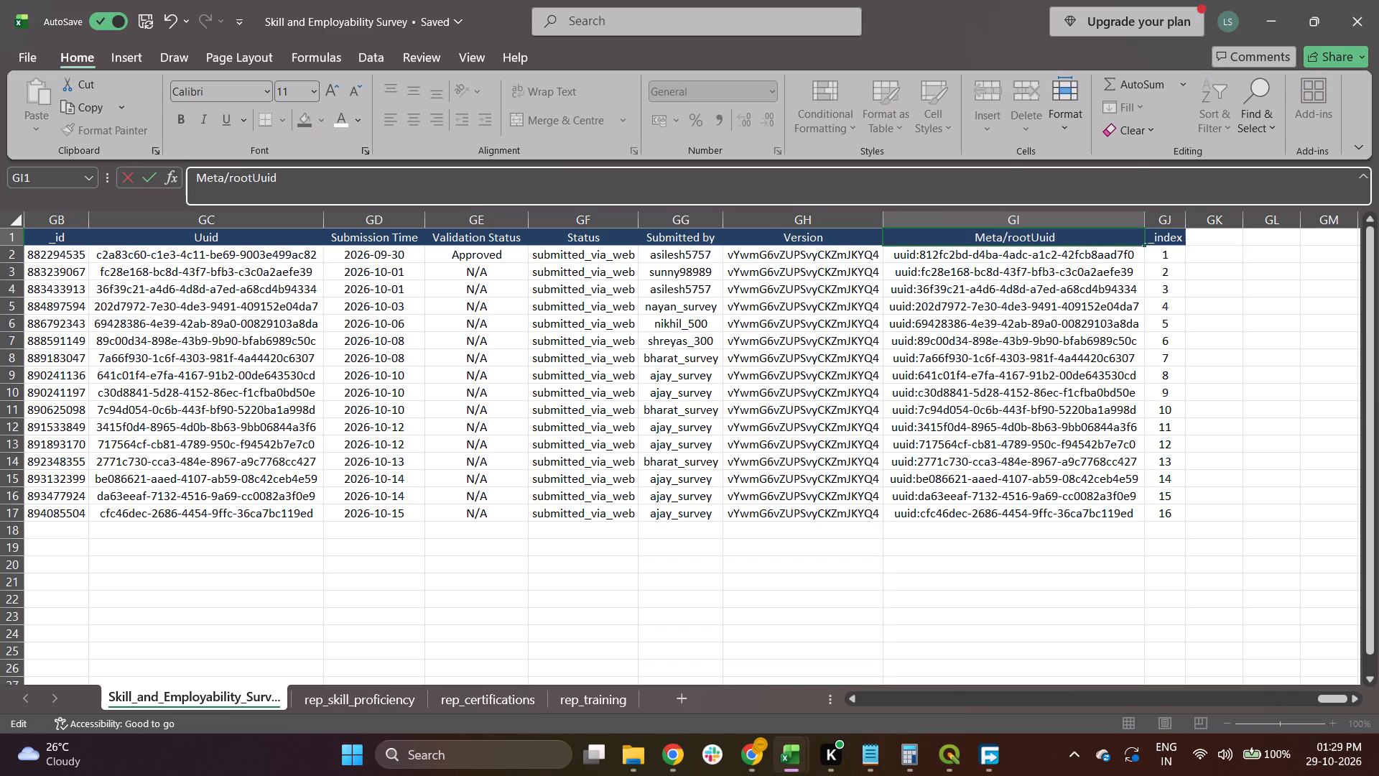
key(Right)
key(Right)
key(BackSpace)
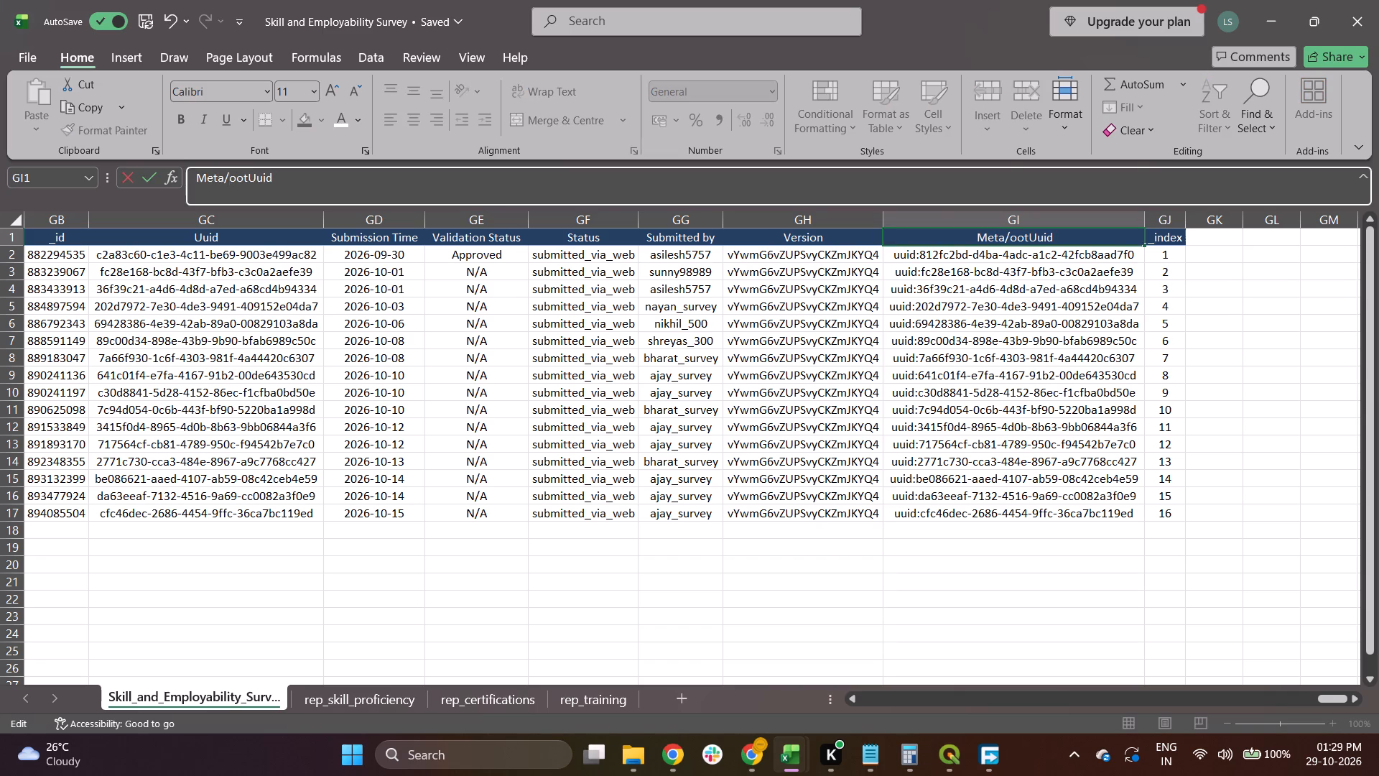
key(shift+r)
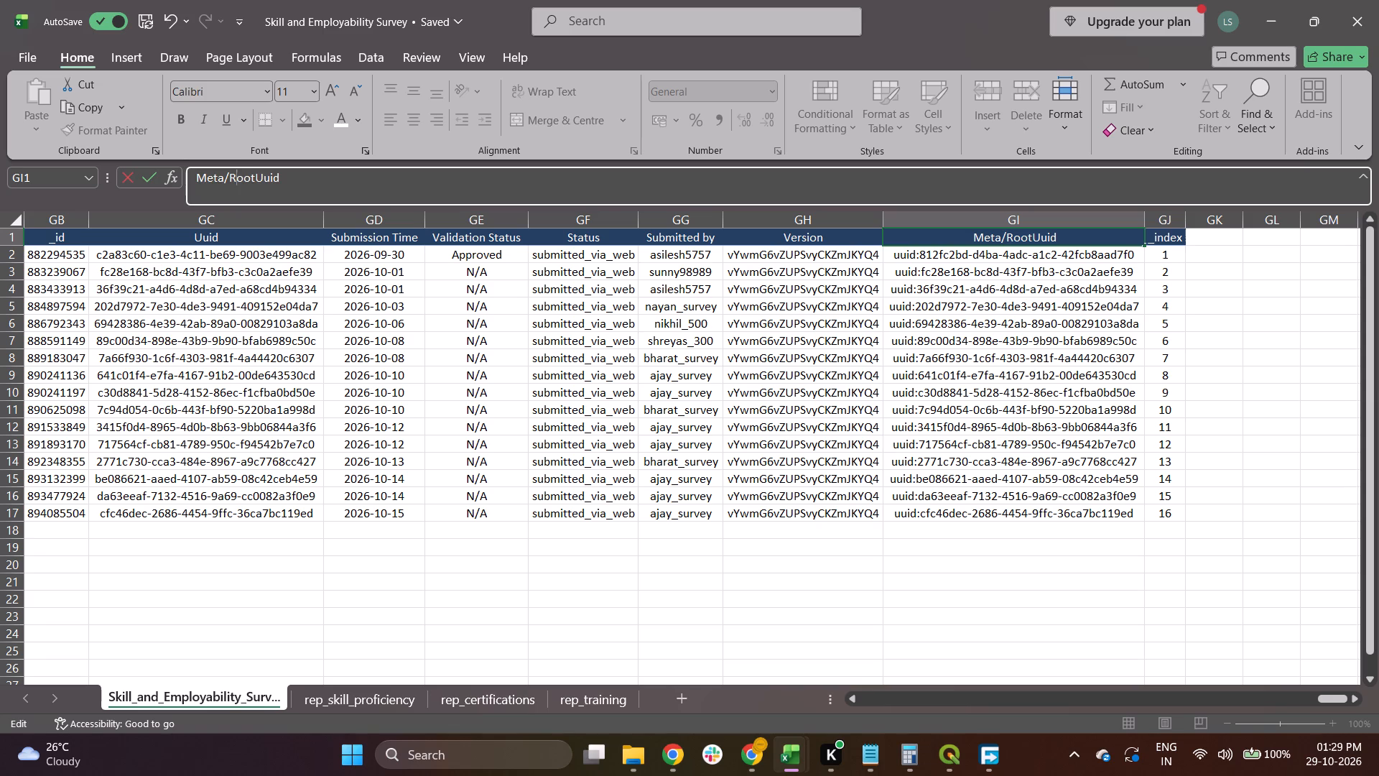
key(Tab)
Rename the _index heading in GJ1 as "Index", dropping the leading underscore.
click(213, 176)
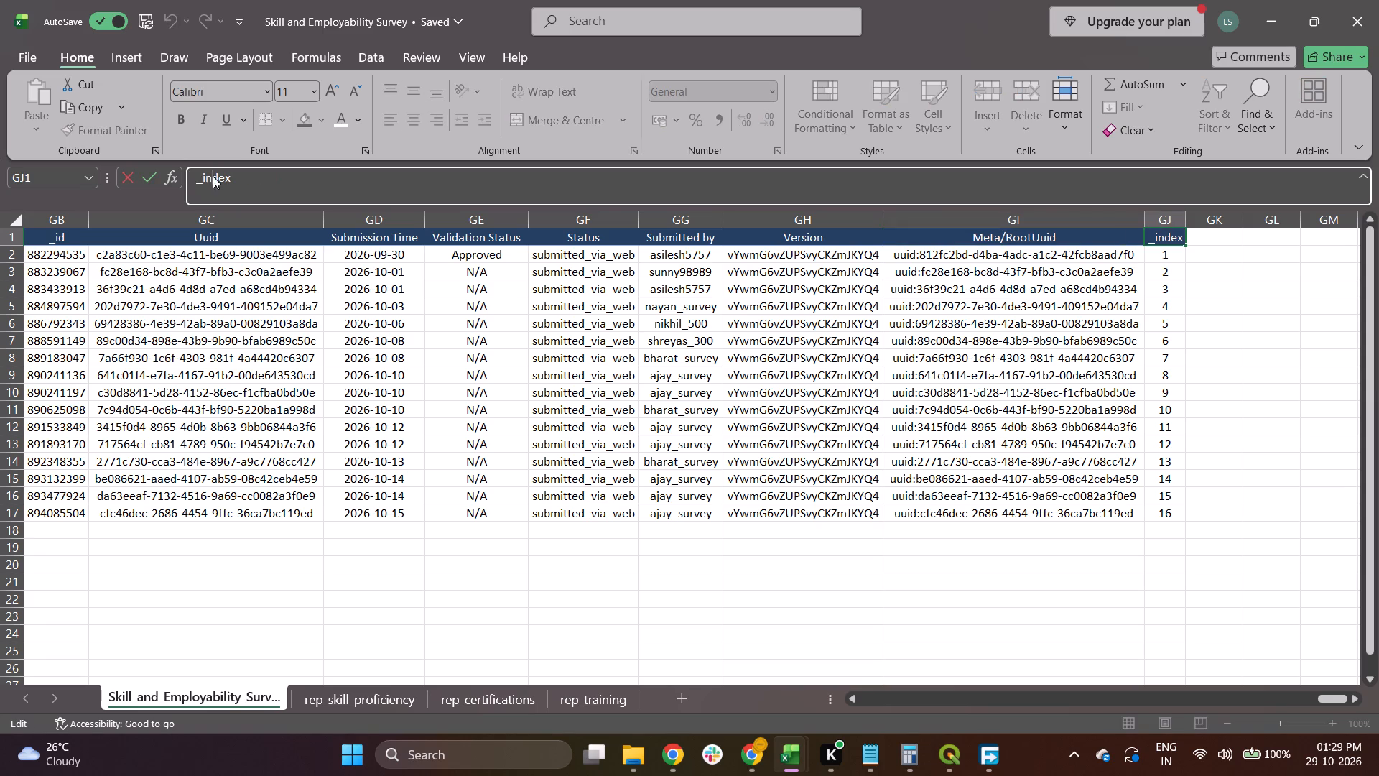
key(Left)
key(BackSpace)
key(BackSpace)
key(BackSpace)
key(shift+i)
key(Tab)
Rename the _id heading in GB1 as "Id", dropping the leading underscore.
key(Left)
key(Left)
key(Left)
key(Left)
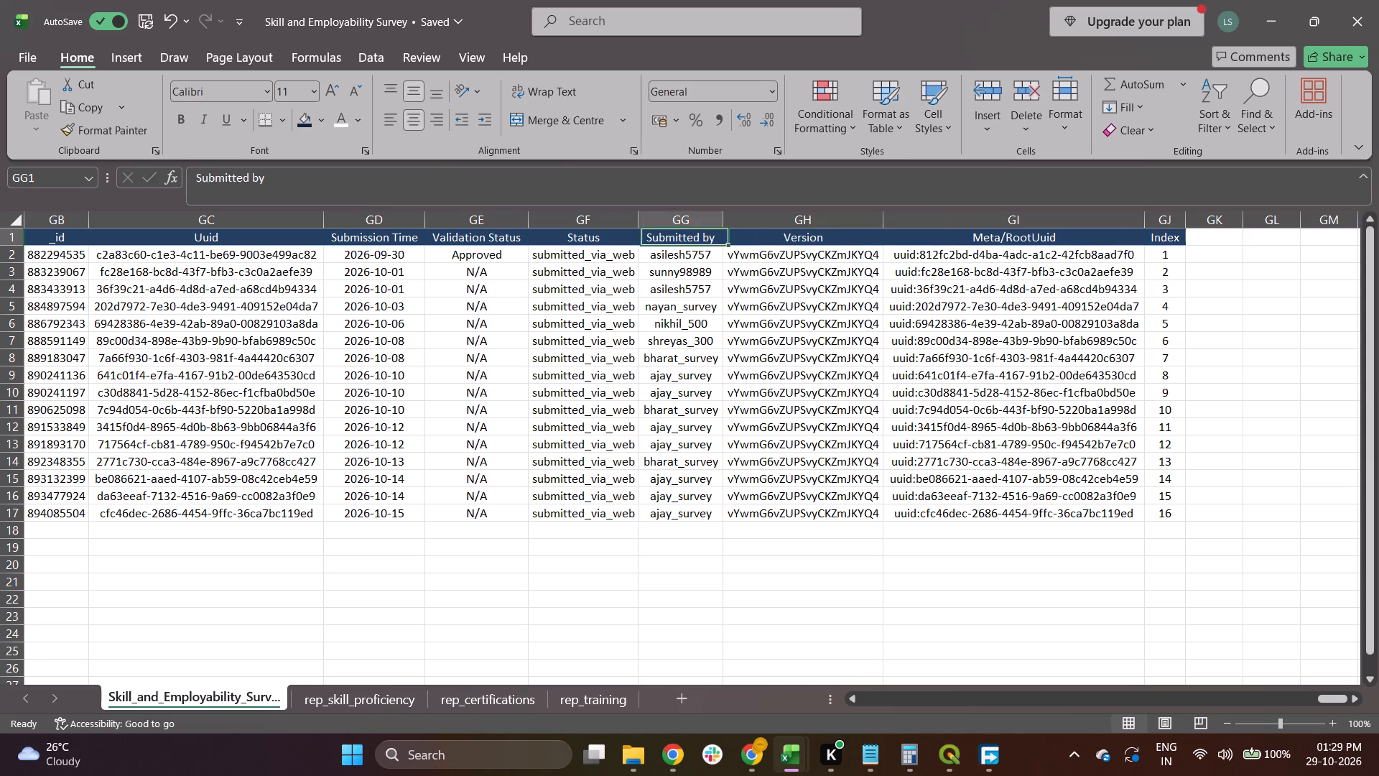
key(Left)
key(Left)
key(Left)
key(Left)
key(Left)
key(Left)
key(Right)
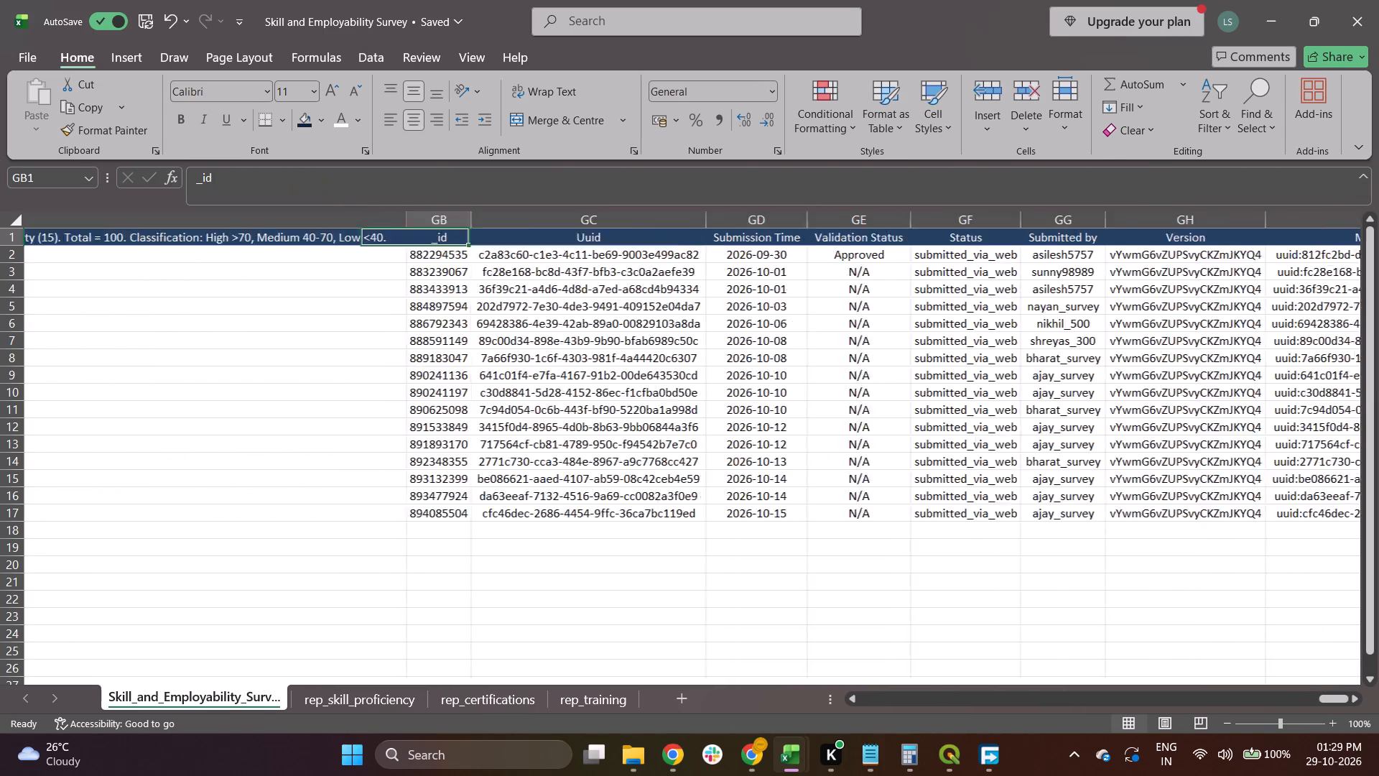
key(Left)
key(Right)
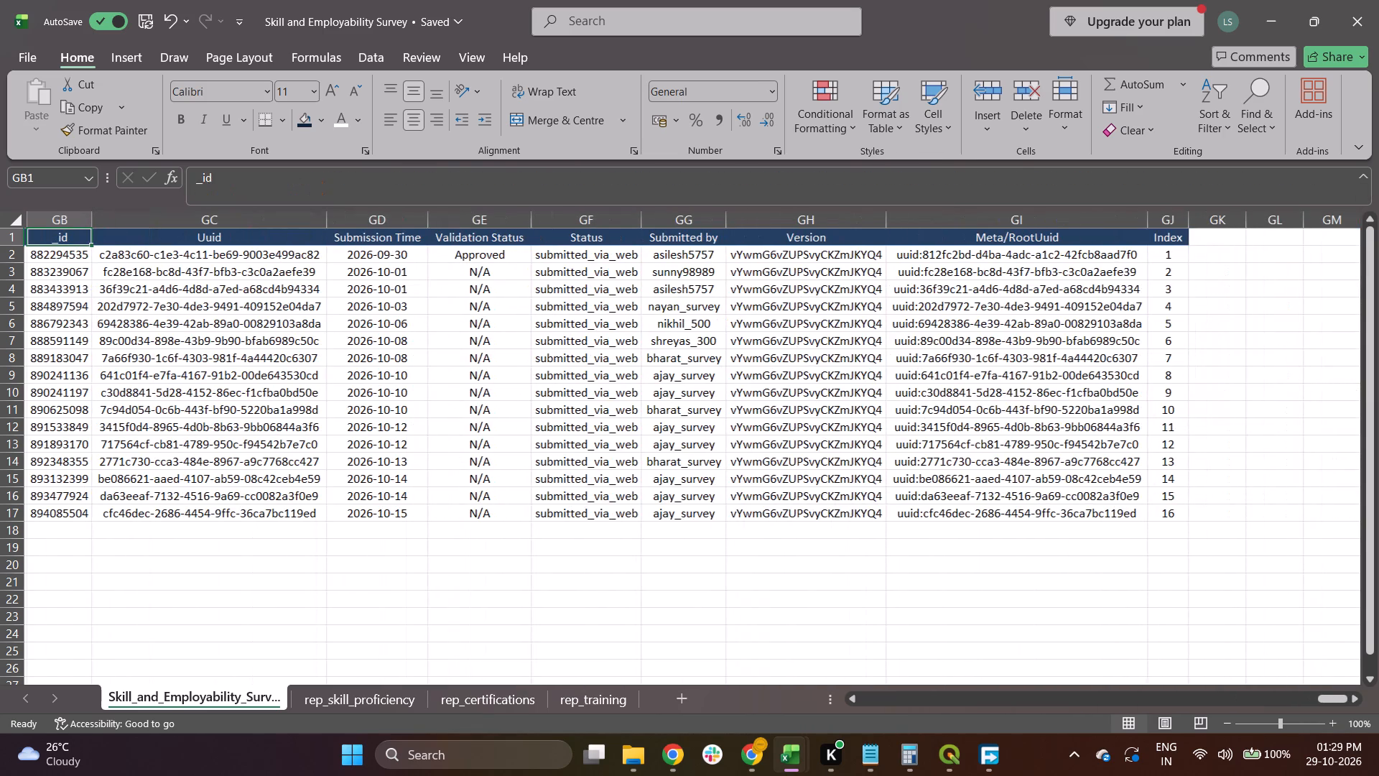
click(213, 176)
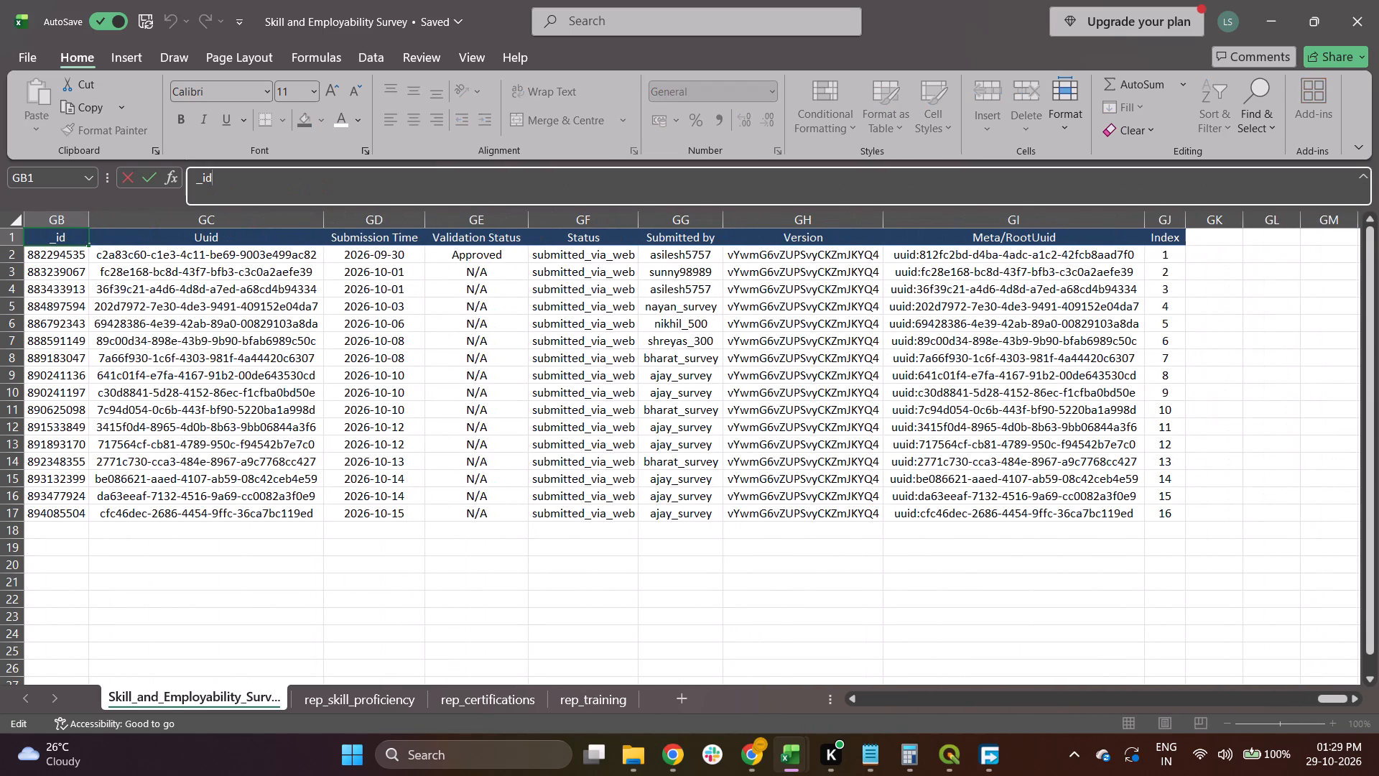
key(Left)
key(BackSpace)
key(BackSpace)
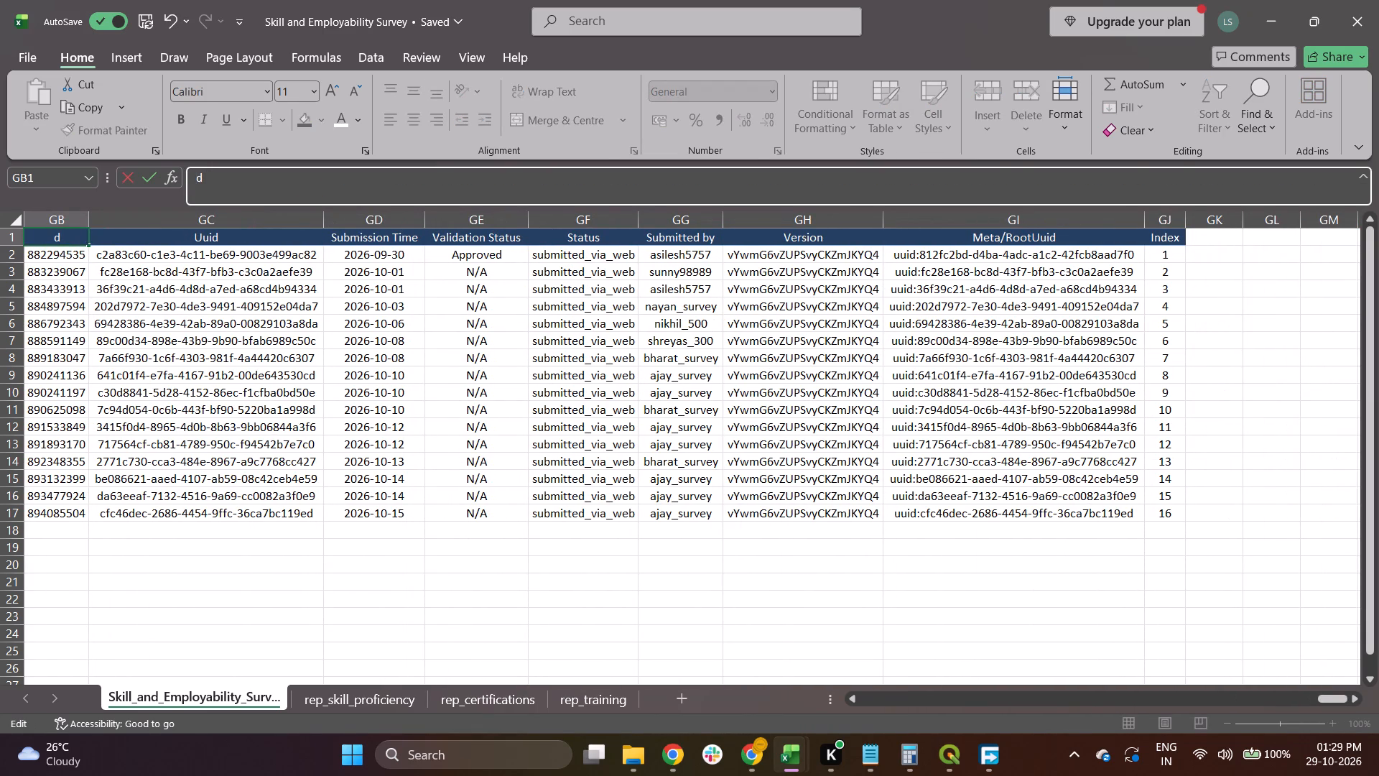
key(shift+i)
key(Tab)
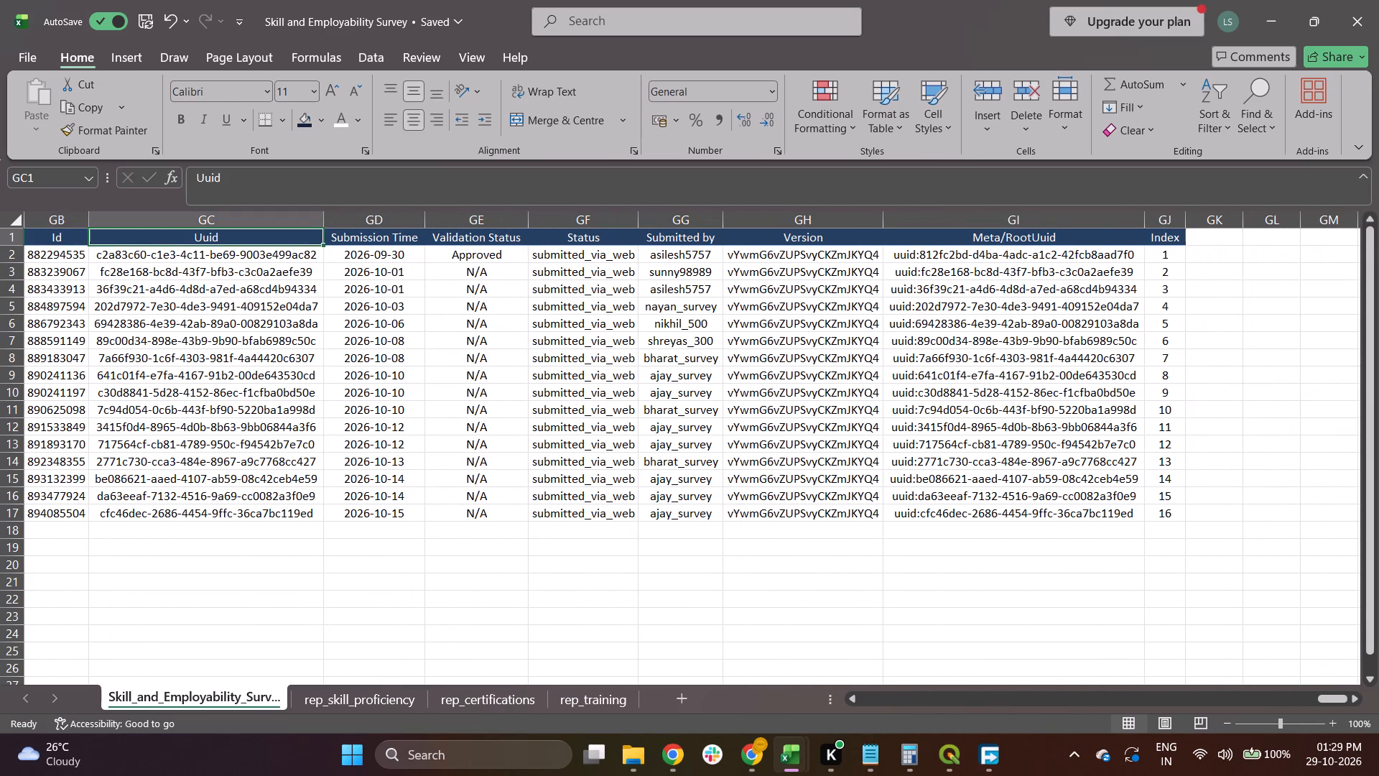
Check the headings before the Id column, going back to Expected future residence in FZ1.
key(Left)
key(Left)
key(Left)
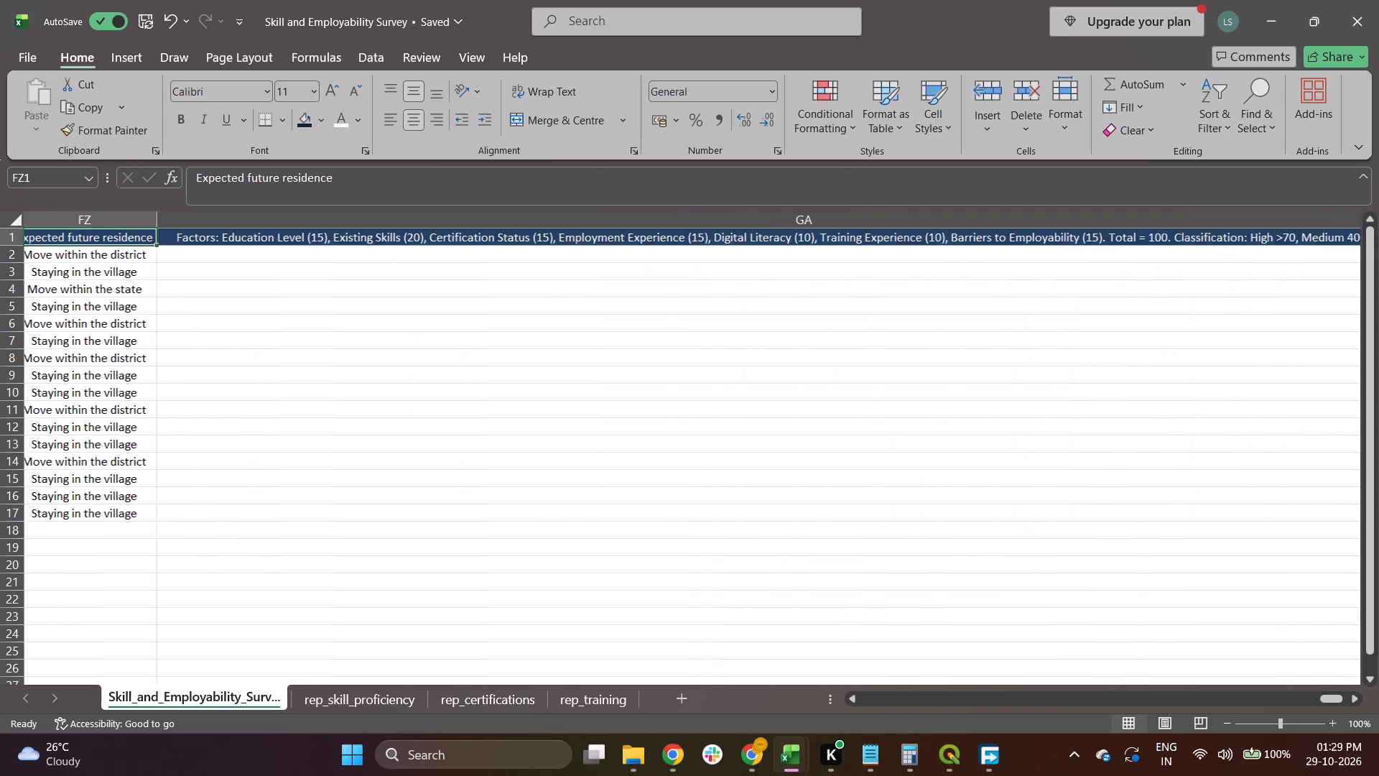